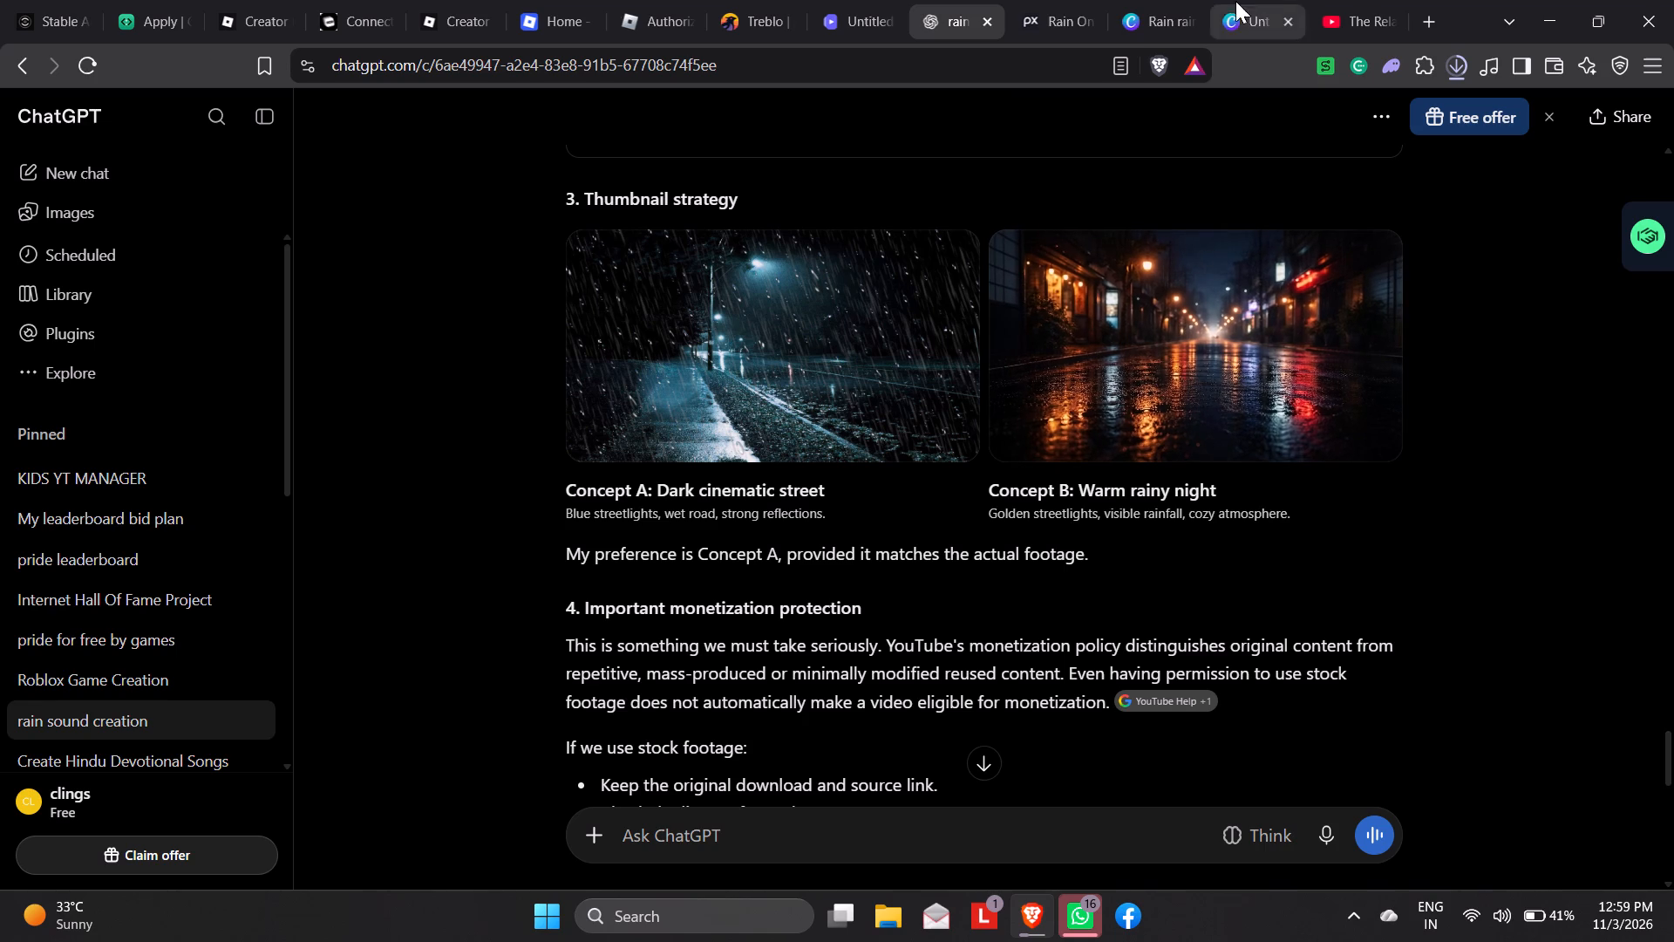
# Switch to the open Canva page with the Rain rainy drops video.
pyautogui.click(1122, 0)
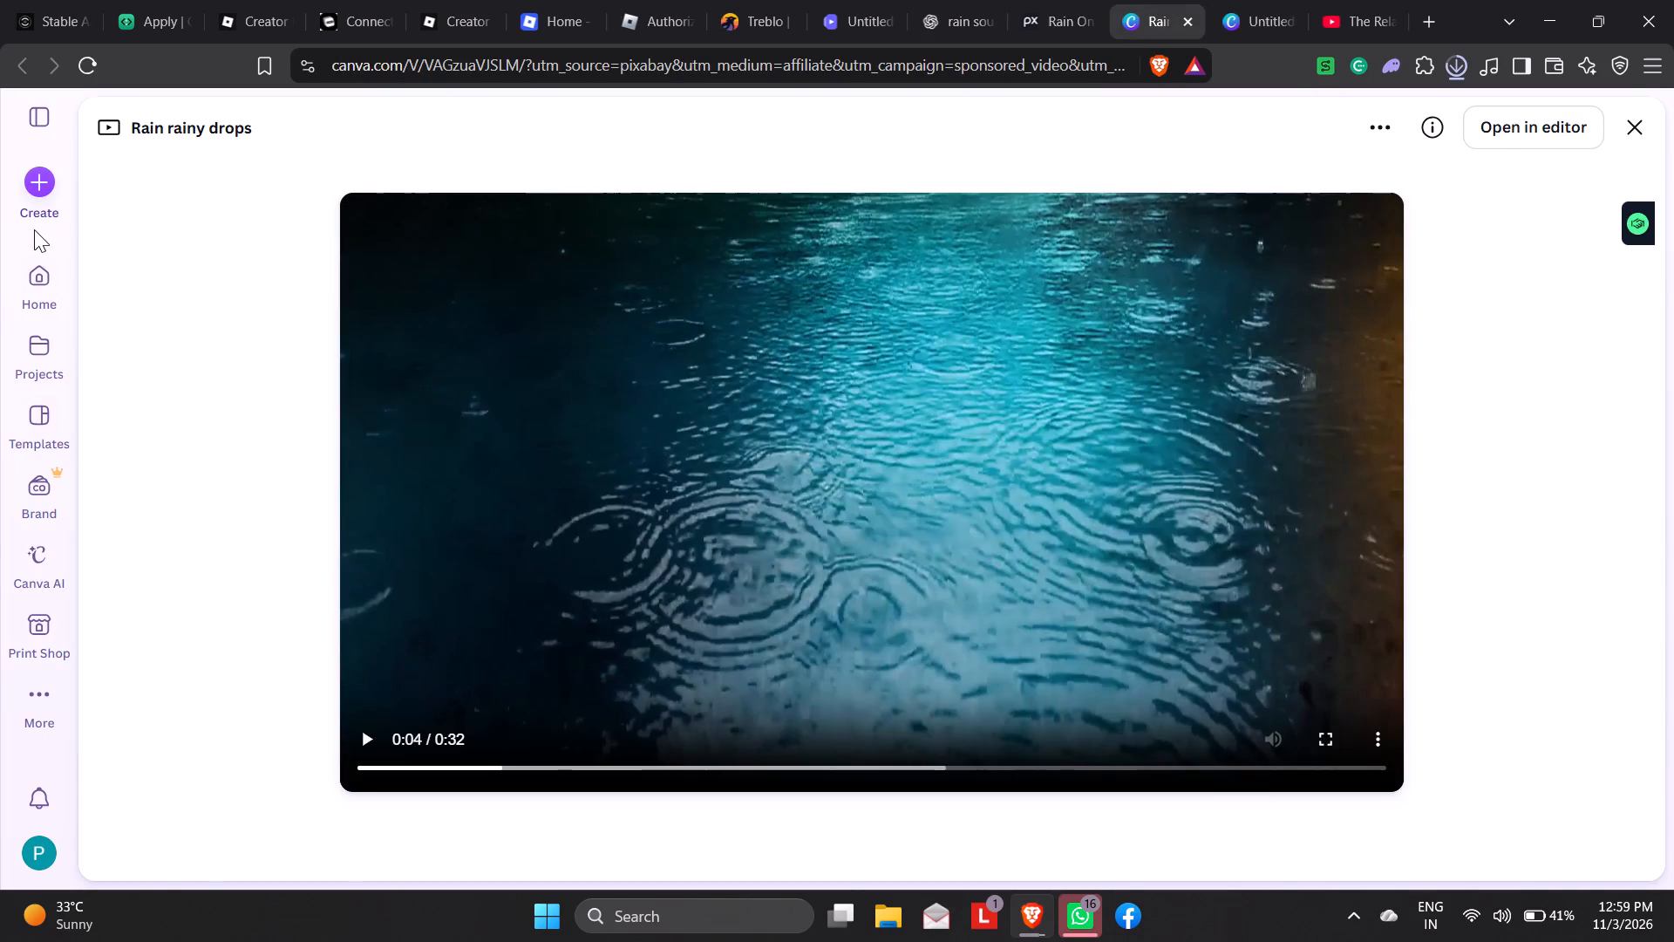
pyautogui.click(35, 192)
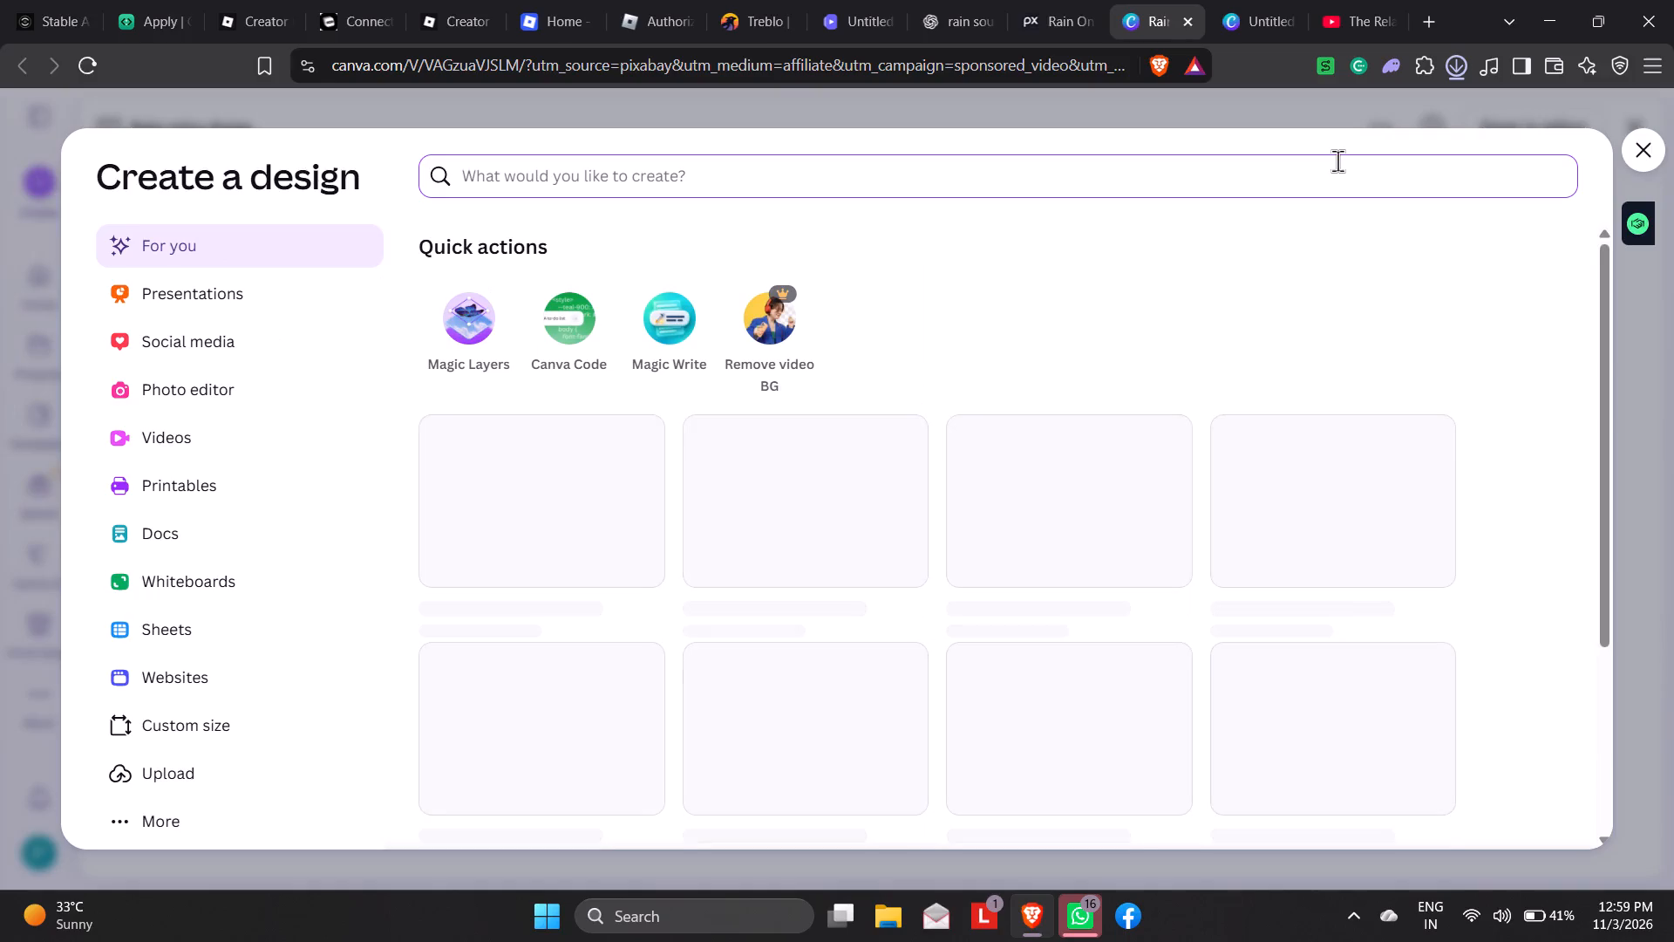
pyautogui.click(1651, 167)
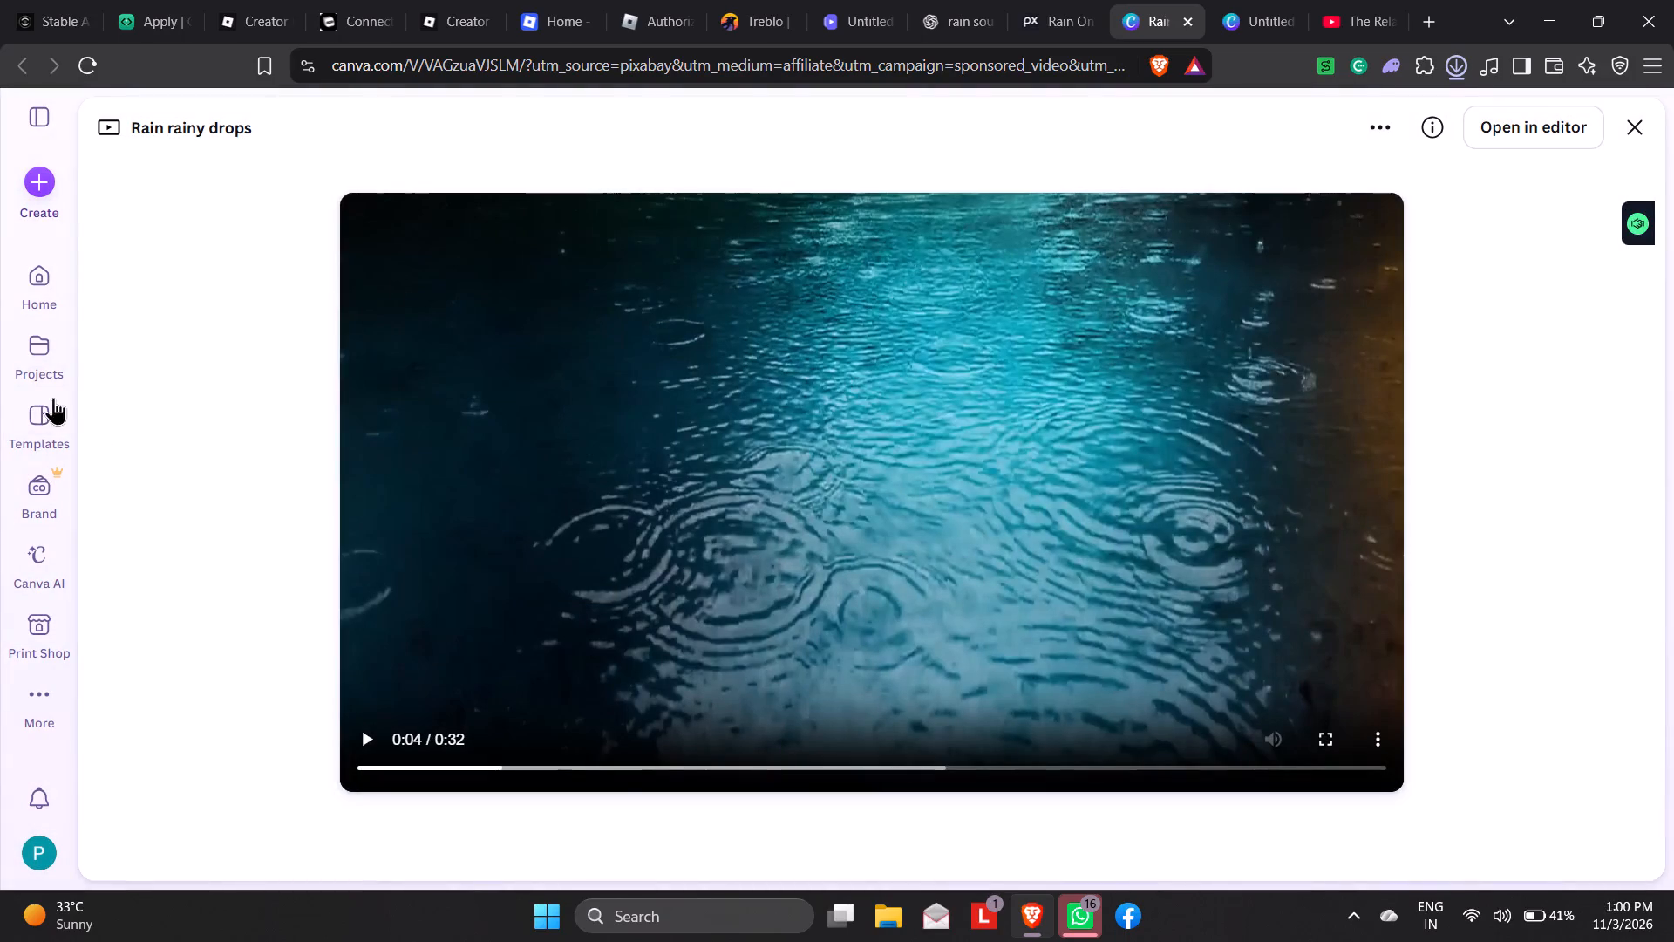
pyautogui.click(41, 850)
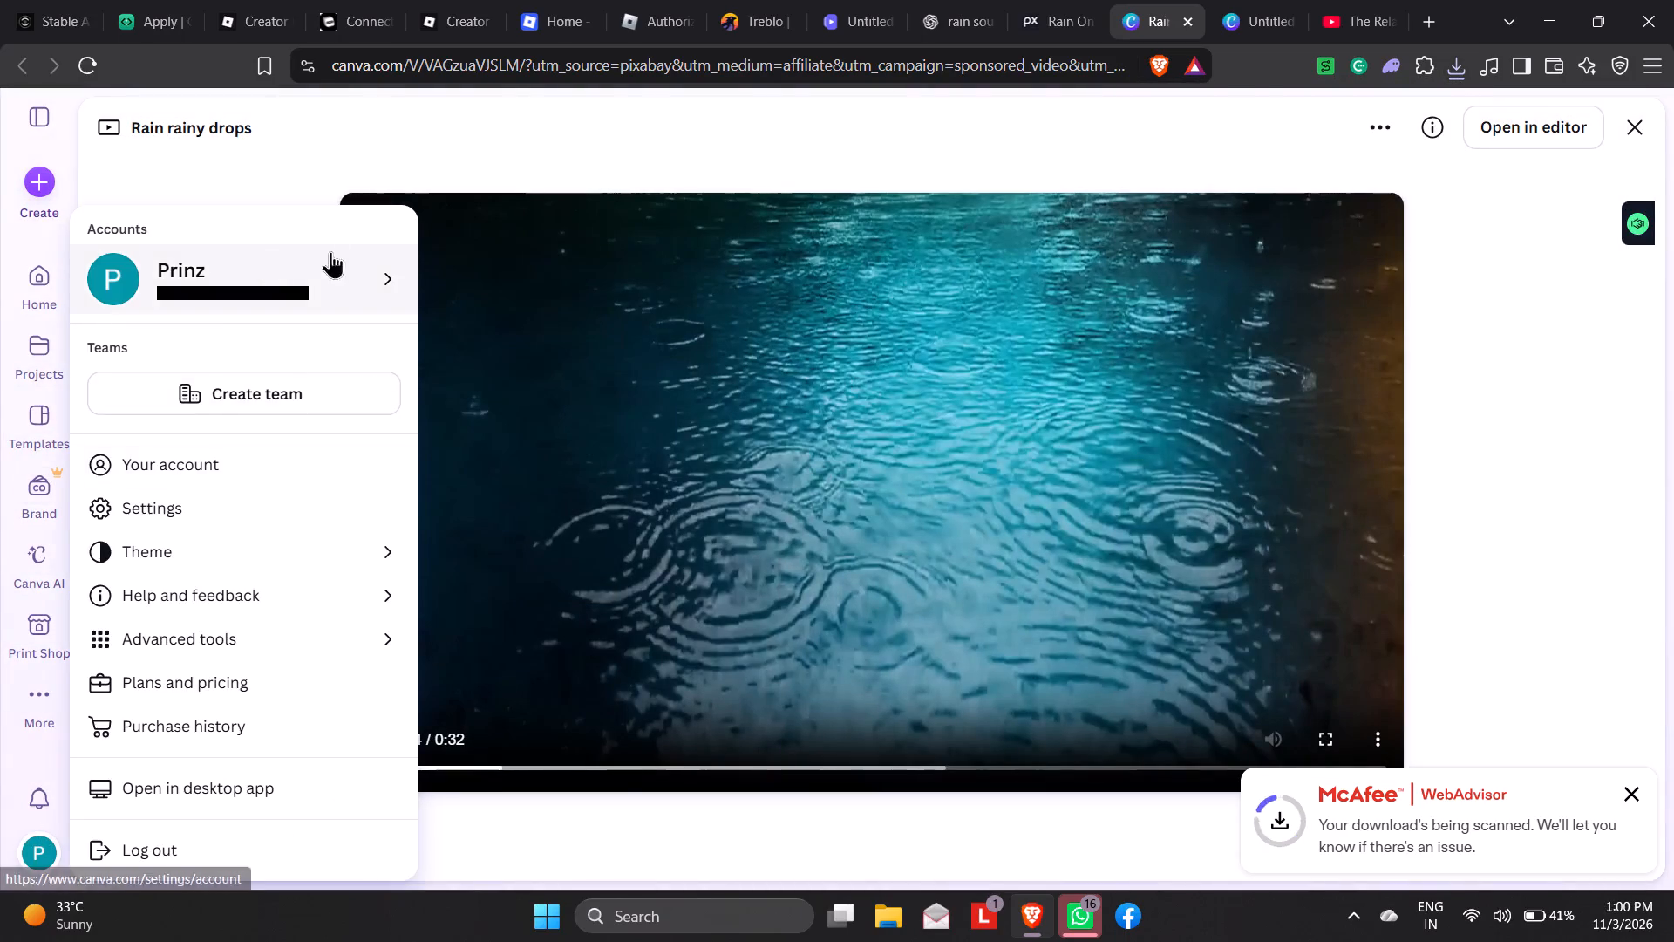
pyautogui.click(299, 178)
# Go to the Canva home page.
pyautogui.click(24, 288)
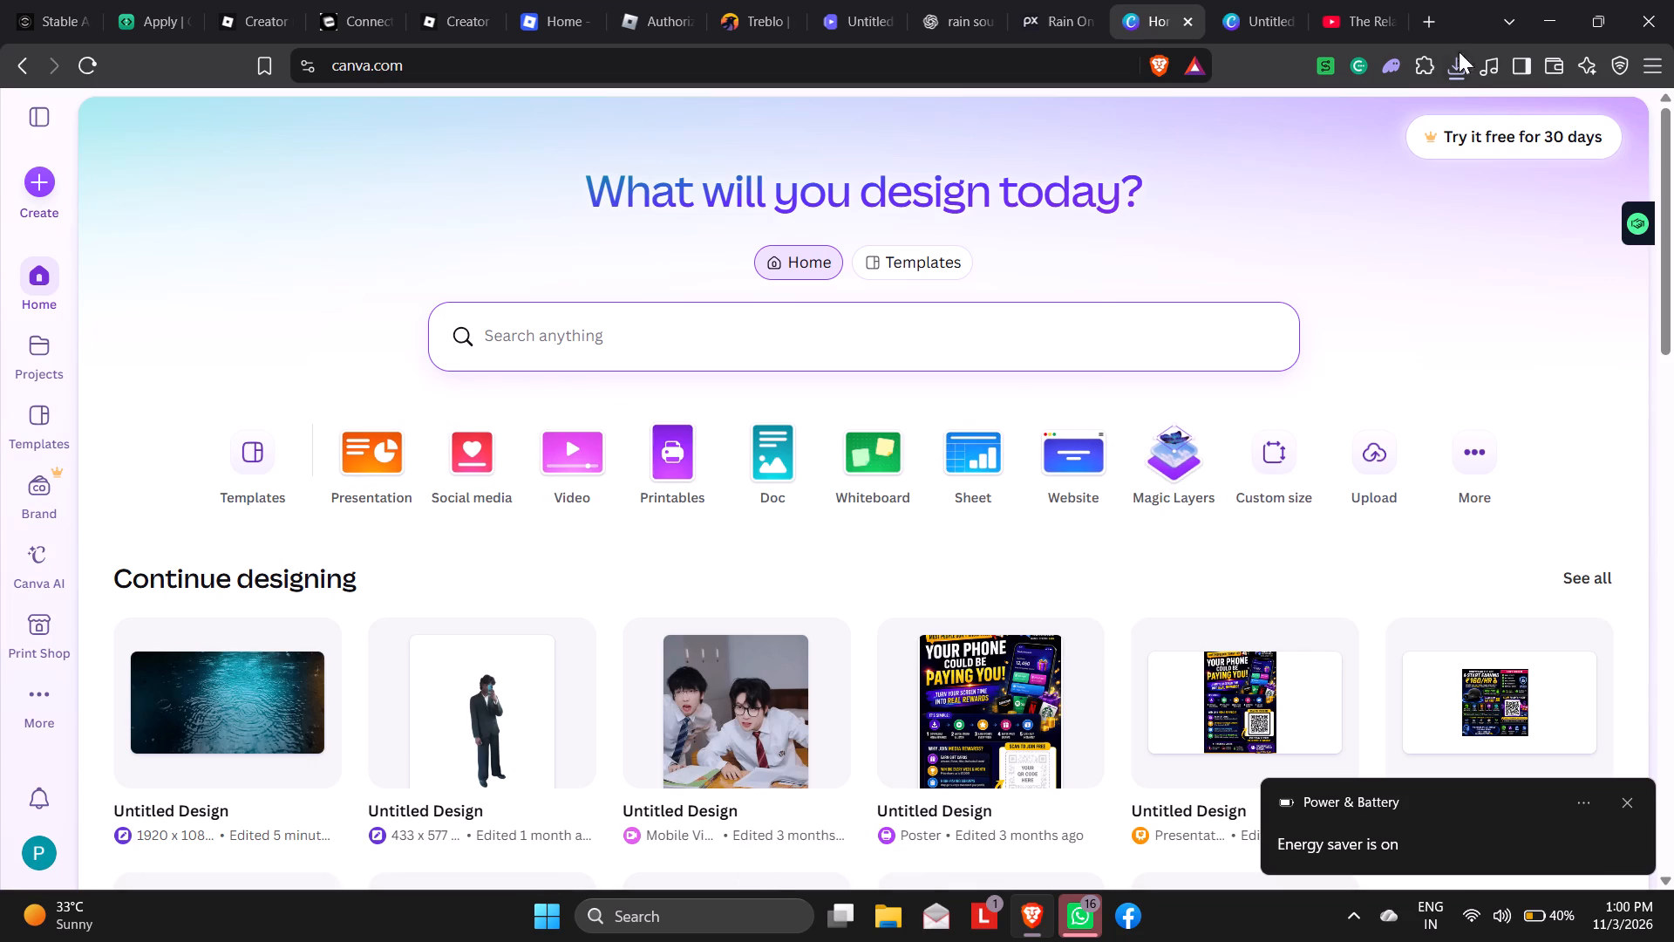
# Search the web for "yt thumbnail" in a new browser tab.
pyautogui.click(1427, 17)
pyautogui.write('yt thm')
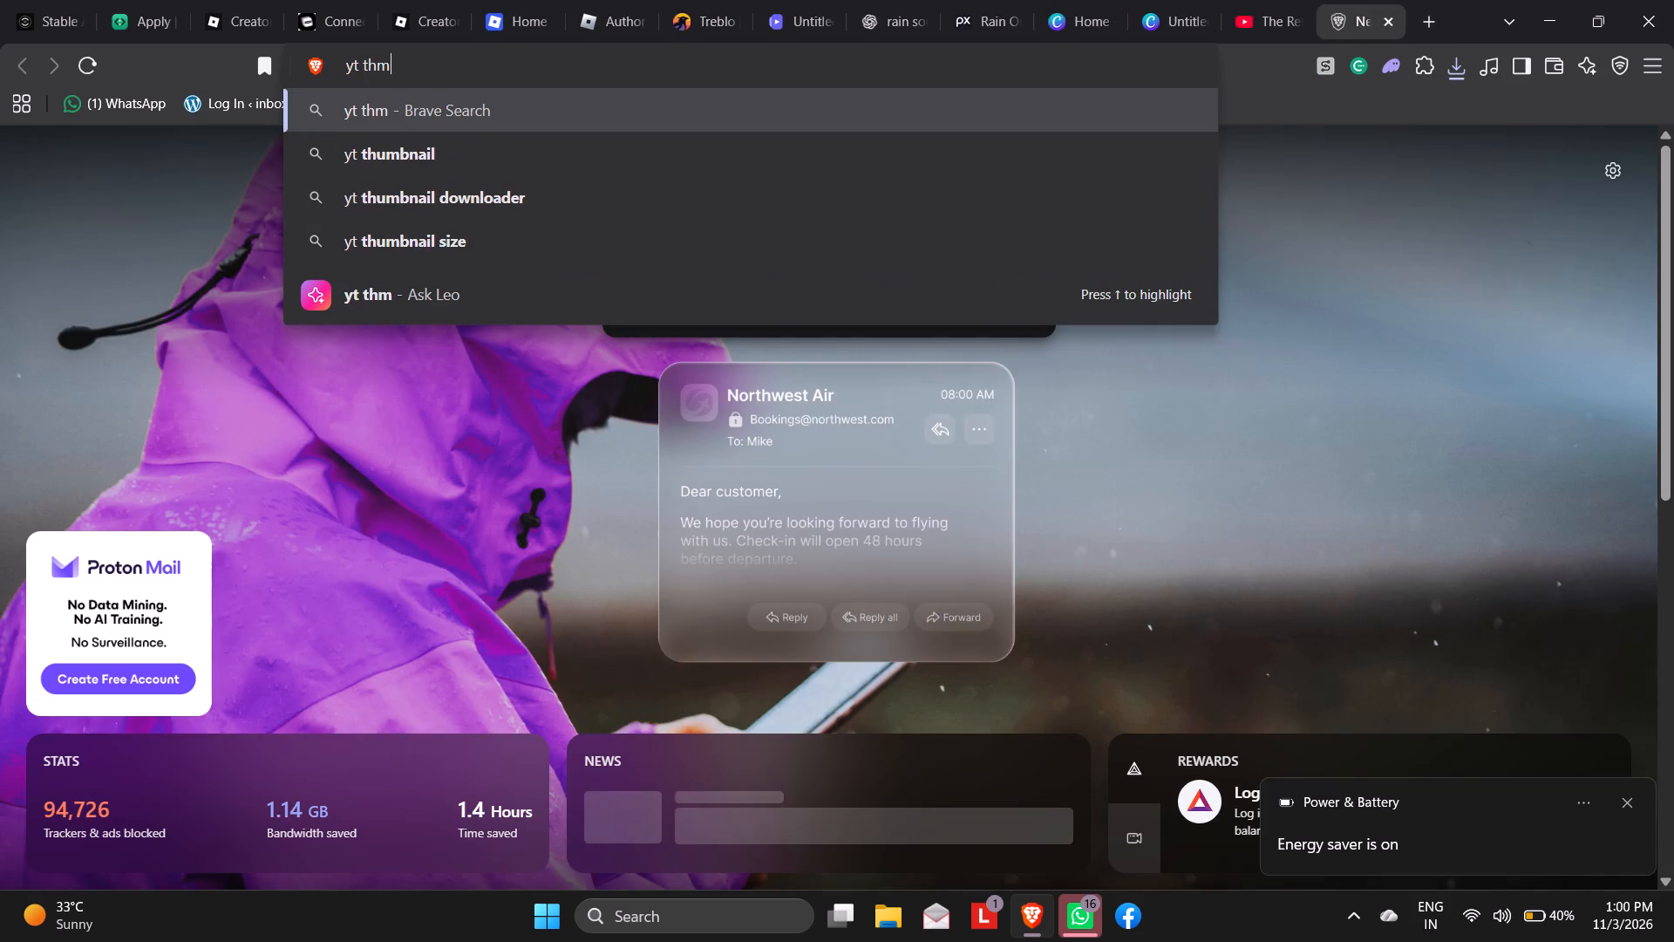
pyautogui.click(930, 151)
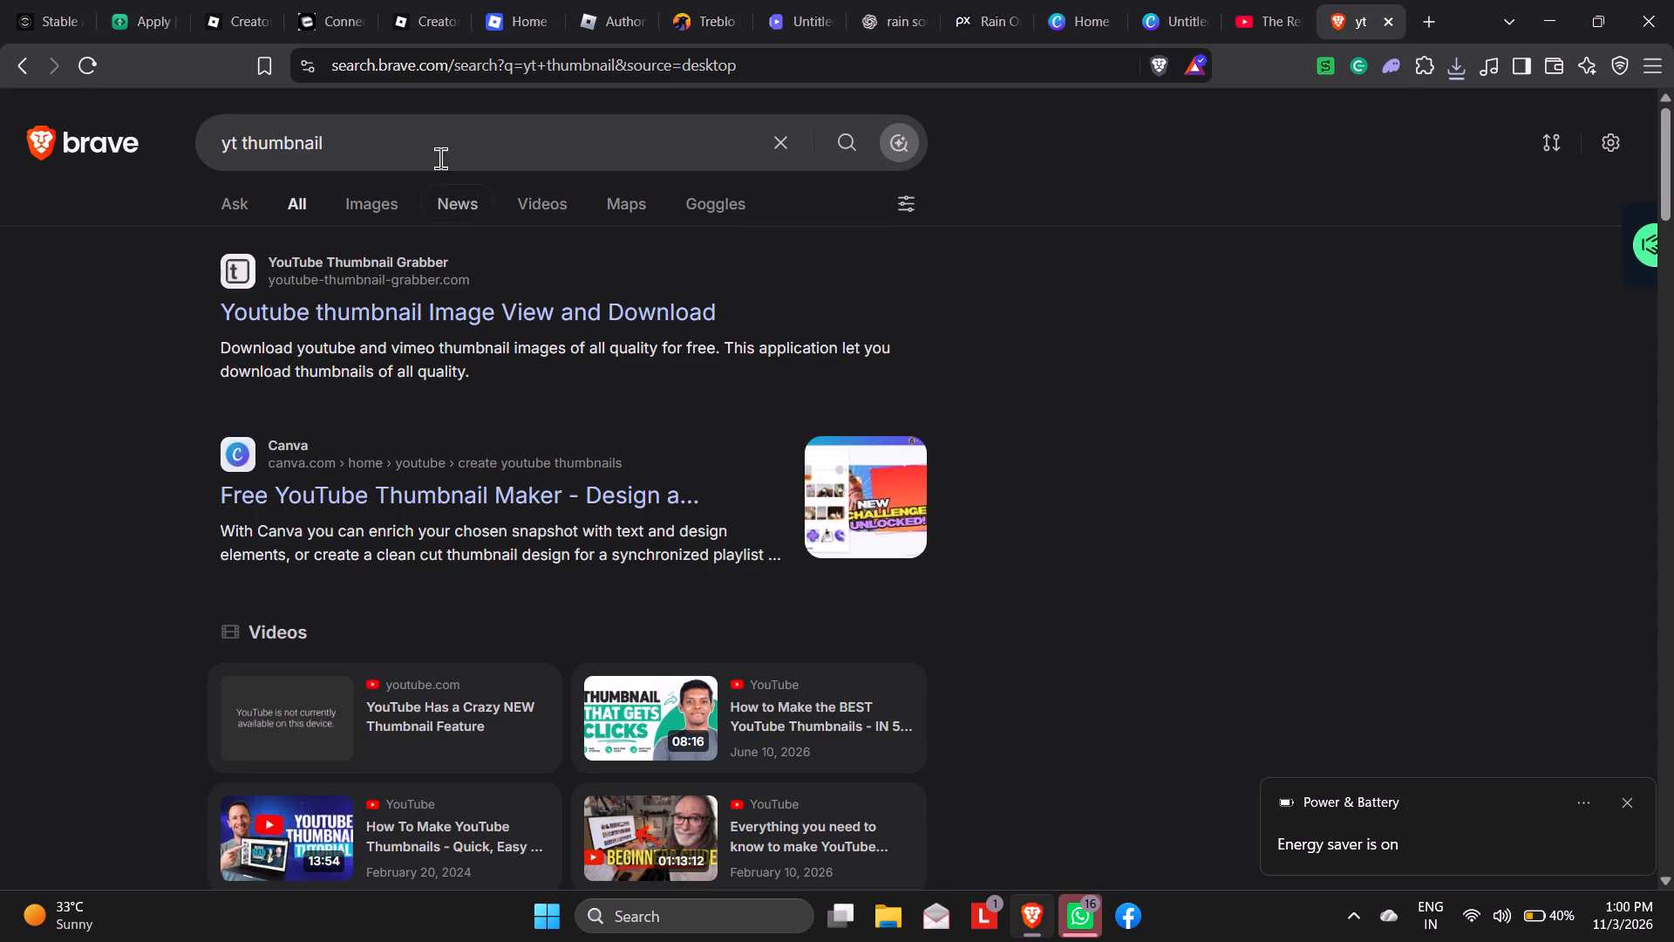
# Refine the web search to "yt thumbnail creator".
pyautogui.click(436, 158)
pyautogui.press('space')
pyautogui.write('creator')
pyautogui.press('Return')
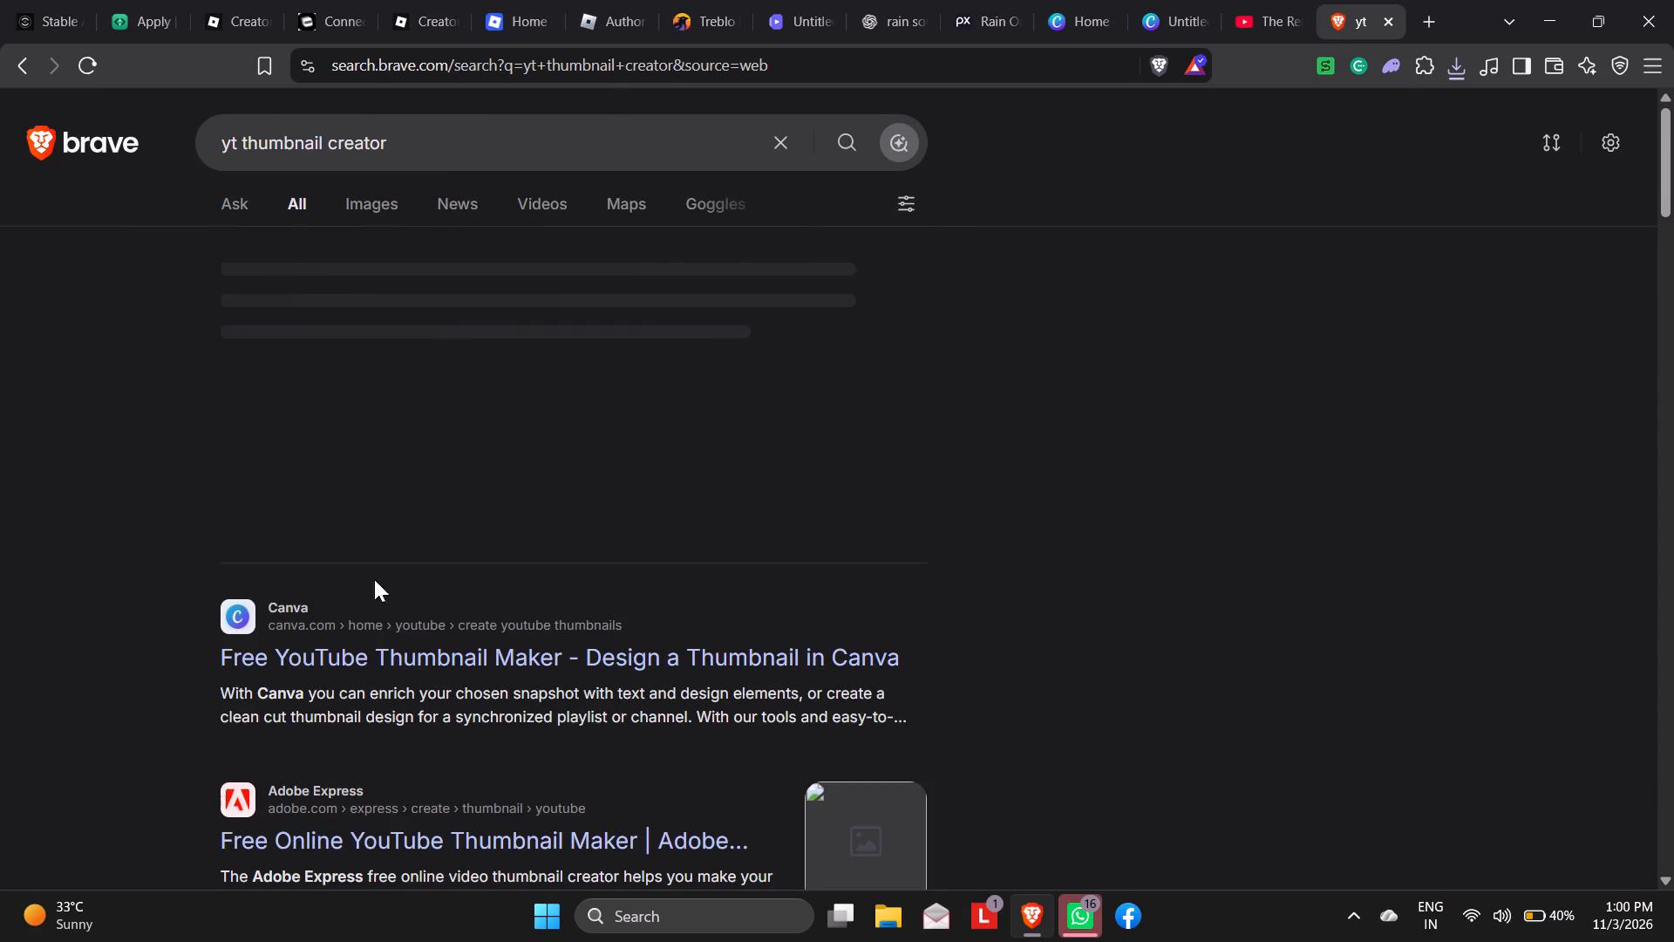
# Open Canva's free YouTube Thumbnail Maker from the search results and start designing a new YouTube thumbnail.
pyautogui.click(405, 655)
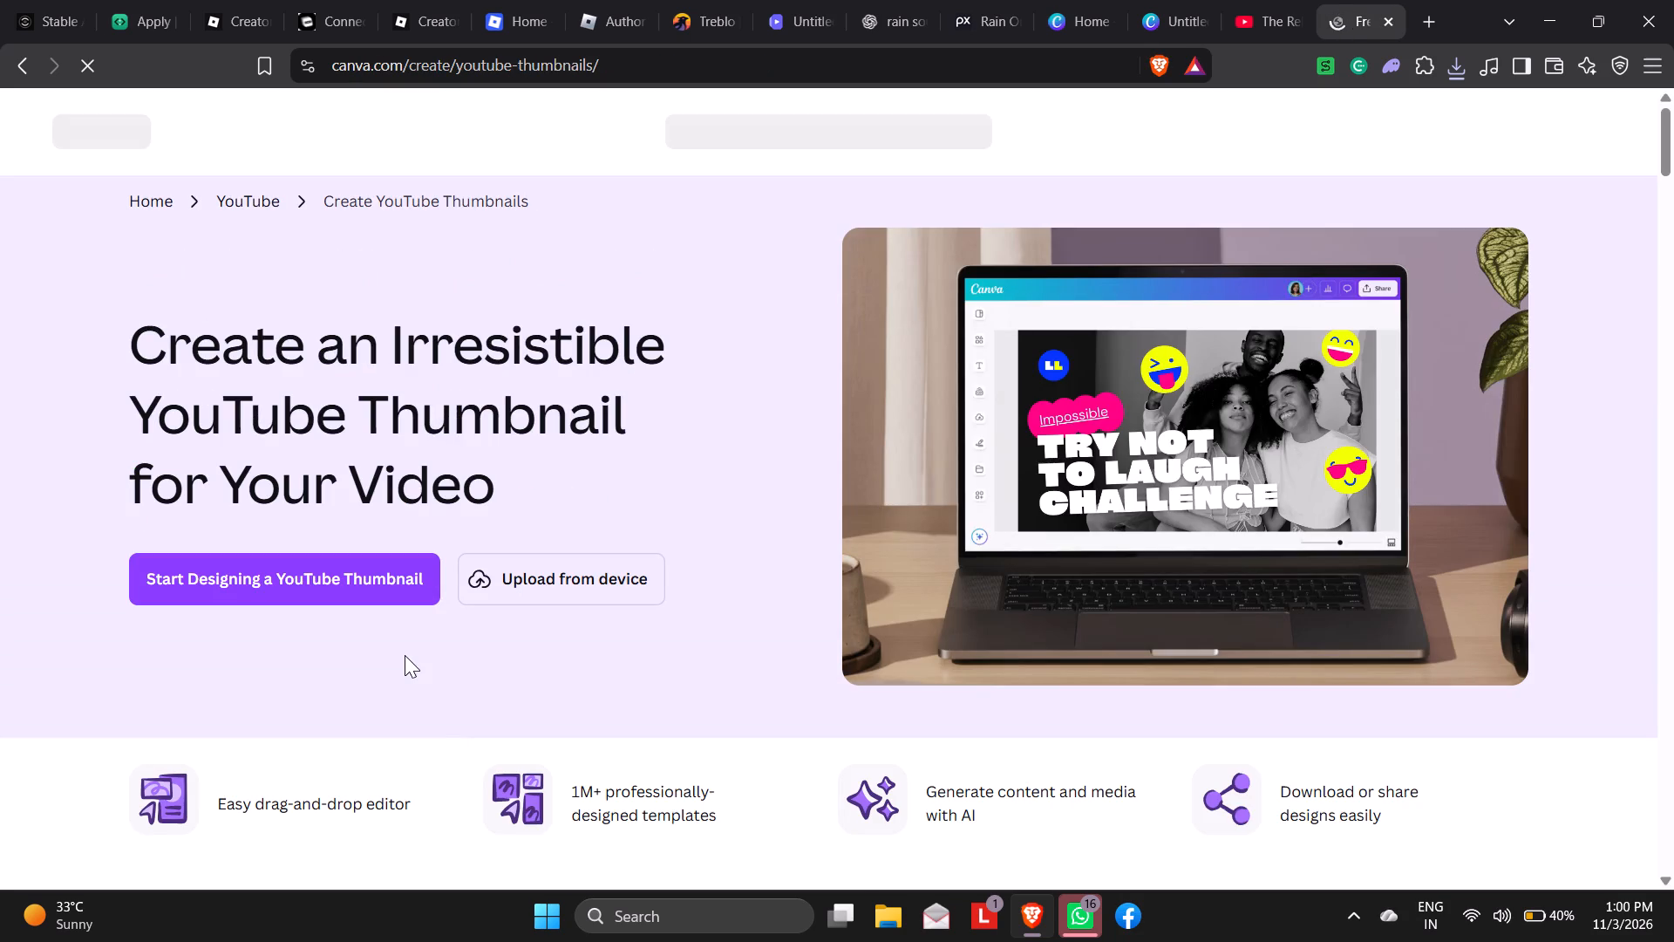
pyautogui.click(358, 583)
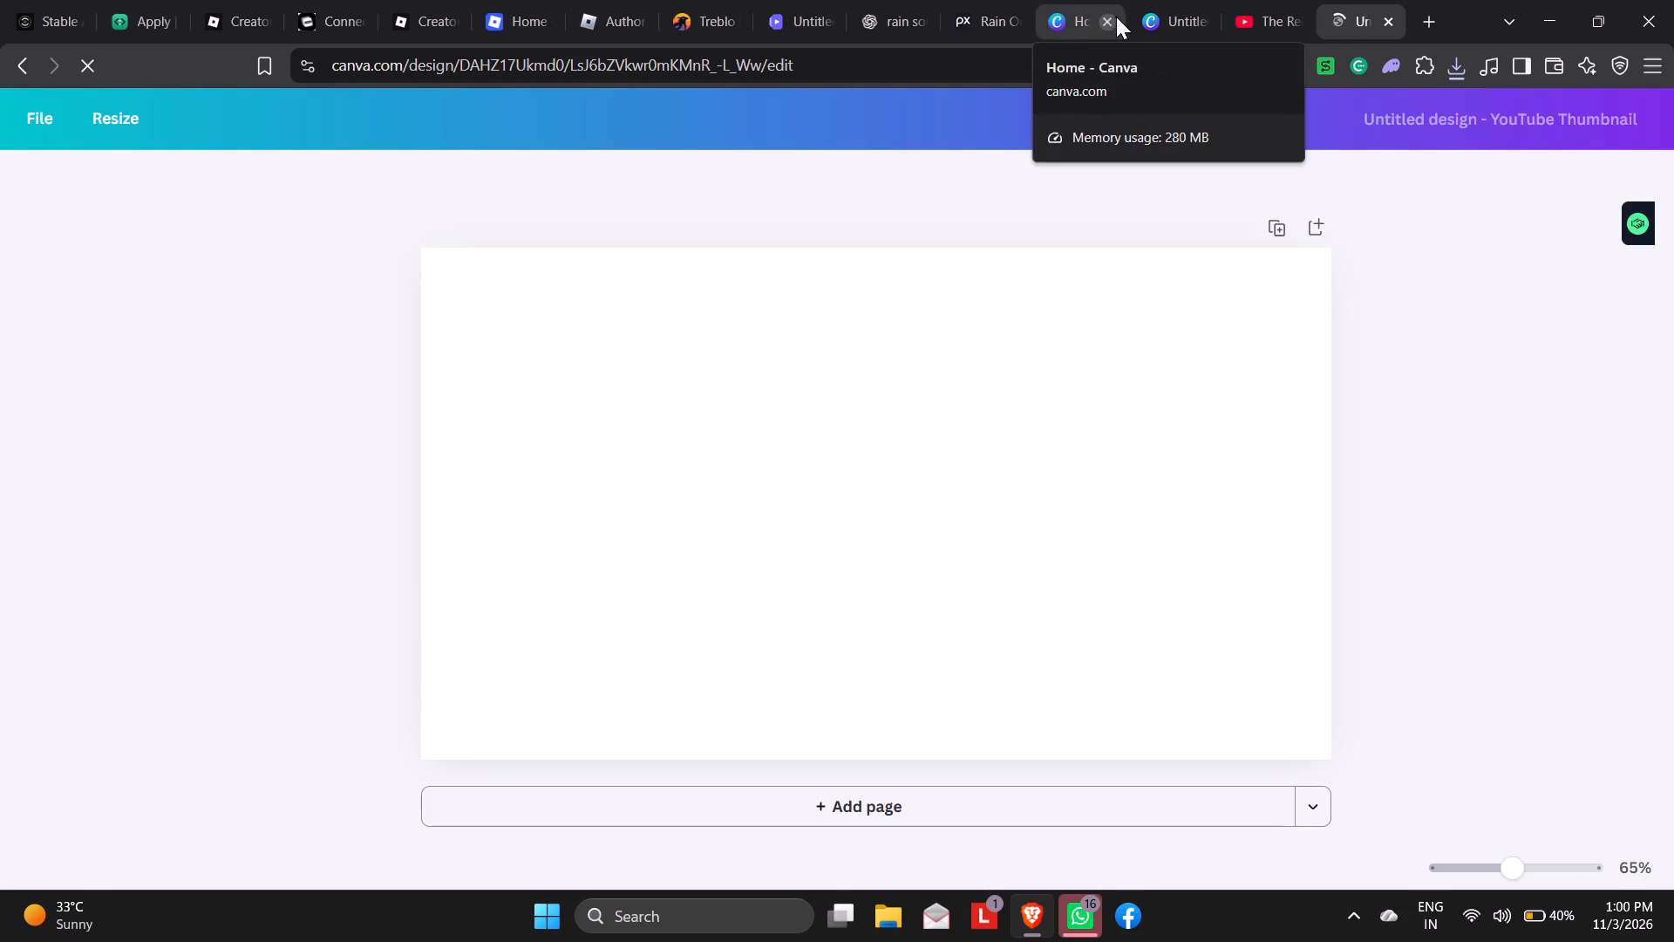
# Close the other open Canva tab with the untitled design.
pyautogui.click(1207, 17)
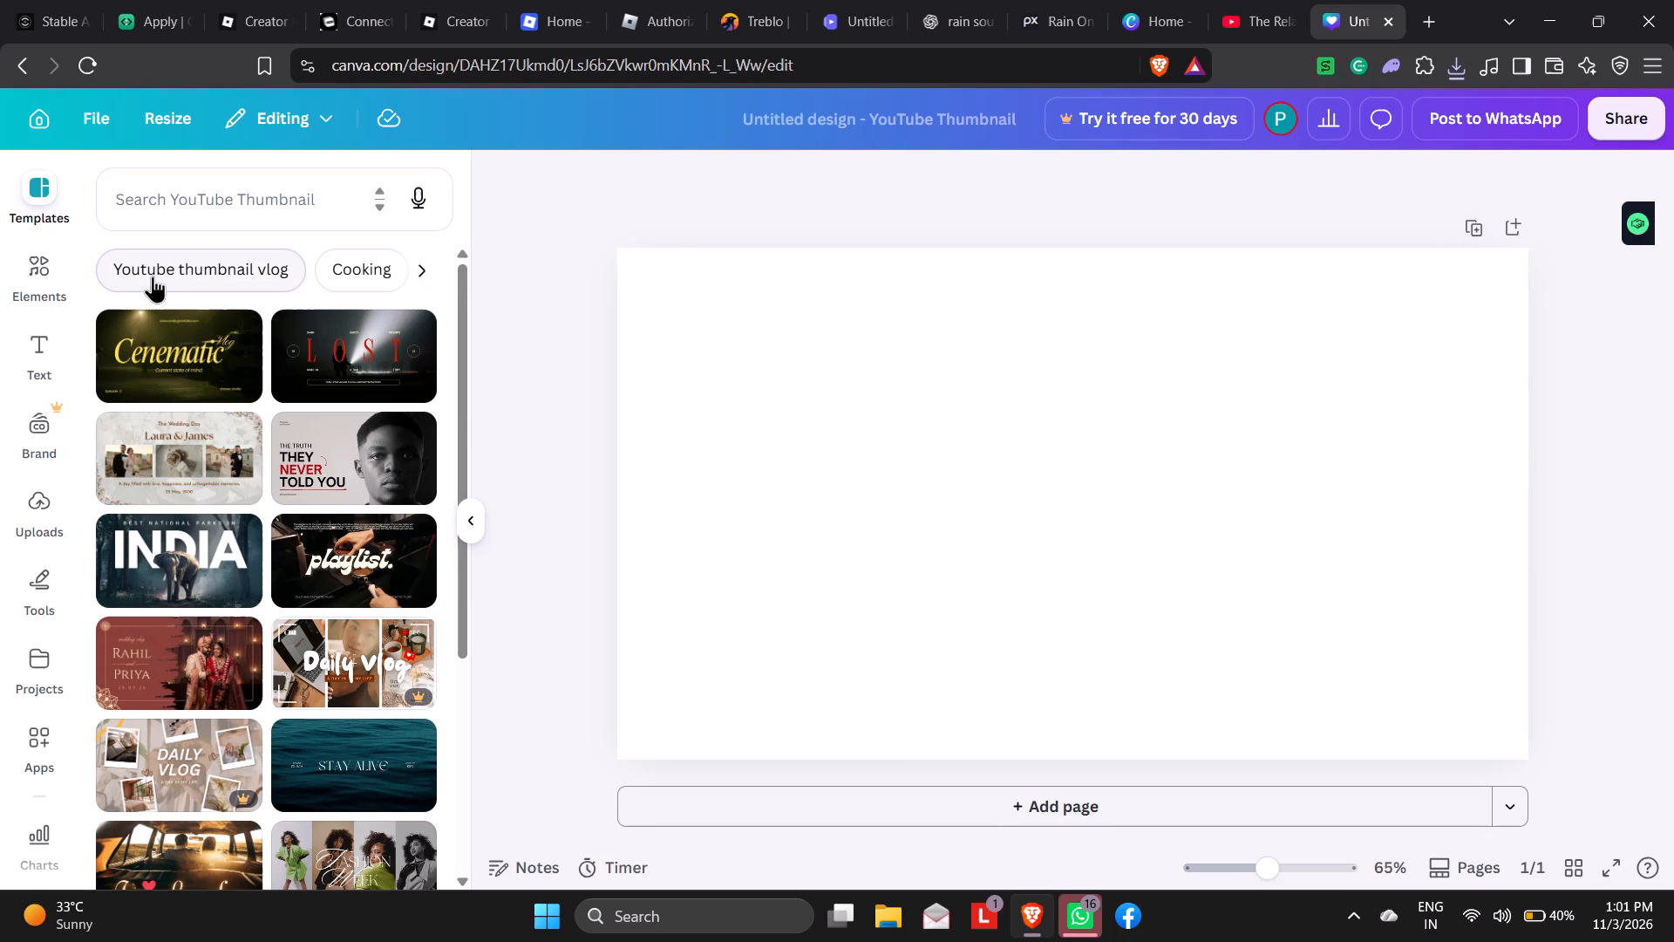
pyautogui.click(35, 520)
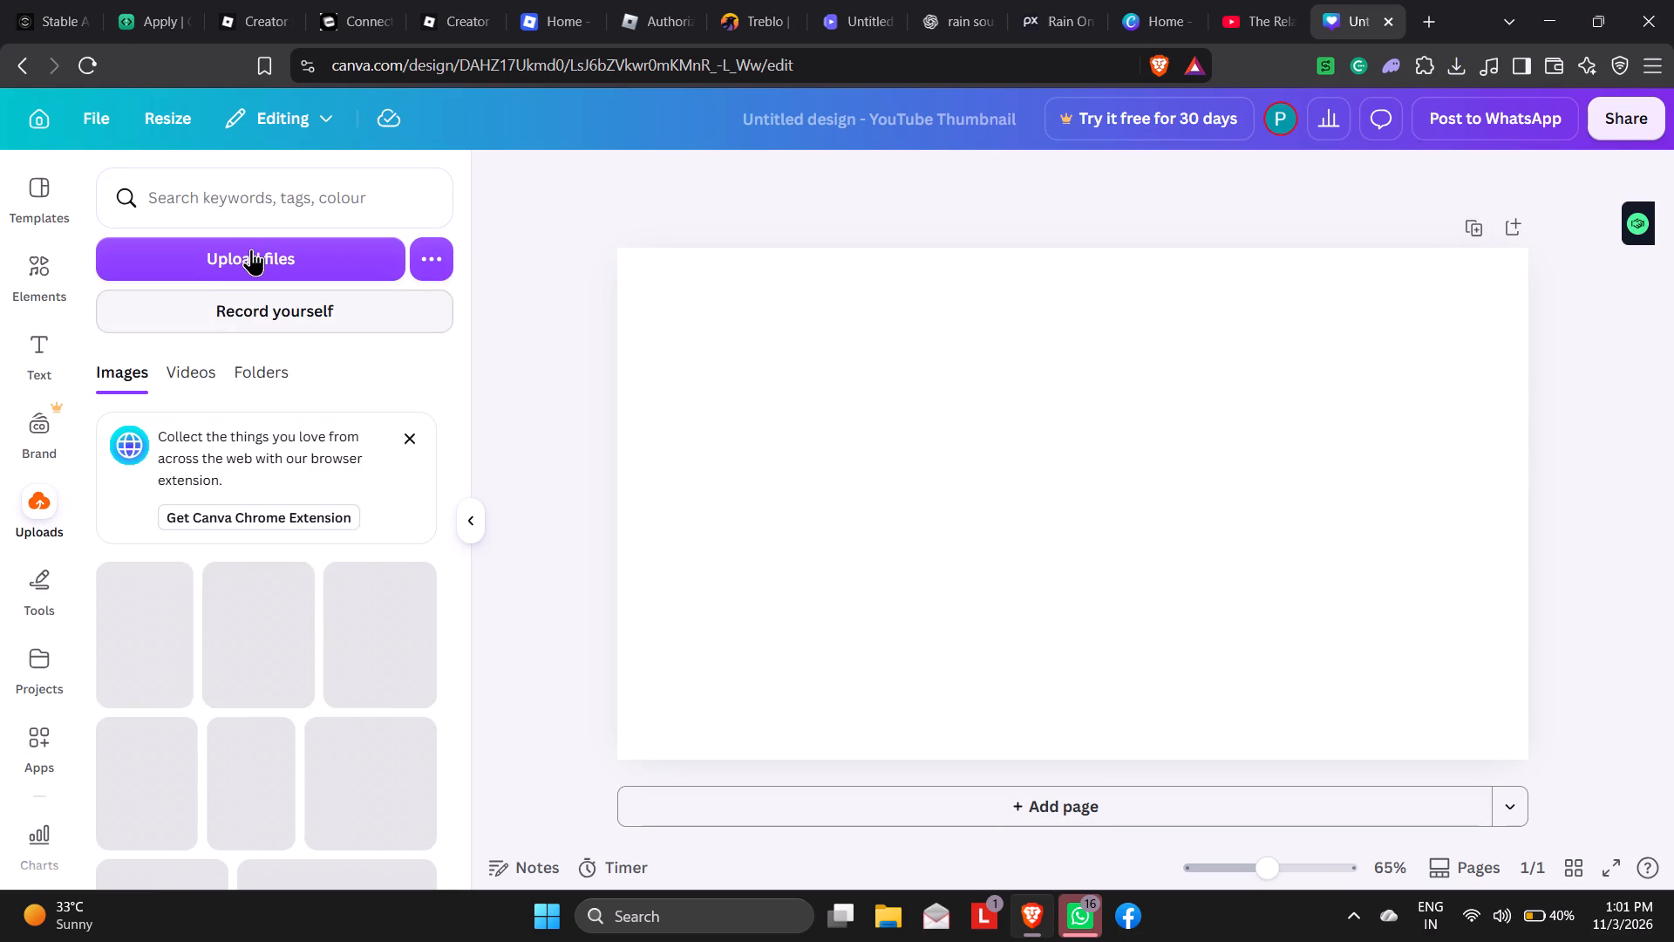
pyautogui.click(250, 249)
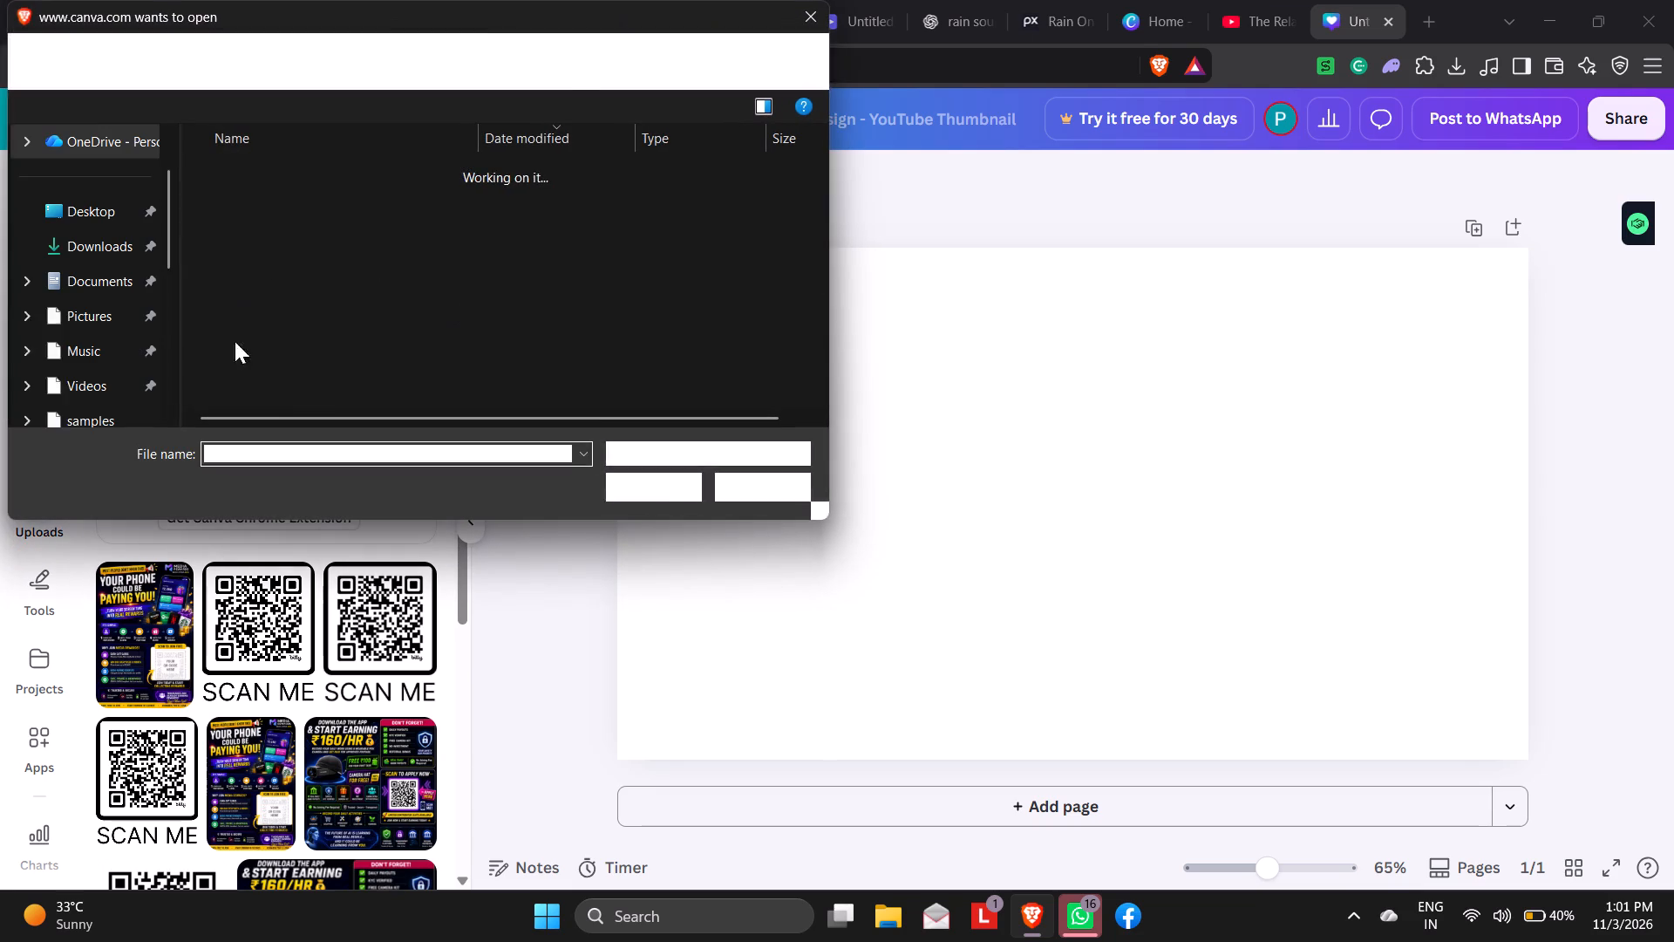
pyautogui.doubleClick(273, 207)
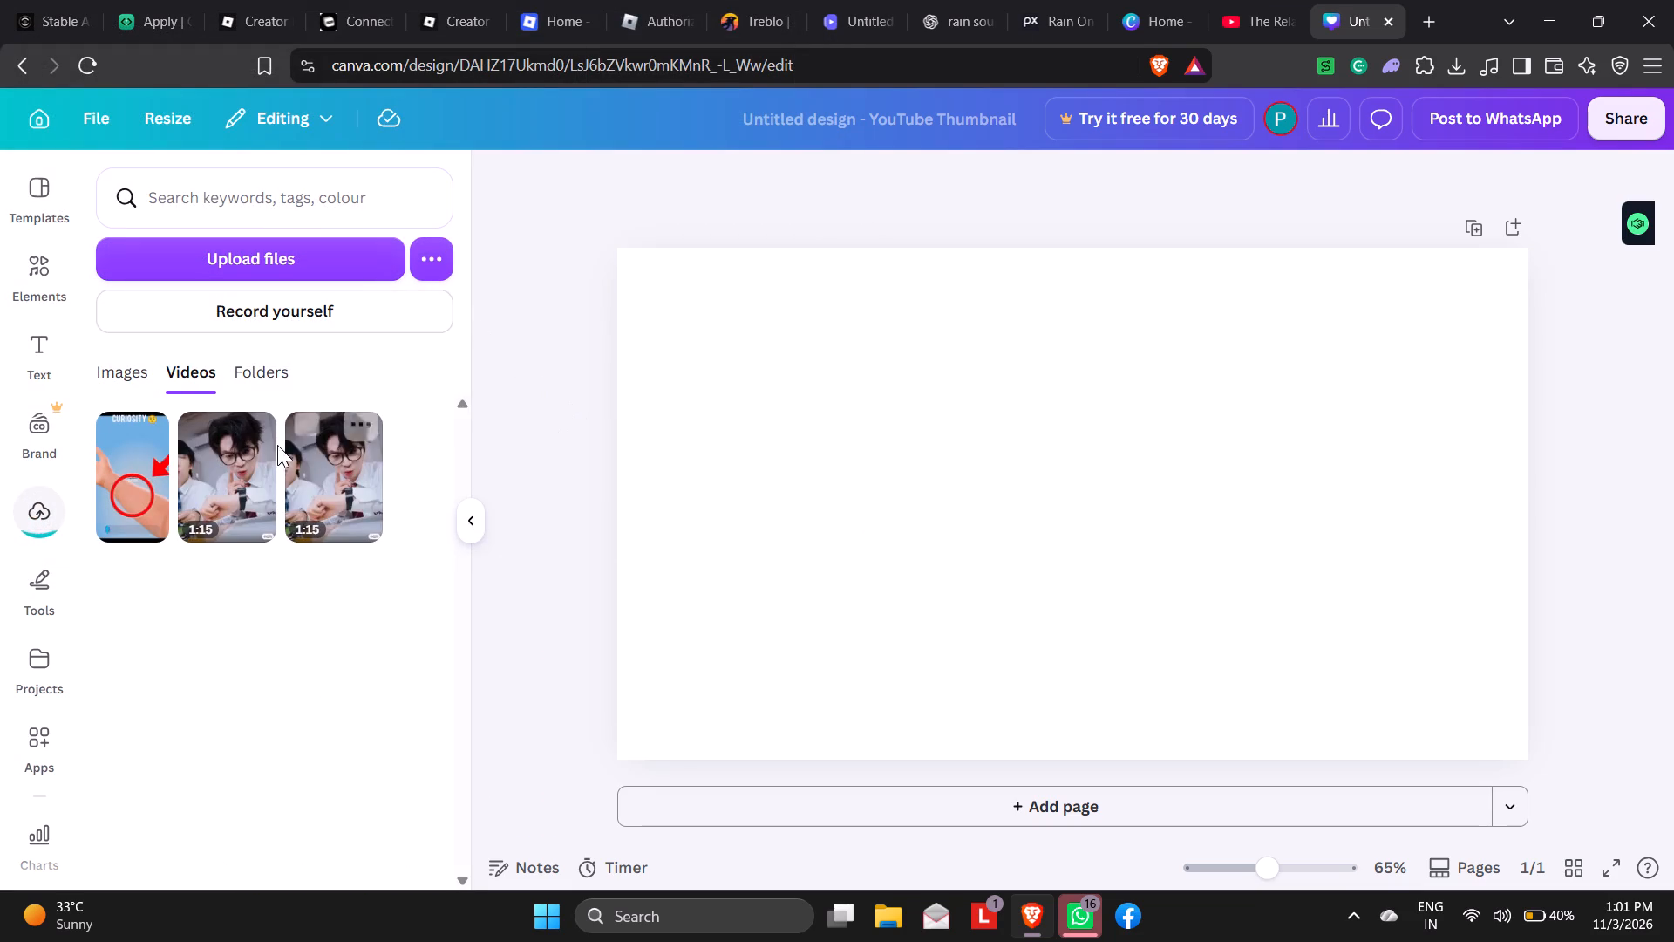
# Upload the saved "rain sound creation" web page from the Rain10Hours folder to the Canva uploads.
pyautogui.doubleClick(250, 272)
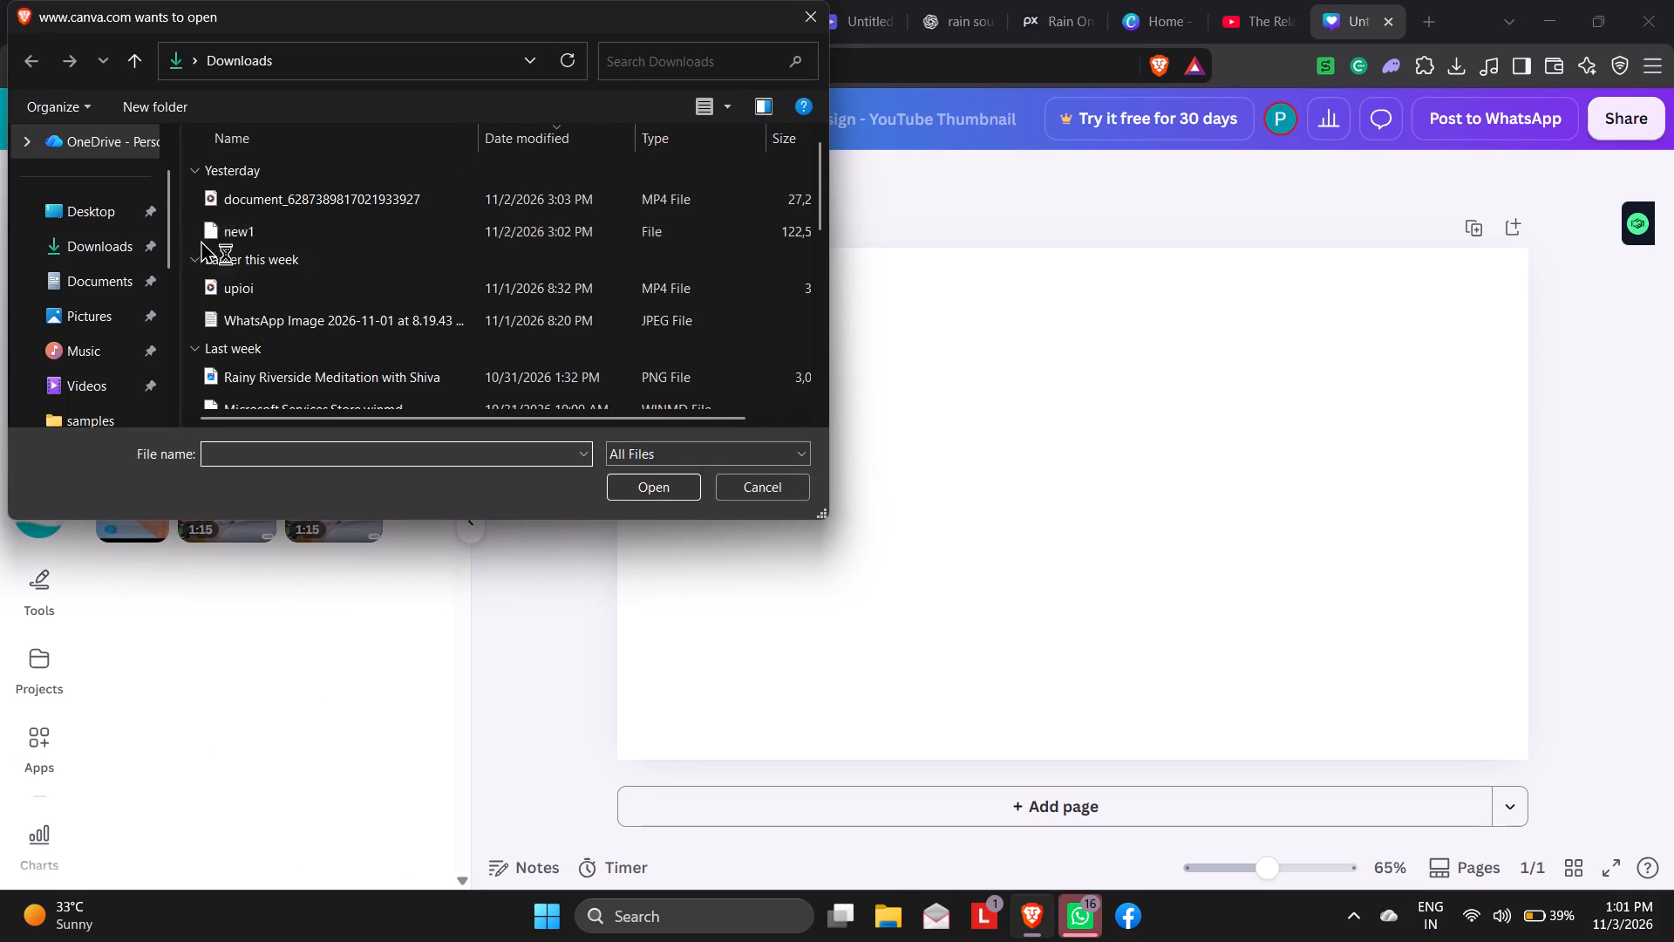
pyautogui.scroll(2, 136, 235)
pyautogui.doubleClick(95, 158)
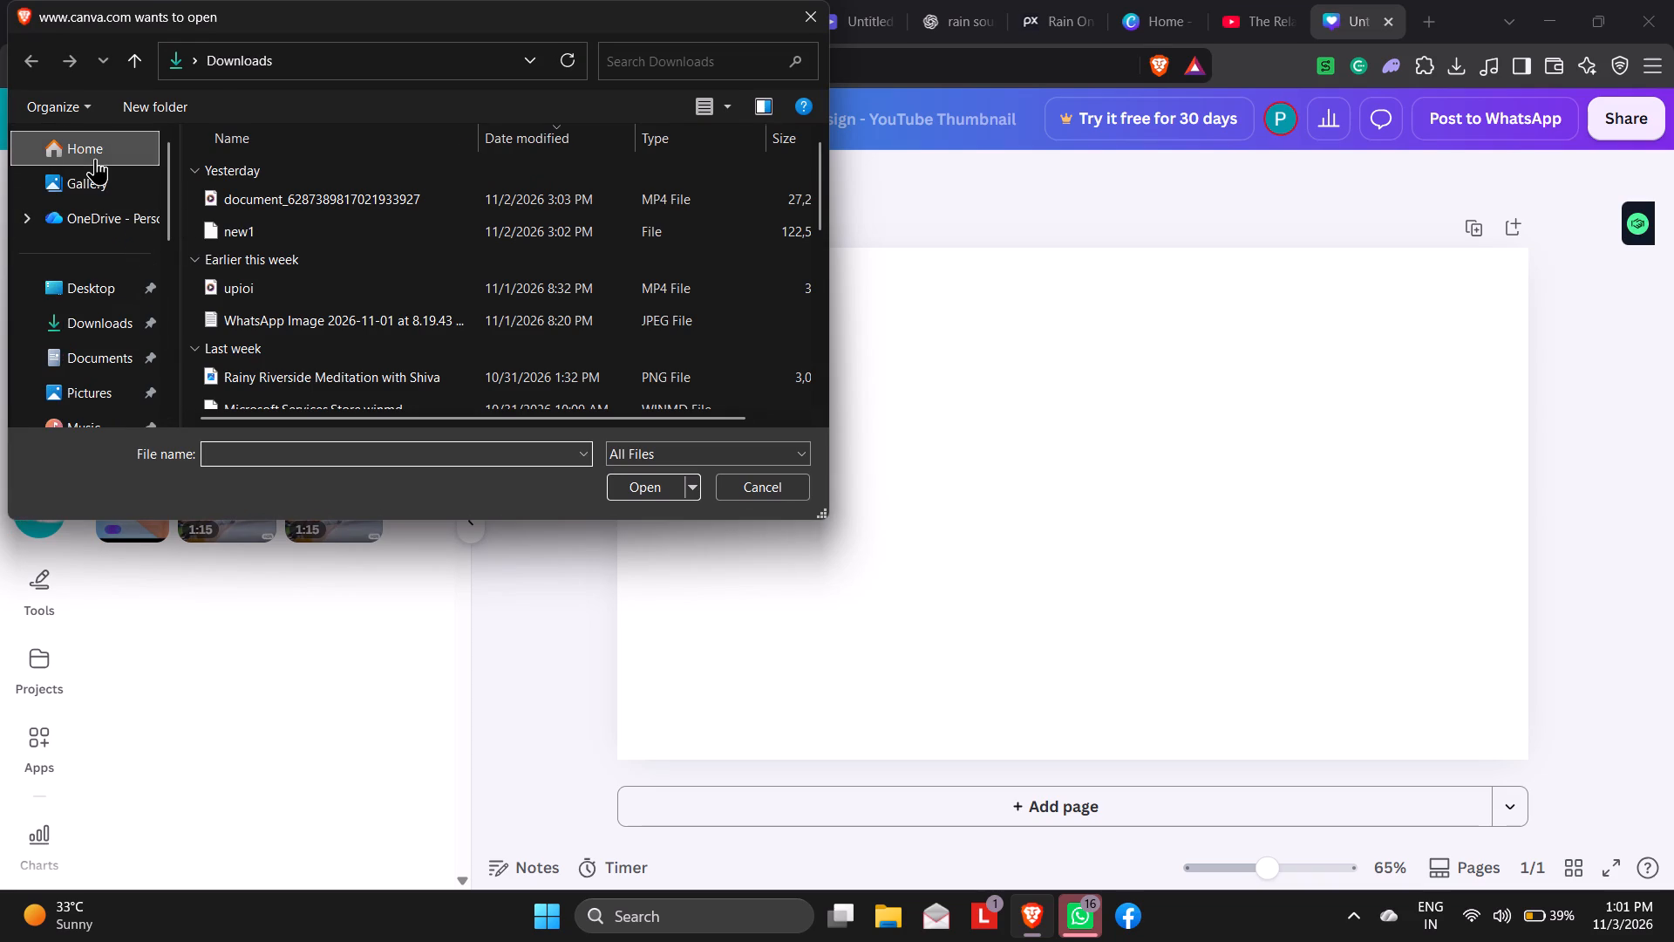
pyautogui.scroll(-2, 137, 303)
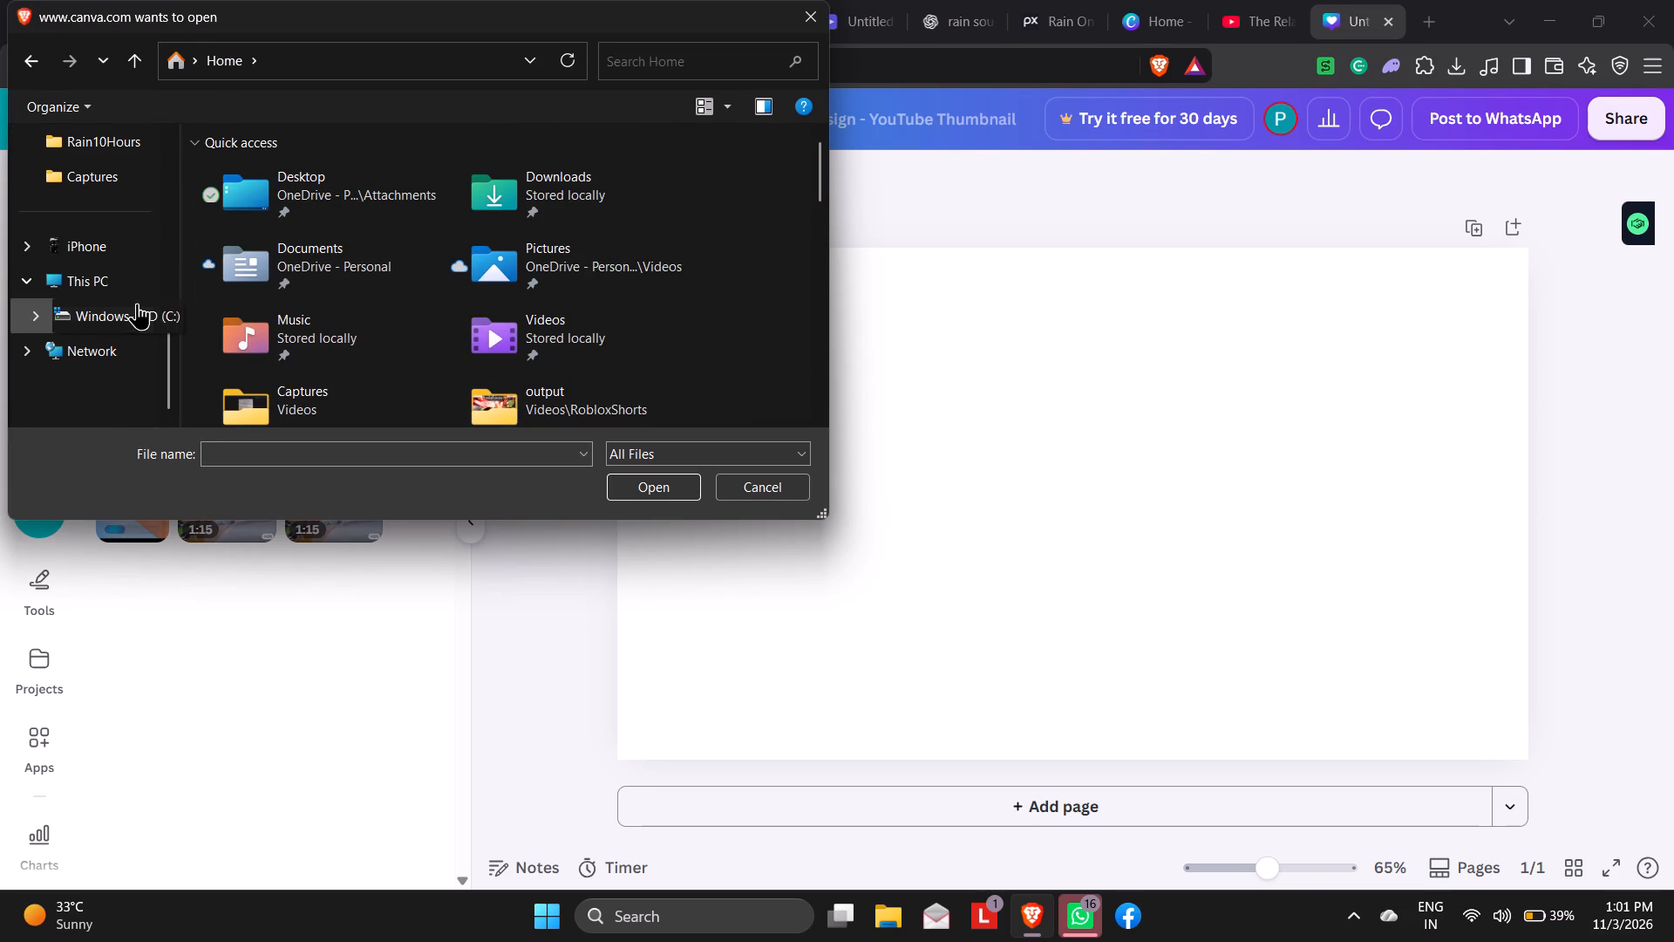
pyautogui.doubleClick(85, 142)
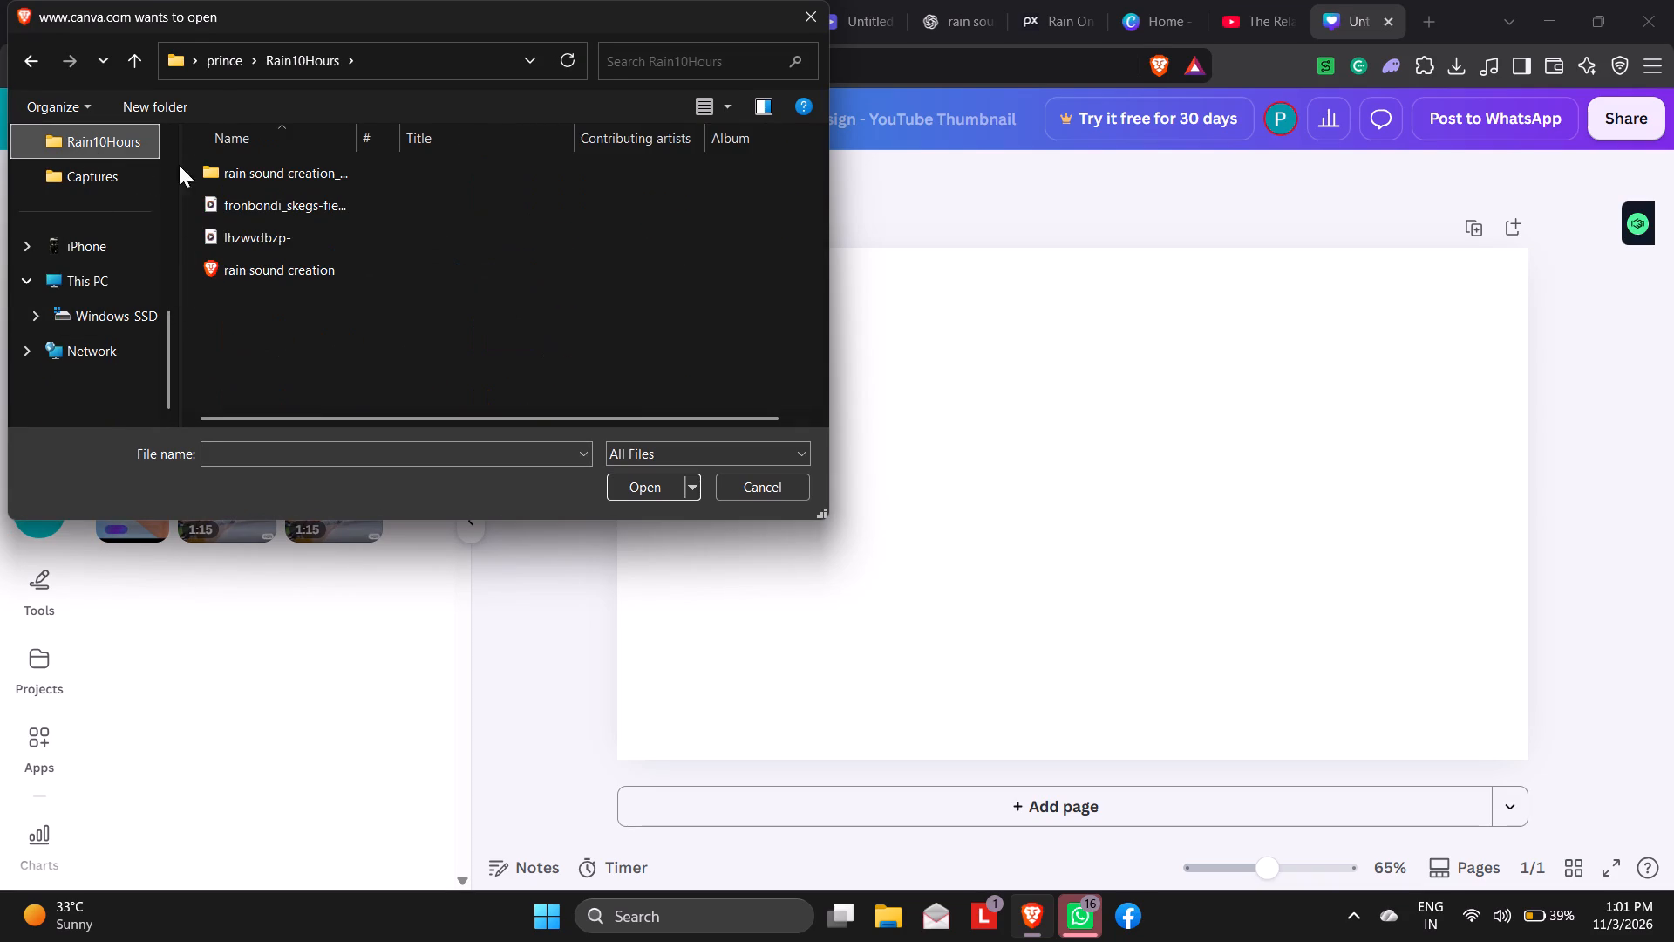
pyautogui.doubleClick(279, 264)
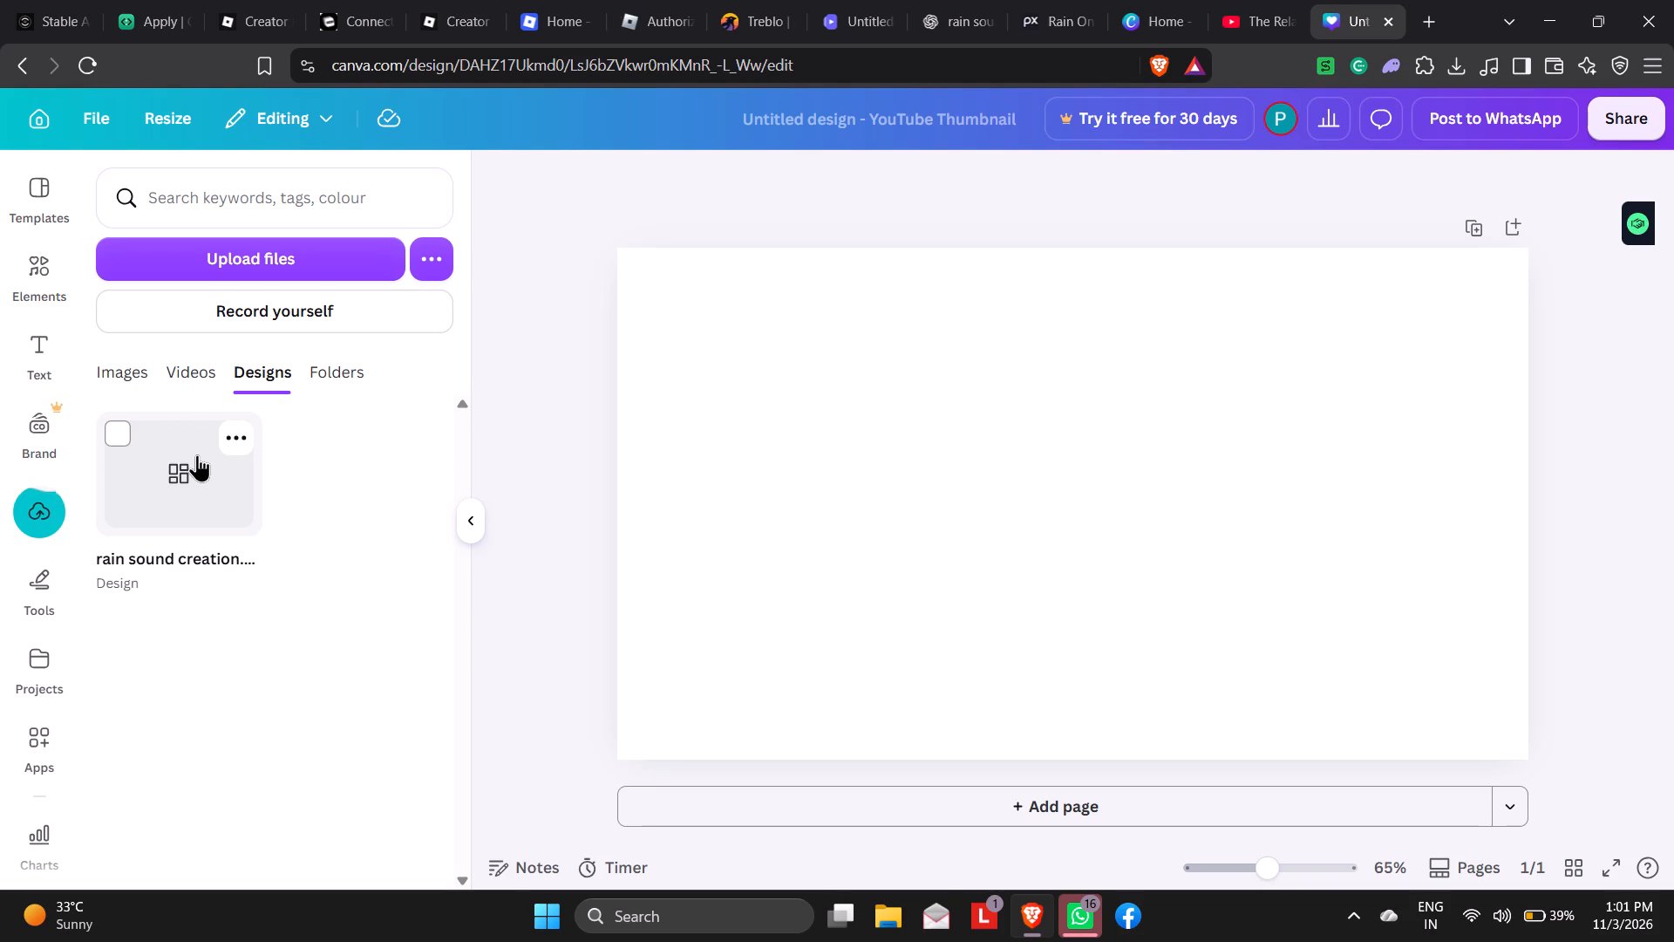
# Add the uploaded "rain sound creation" design to the blank thumbnail page.
pyautogui.click(174, 508)
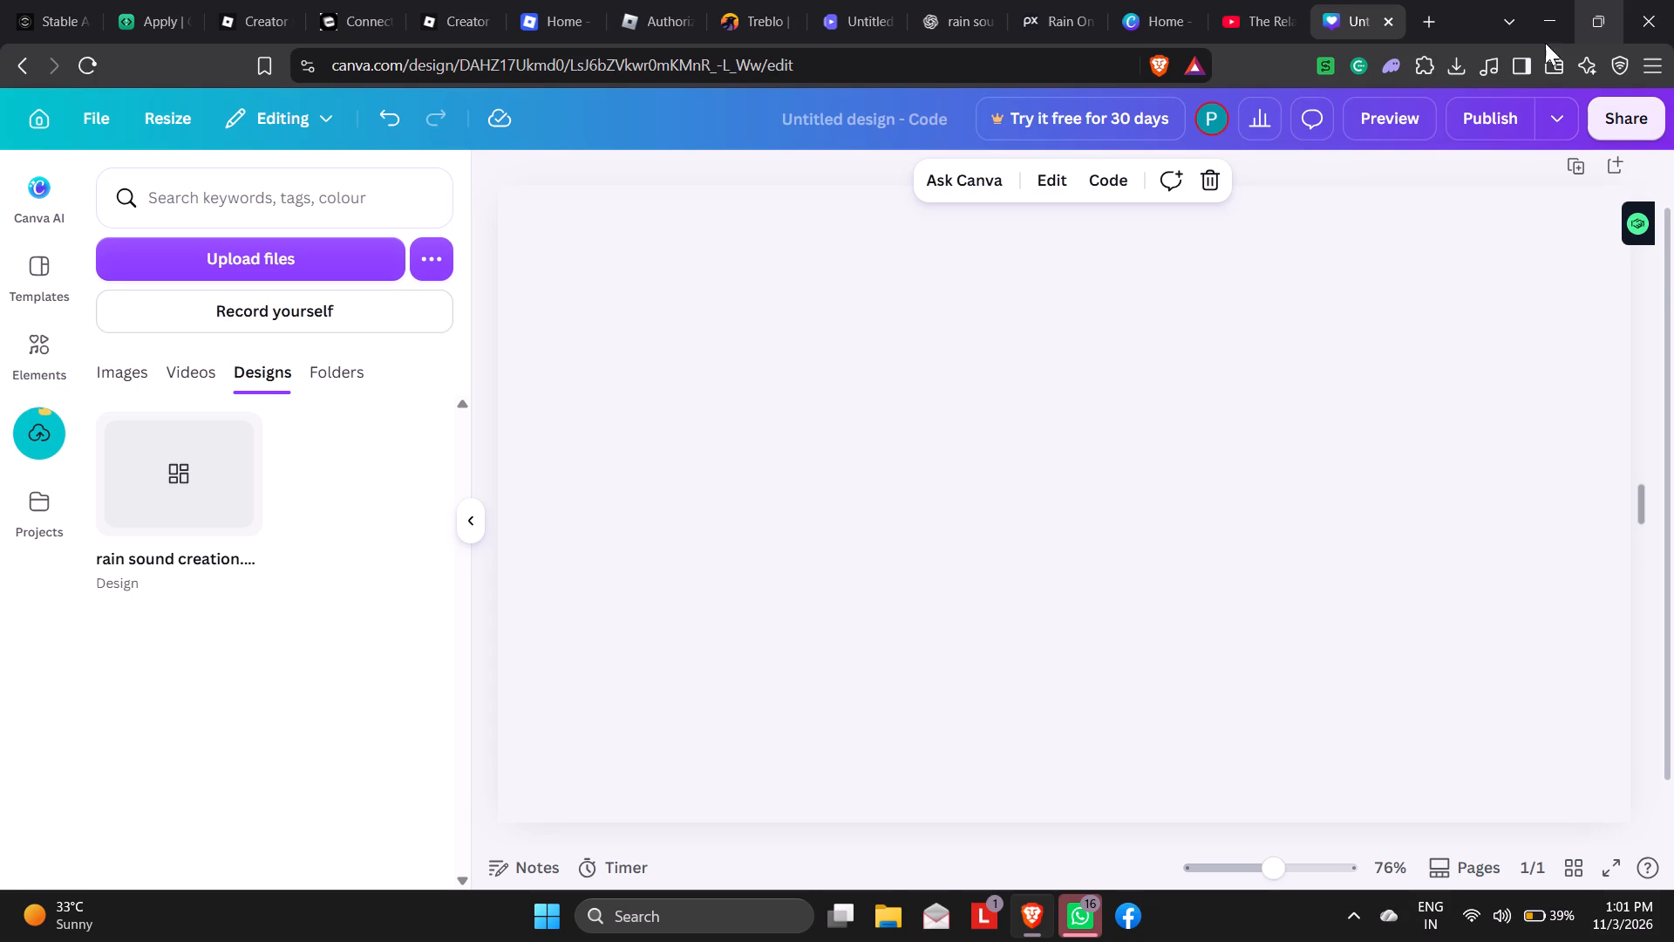
# Snap the browser window to the left half of the screen.
pyautogui.click(1453, 71)
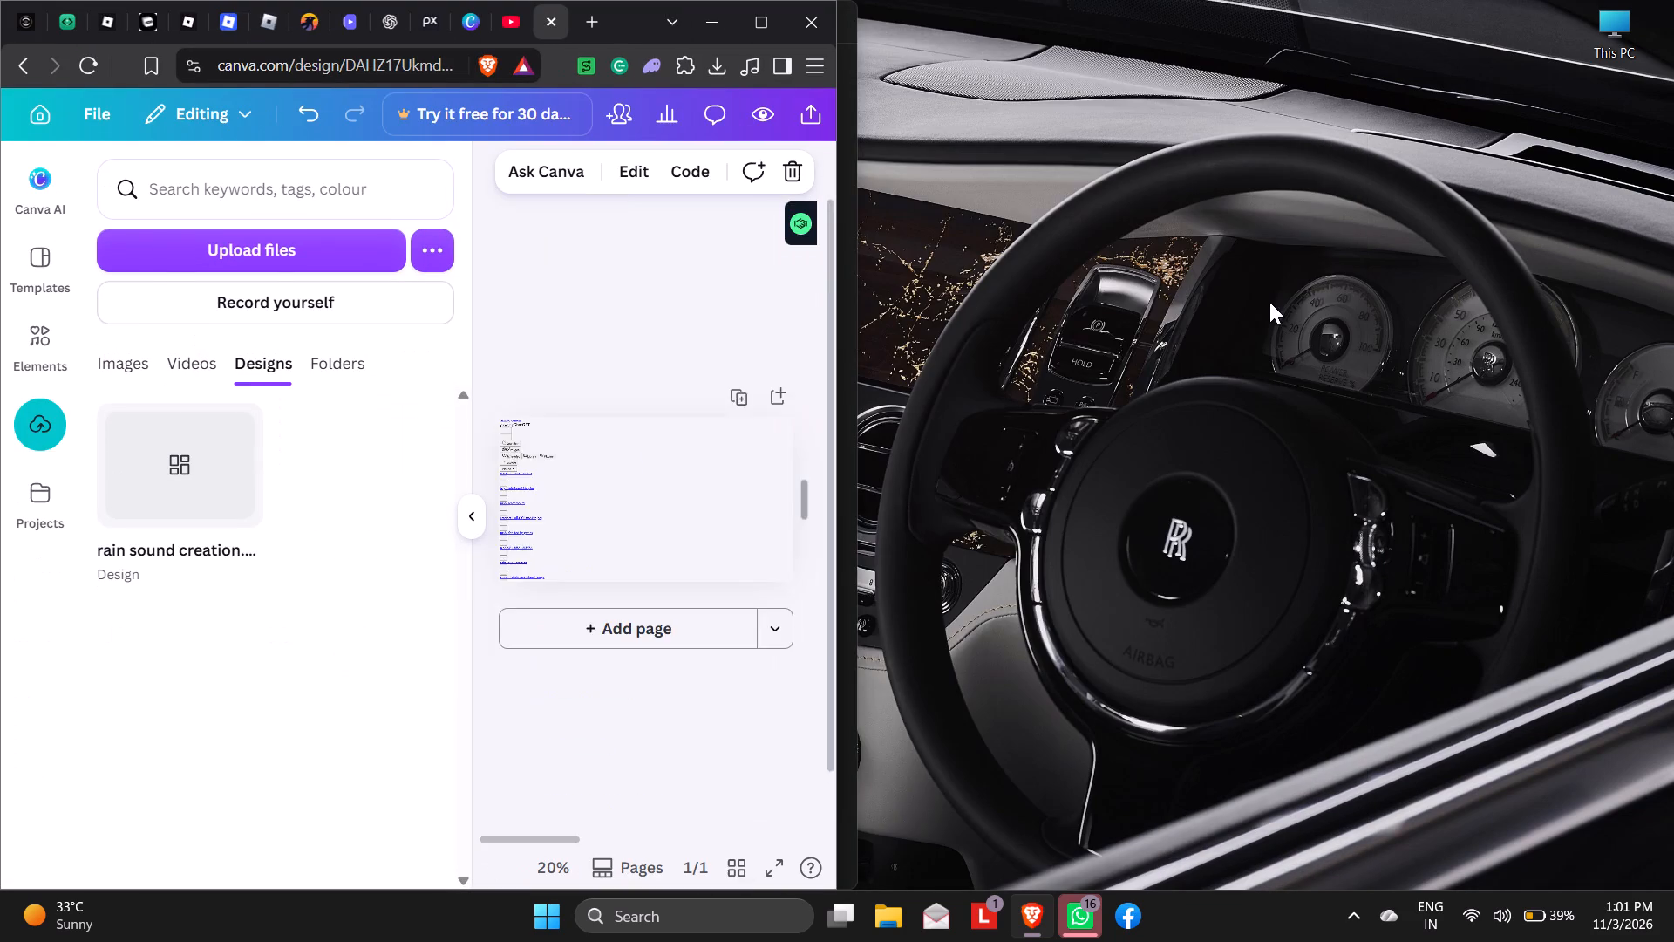
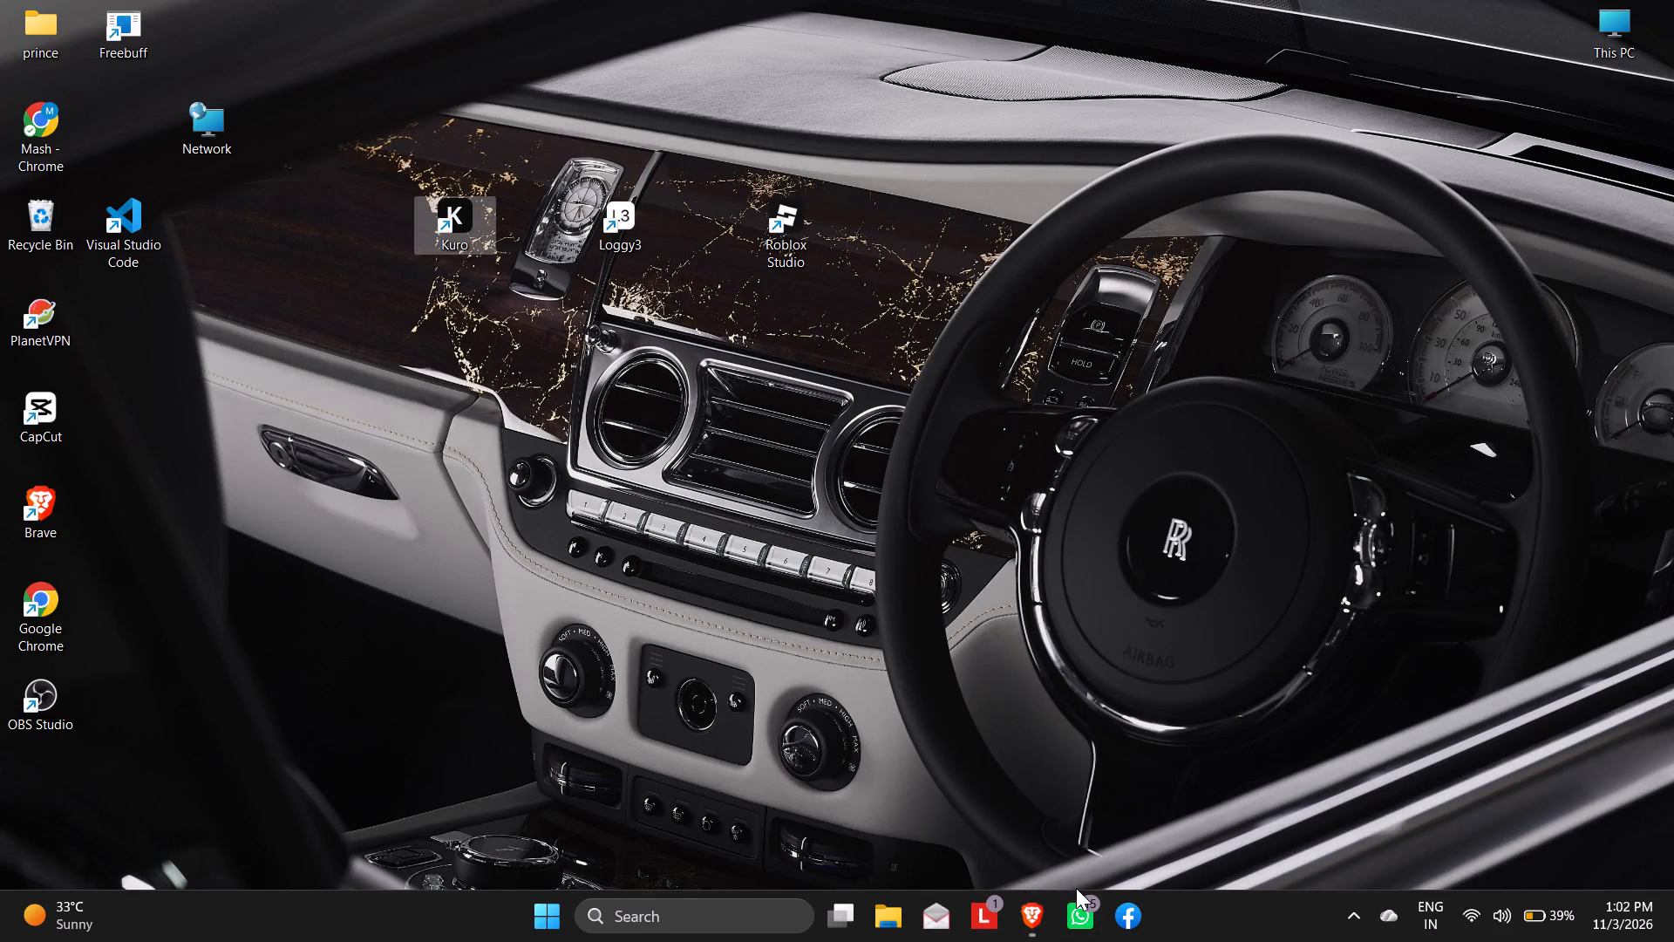
# Open the saved "rain sound creation" web page from the Rain10Hours folder to check it, close it and return to the folder.
pyautogui.click(881, 908)
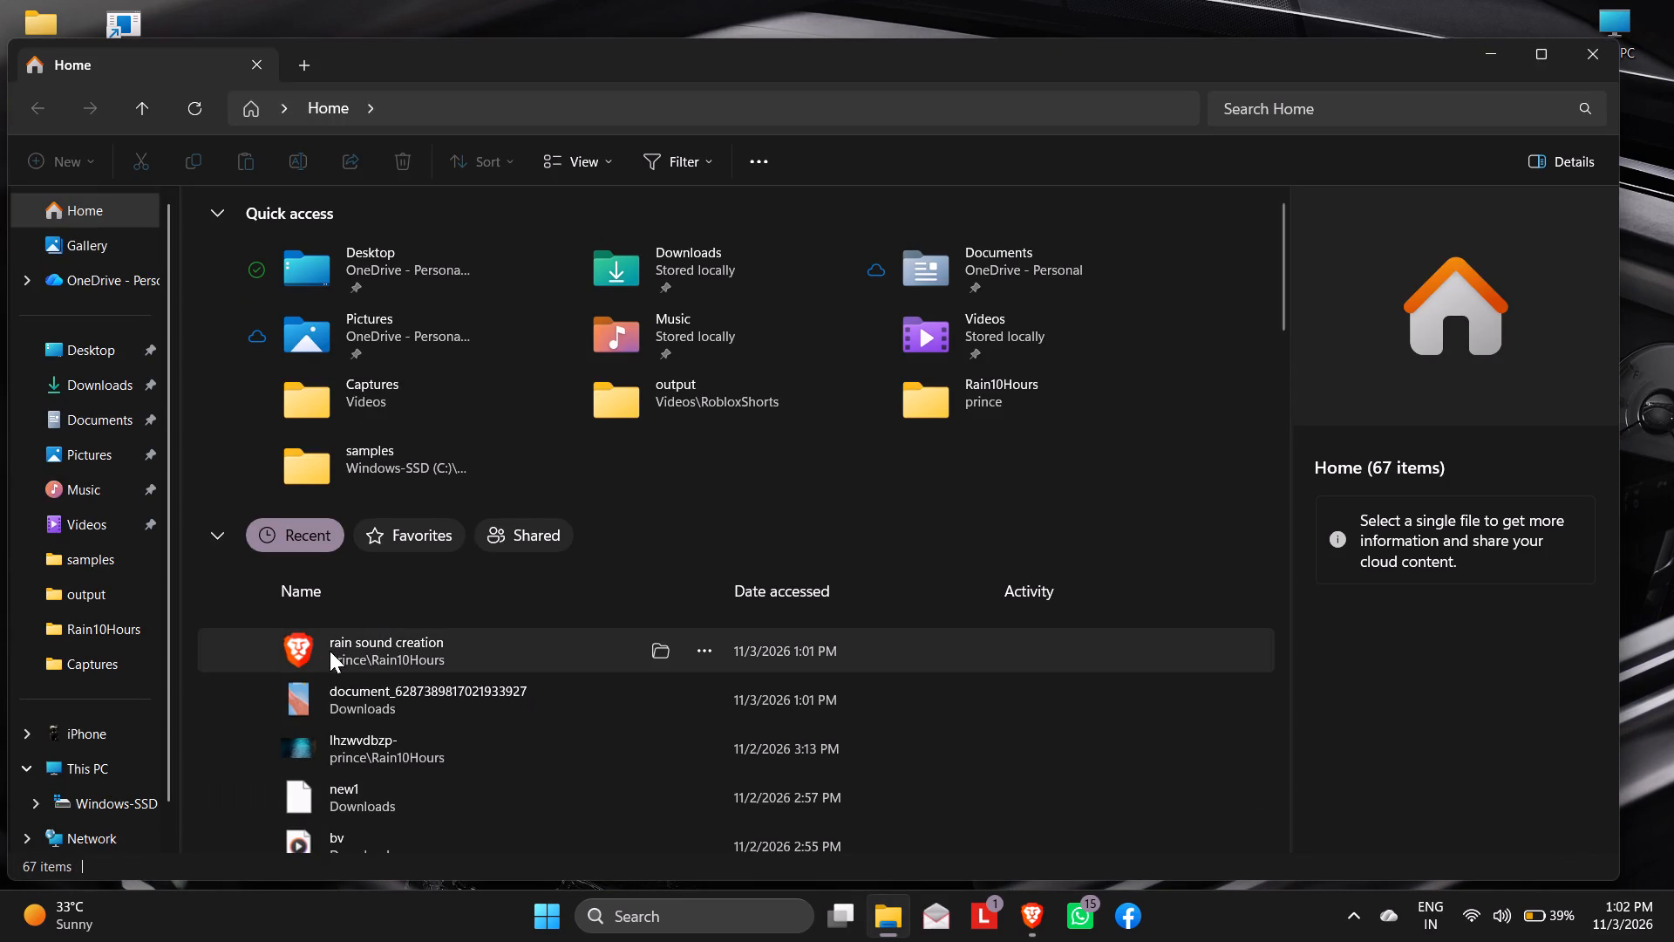
pyautogui.doubleClick(100, 618)
pyautogui.click(285, 337)
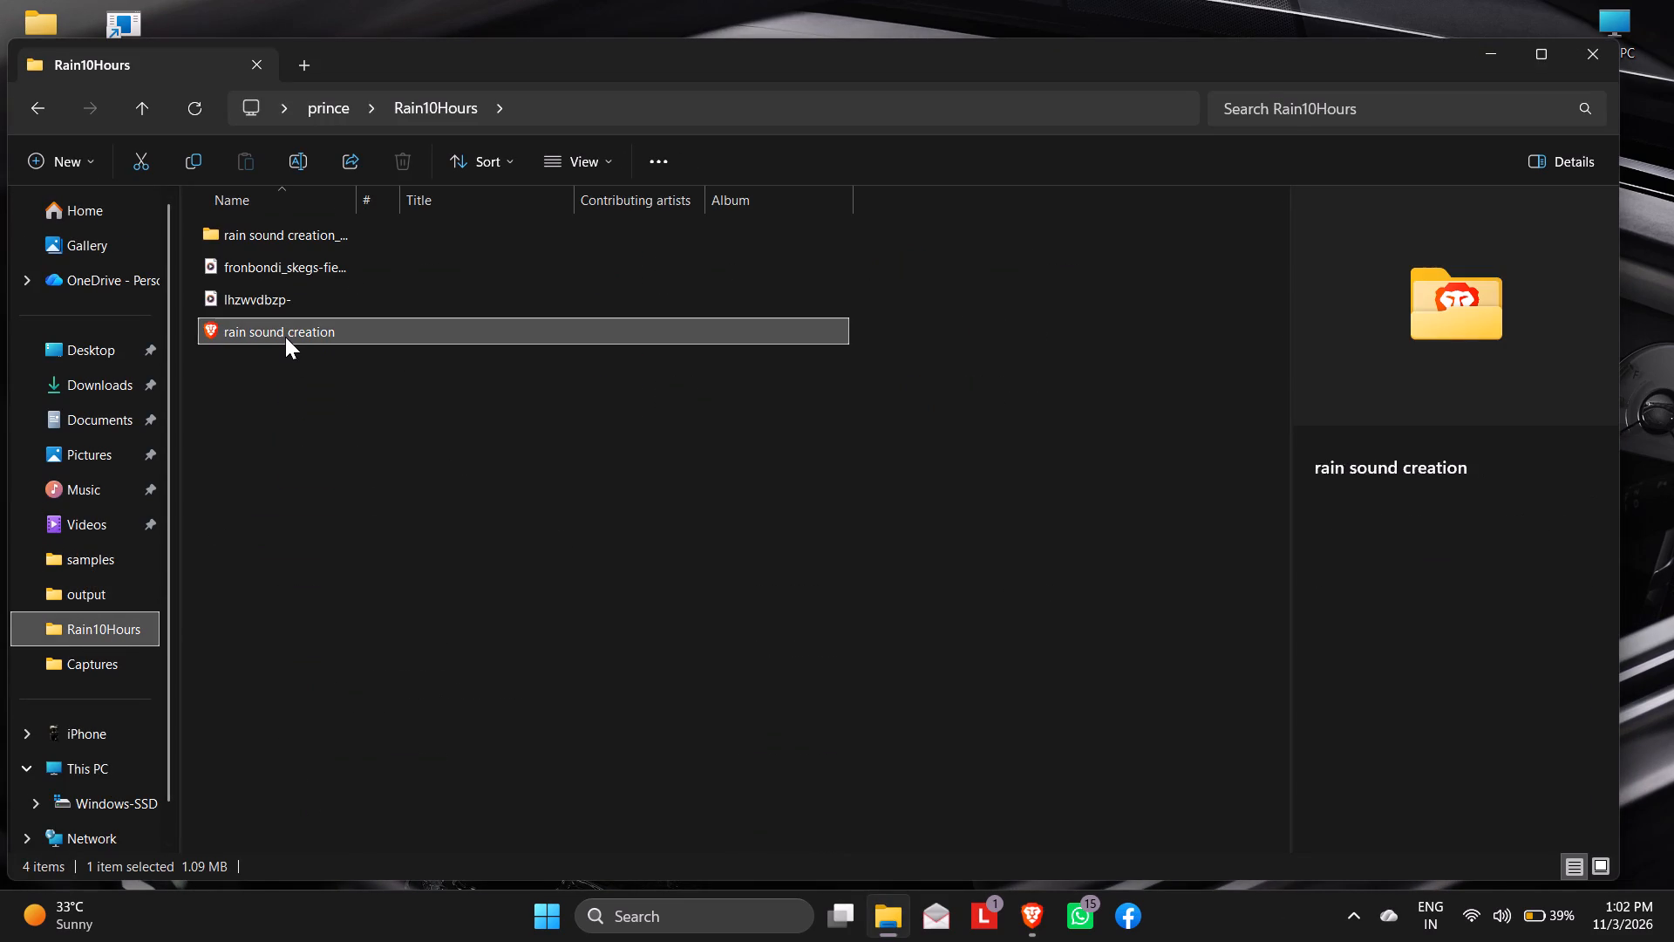
pyautogui.doubleClick(285, 337)
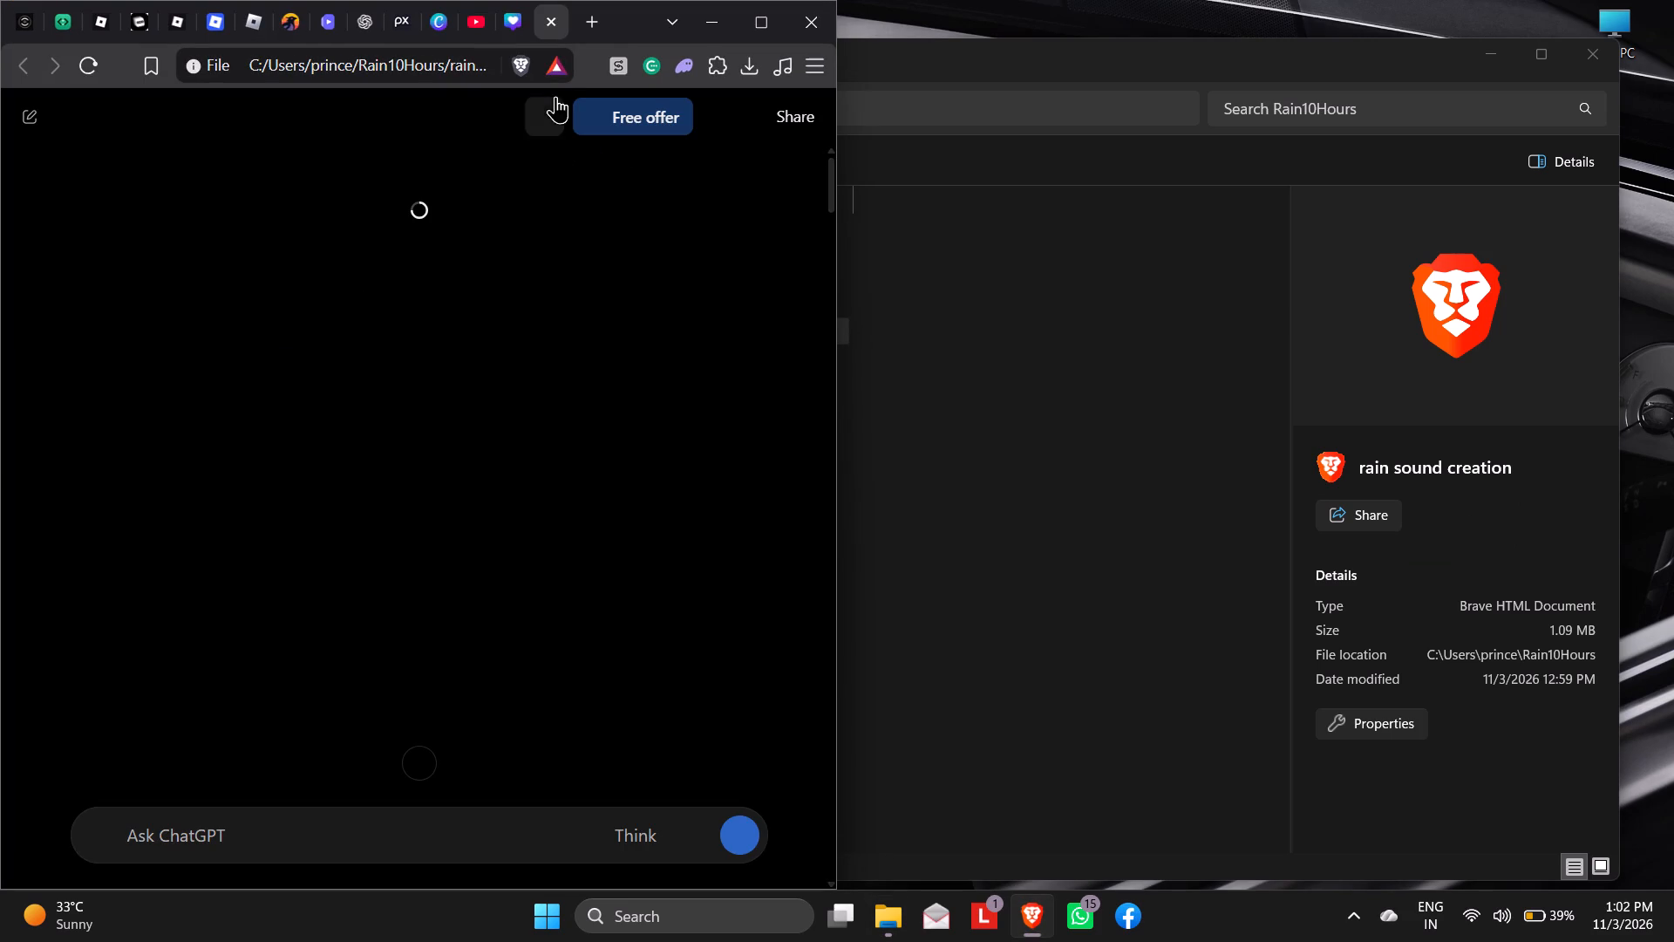
pyautogui.click(554, 20)
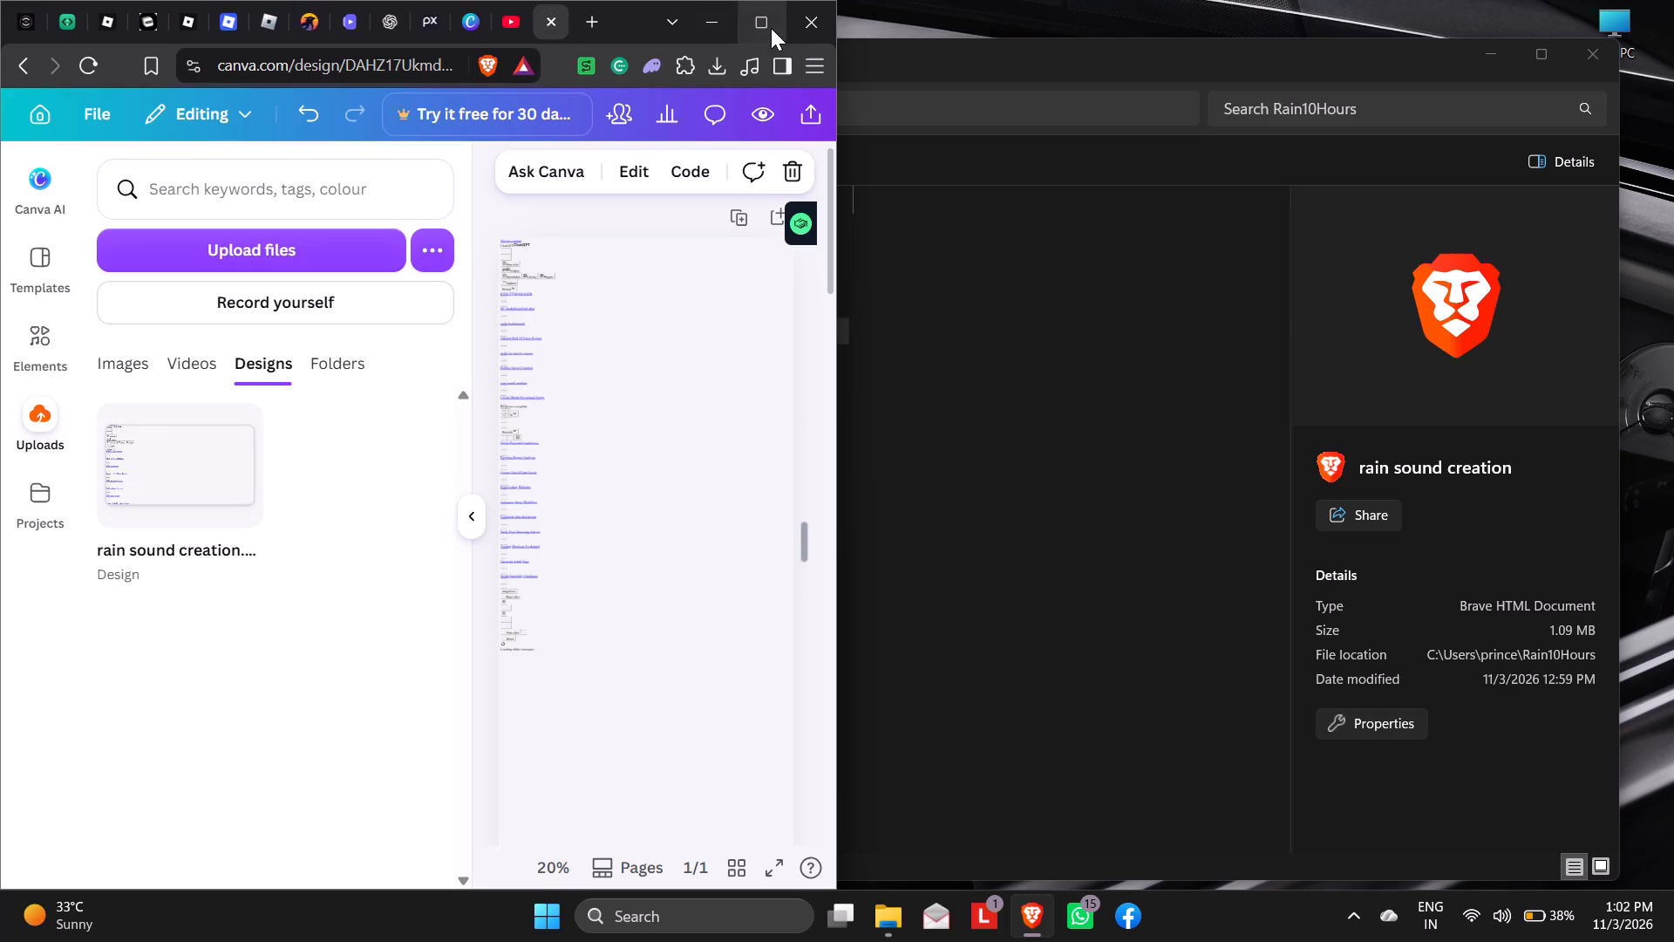
pyautogui.click(727, 21)
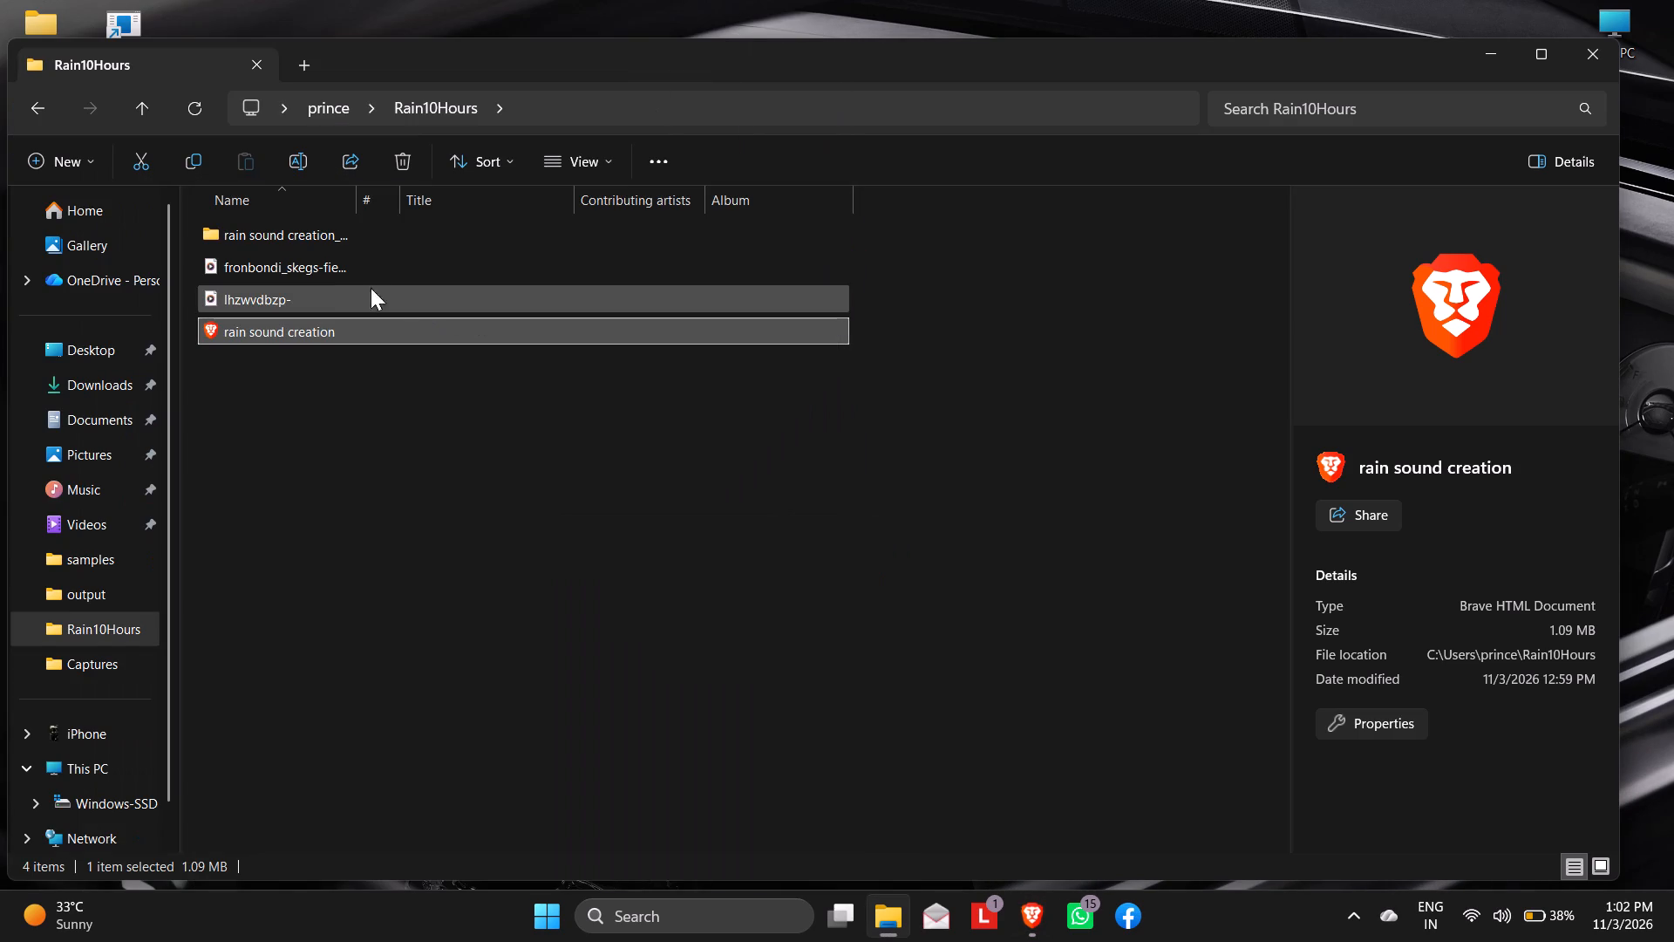
# Inspect the 2ab49754c76c CSS file in the rain sound creation_files folder, closing the windows that open with it.
pyautogui.click(324, 292)
pyautogui.click(295, 249)
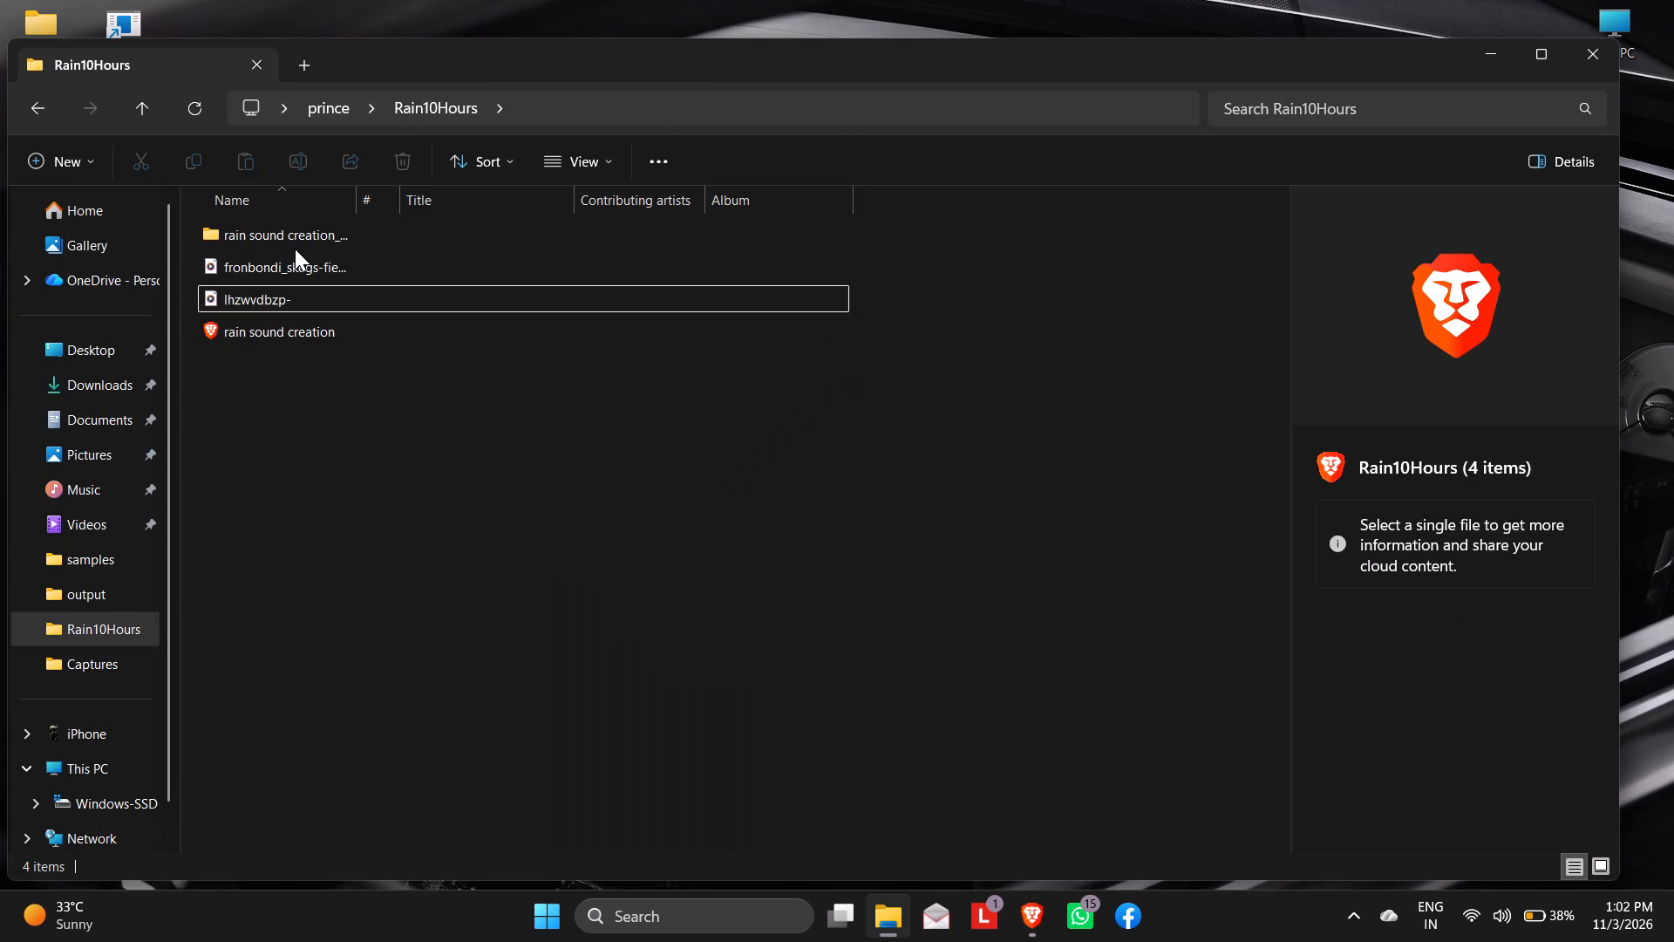
pyautogui.click(280, 233)
pyautogui.doubleClick(280, 233)
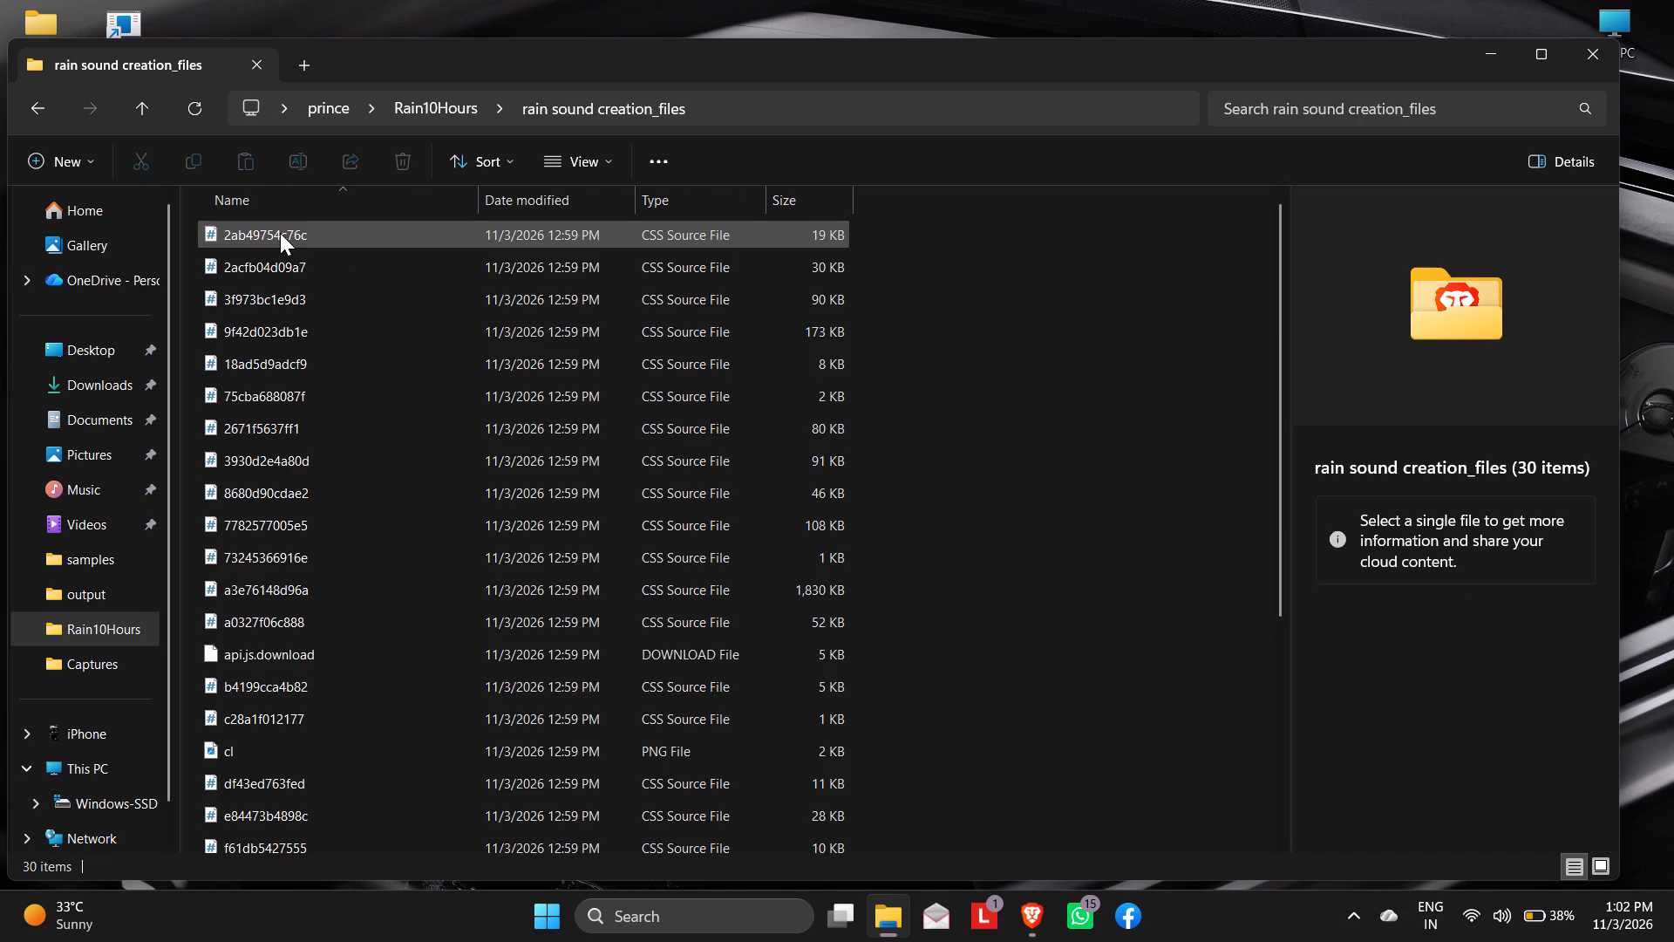
pyautogui.doubleClick(273, 236)
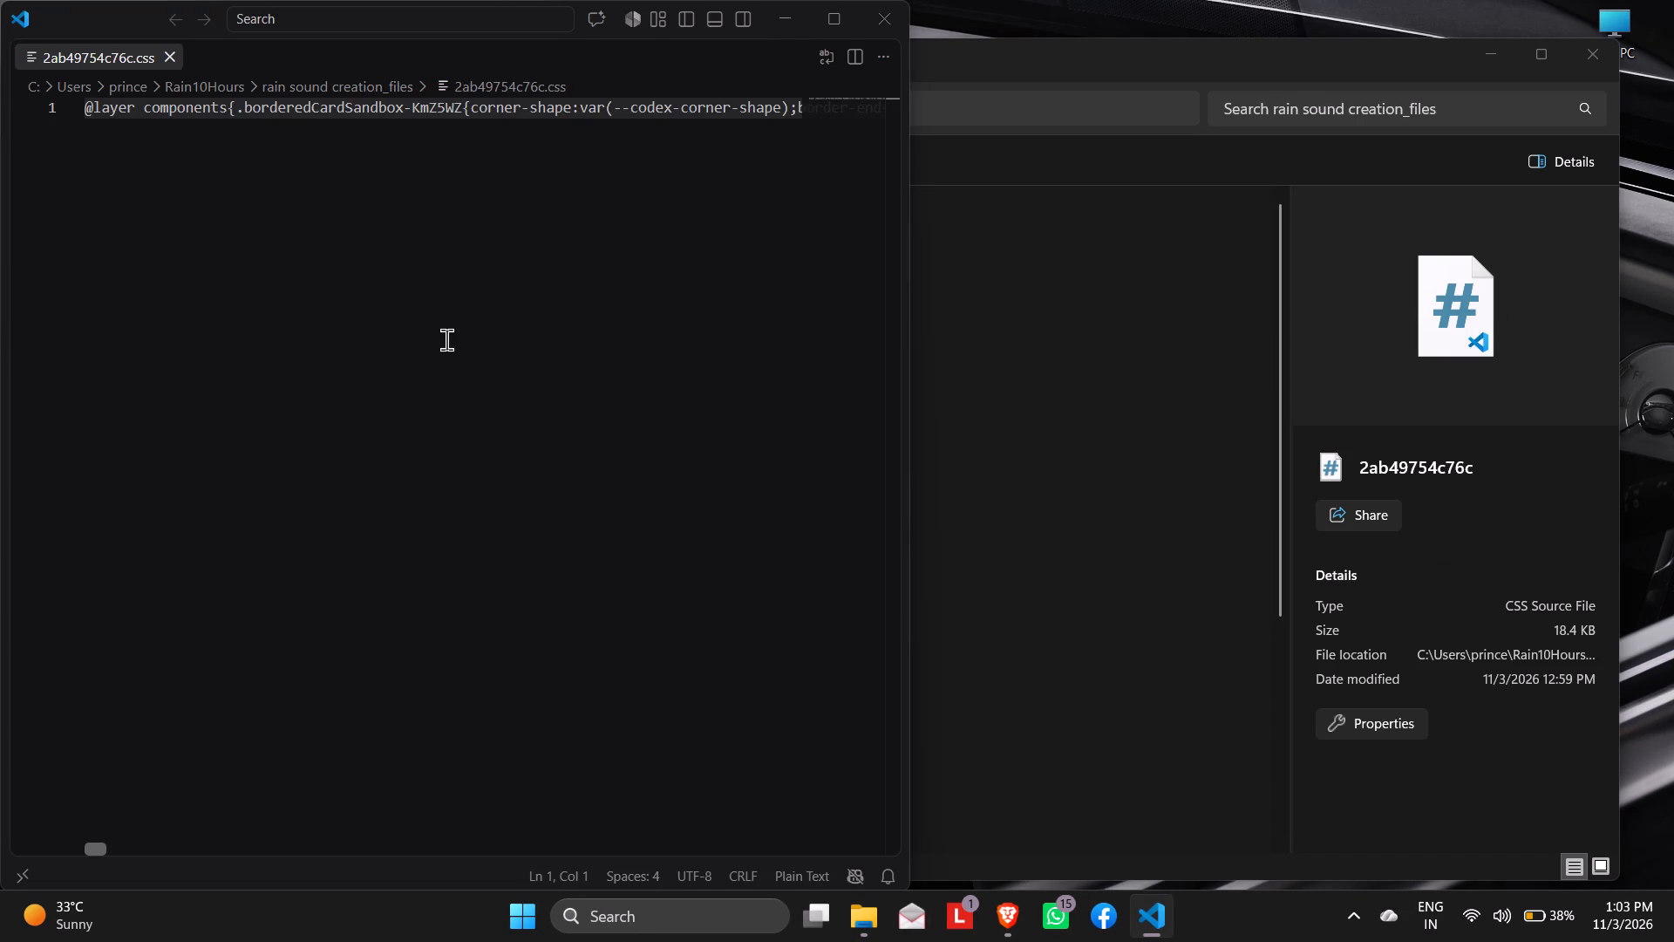
pyautogui.click(879, 23)
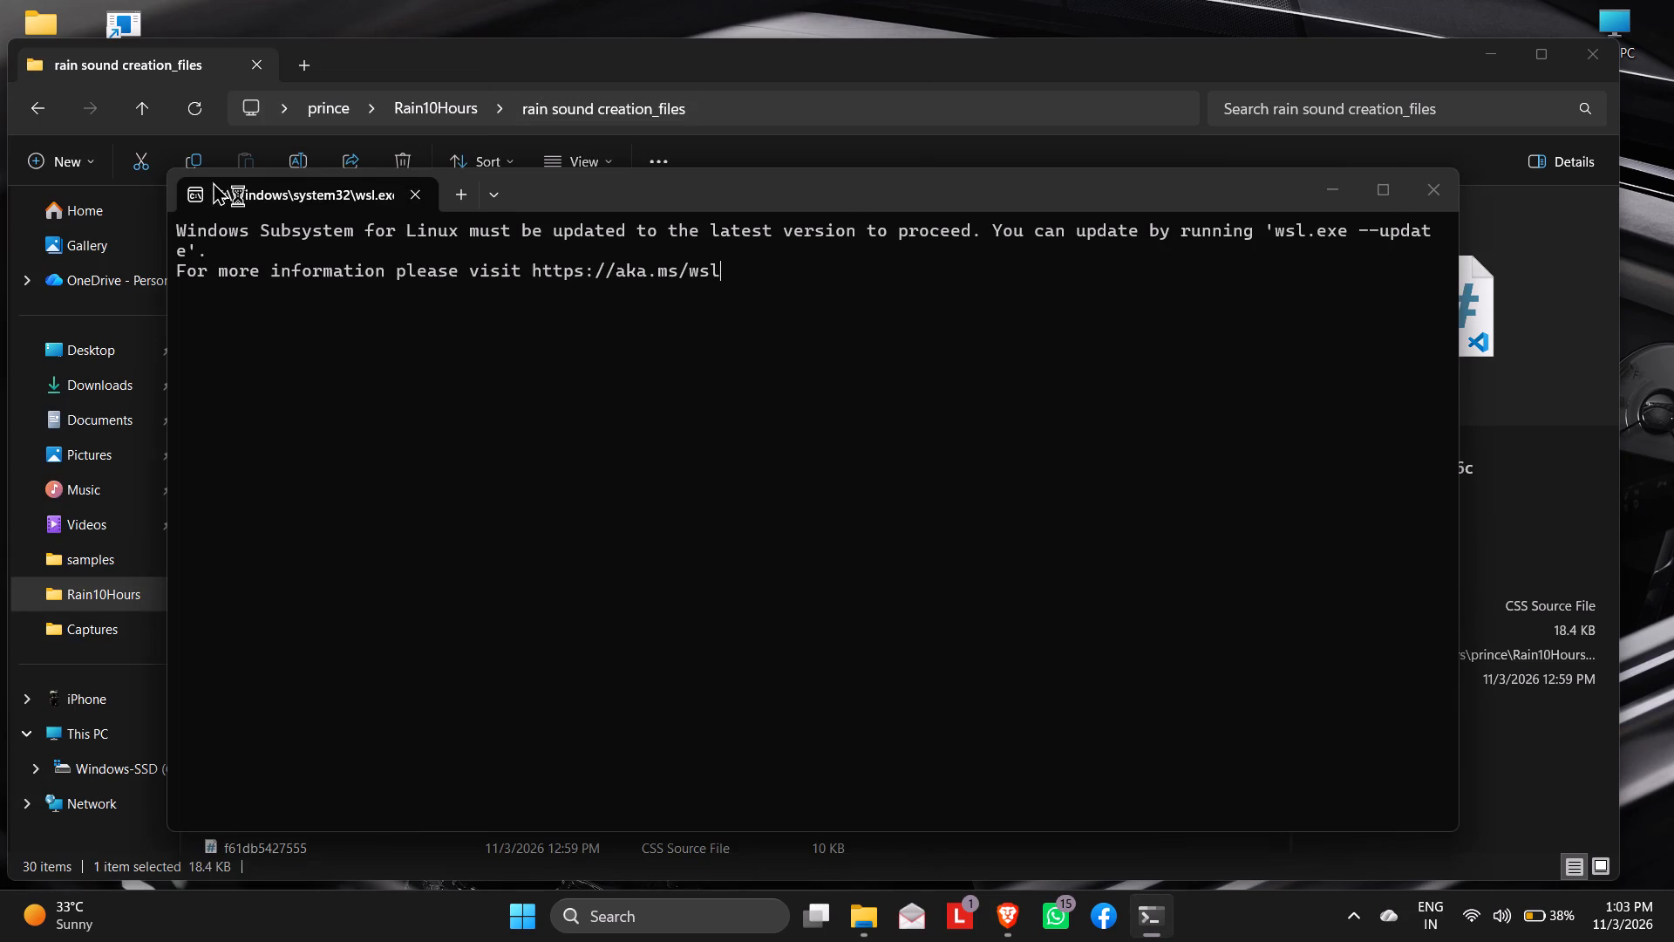
pyautogui.click(1425, 184)
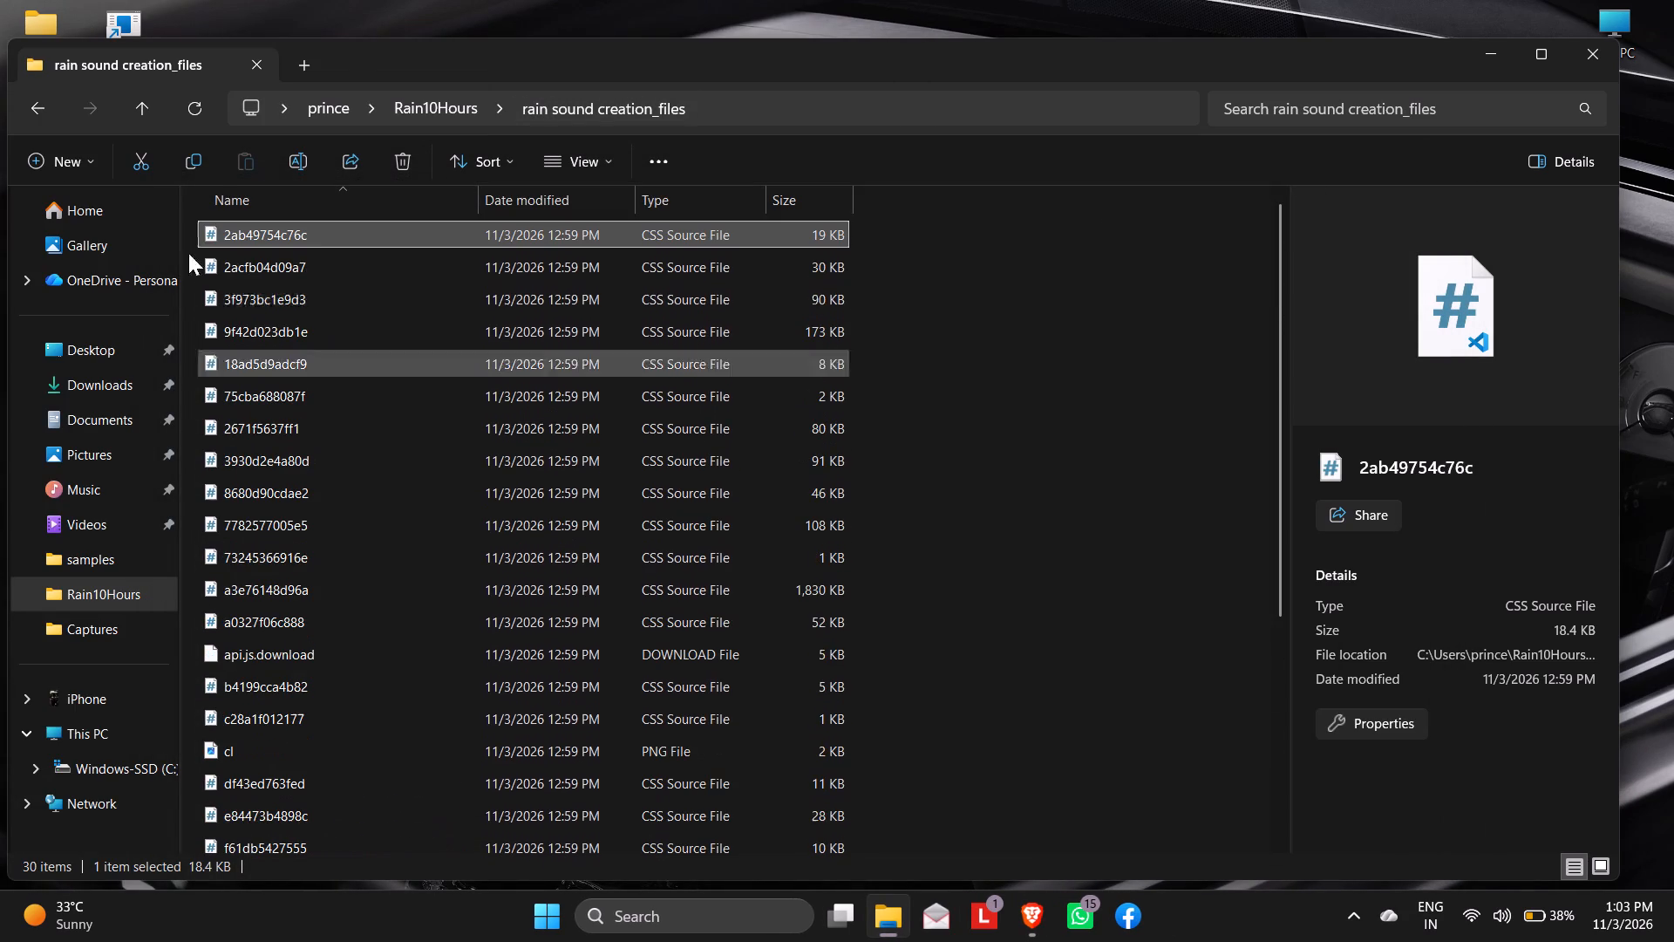
# Delete the rain sound creation_files folder and its linked web page from the Rain10Hours folder.
pyautogui.click(29, 94)
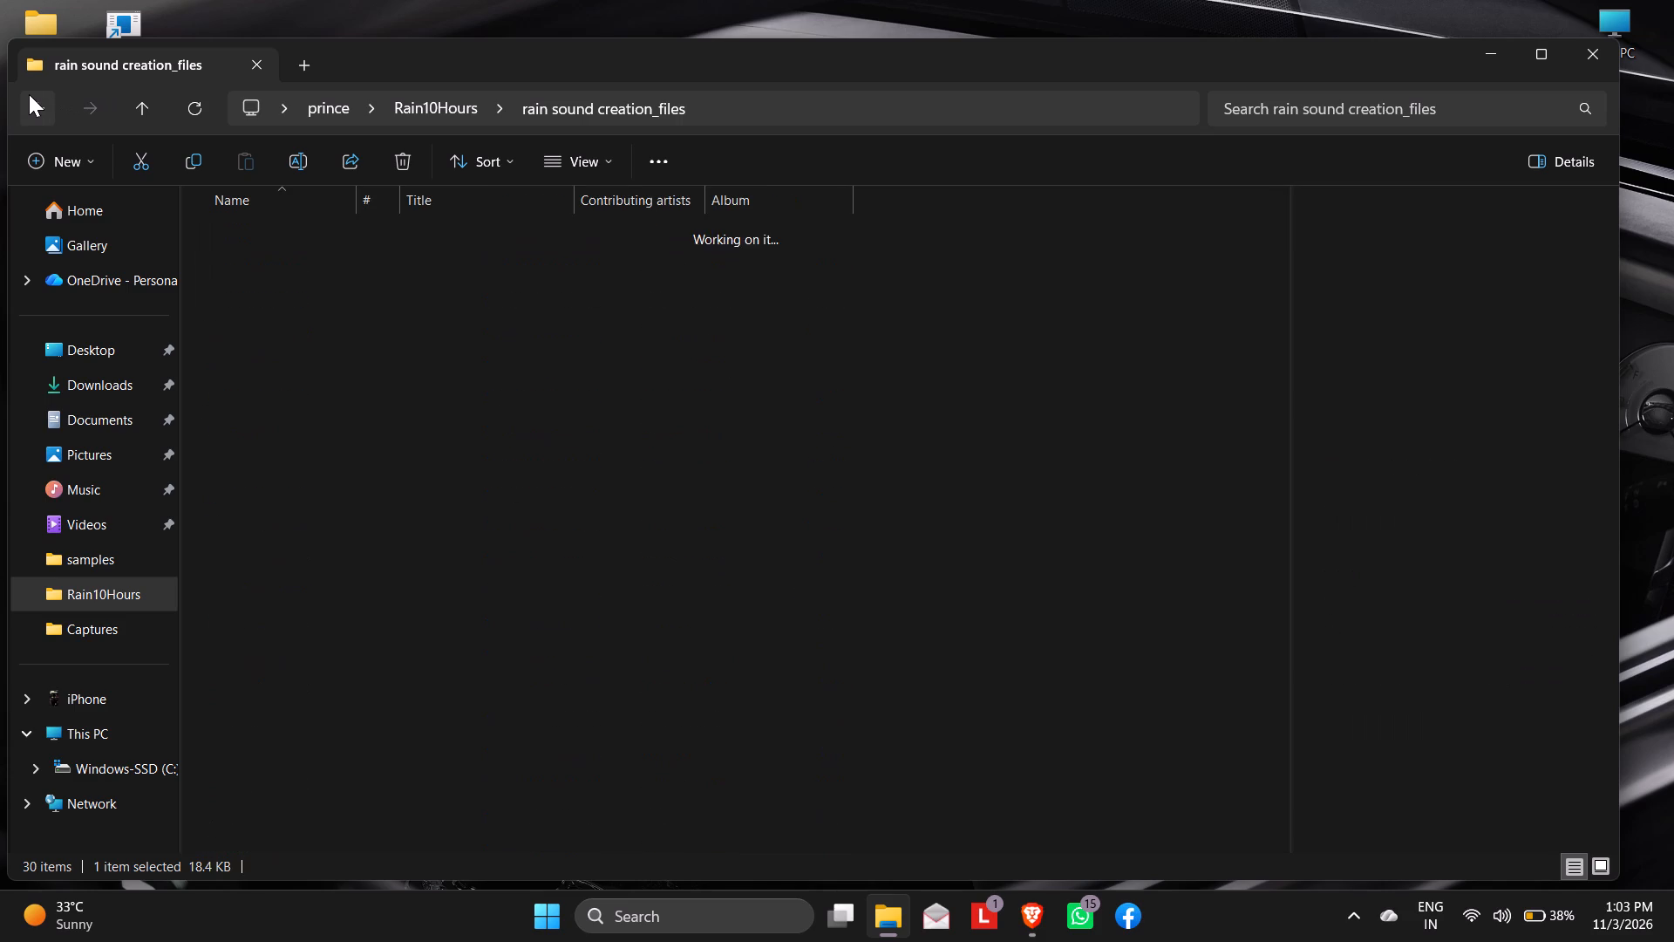
pyautogui.click(405, 165)
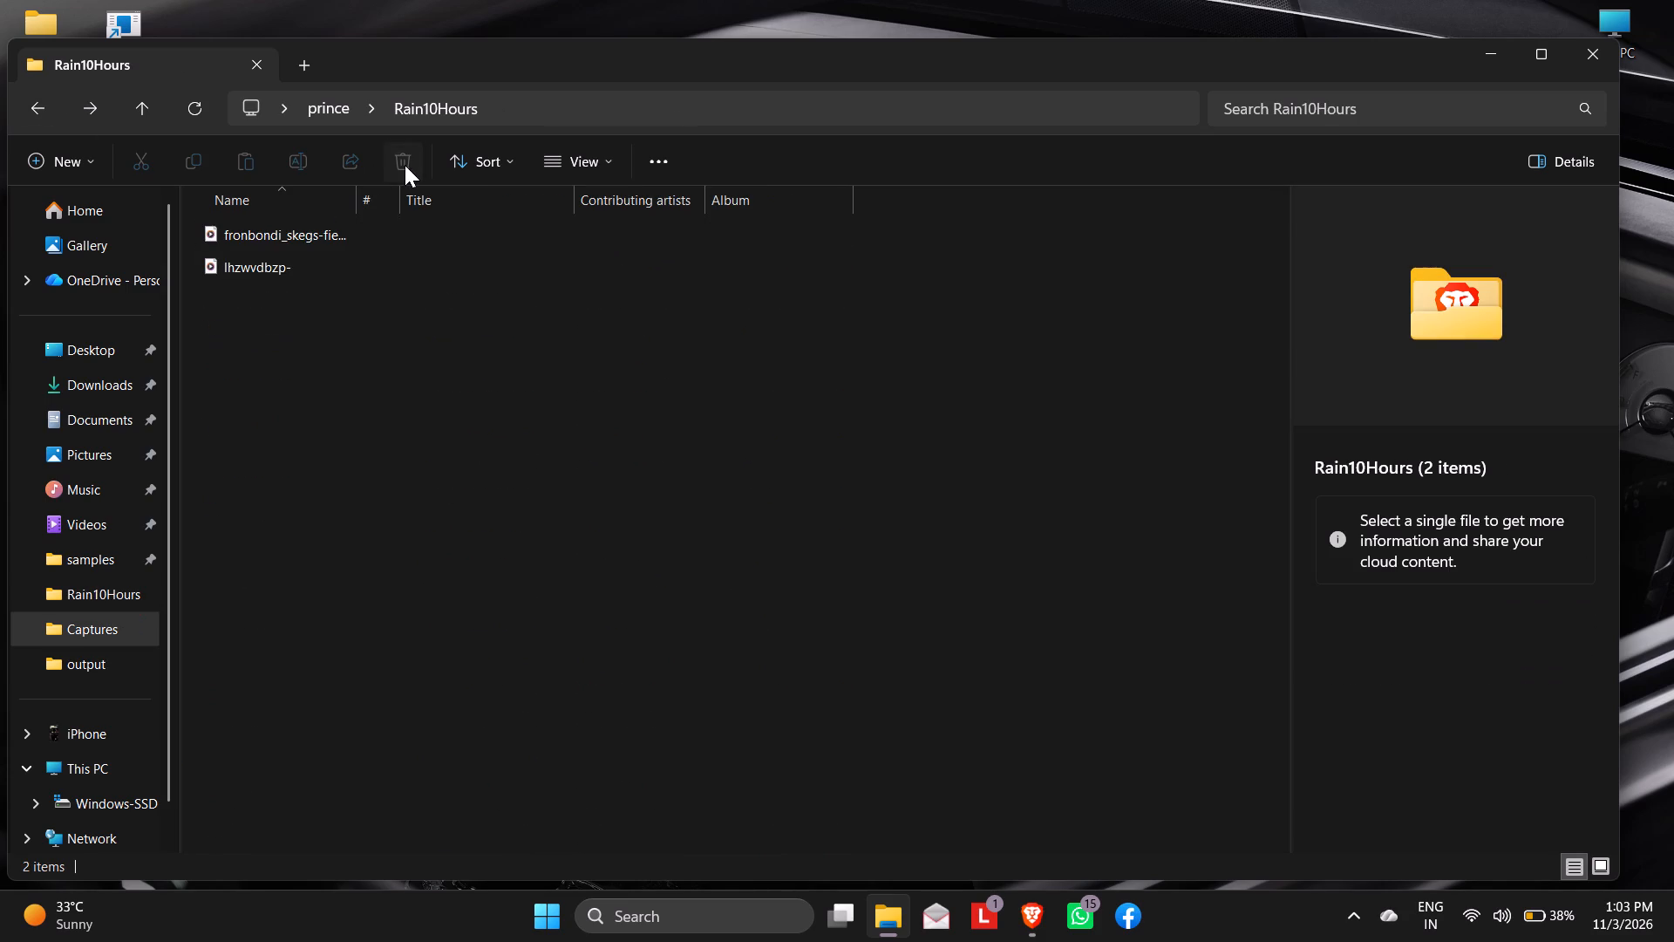
# Play the lhzwvdbzp- video from the Rain10Hours folder to preview it, and close the player.
pyautogui.click(321, 237)
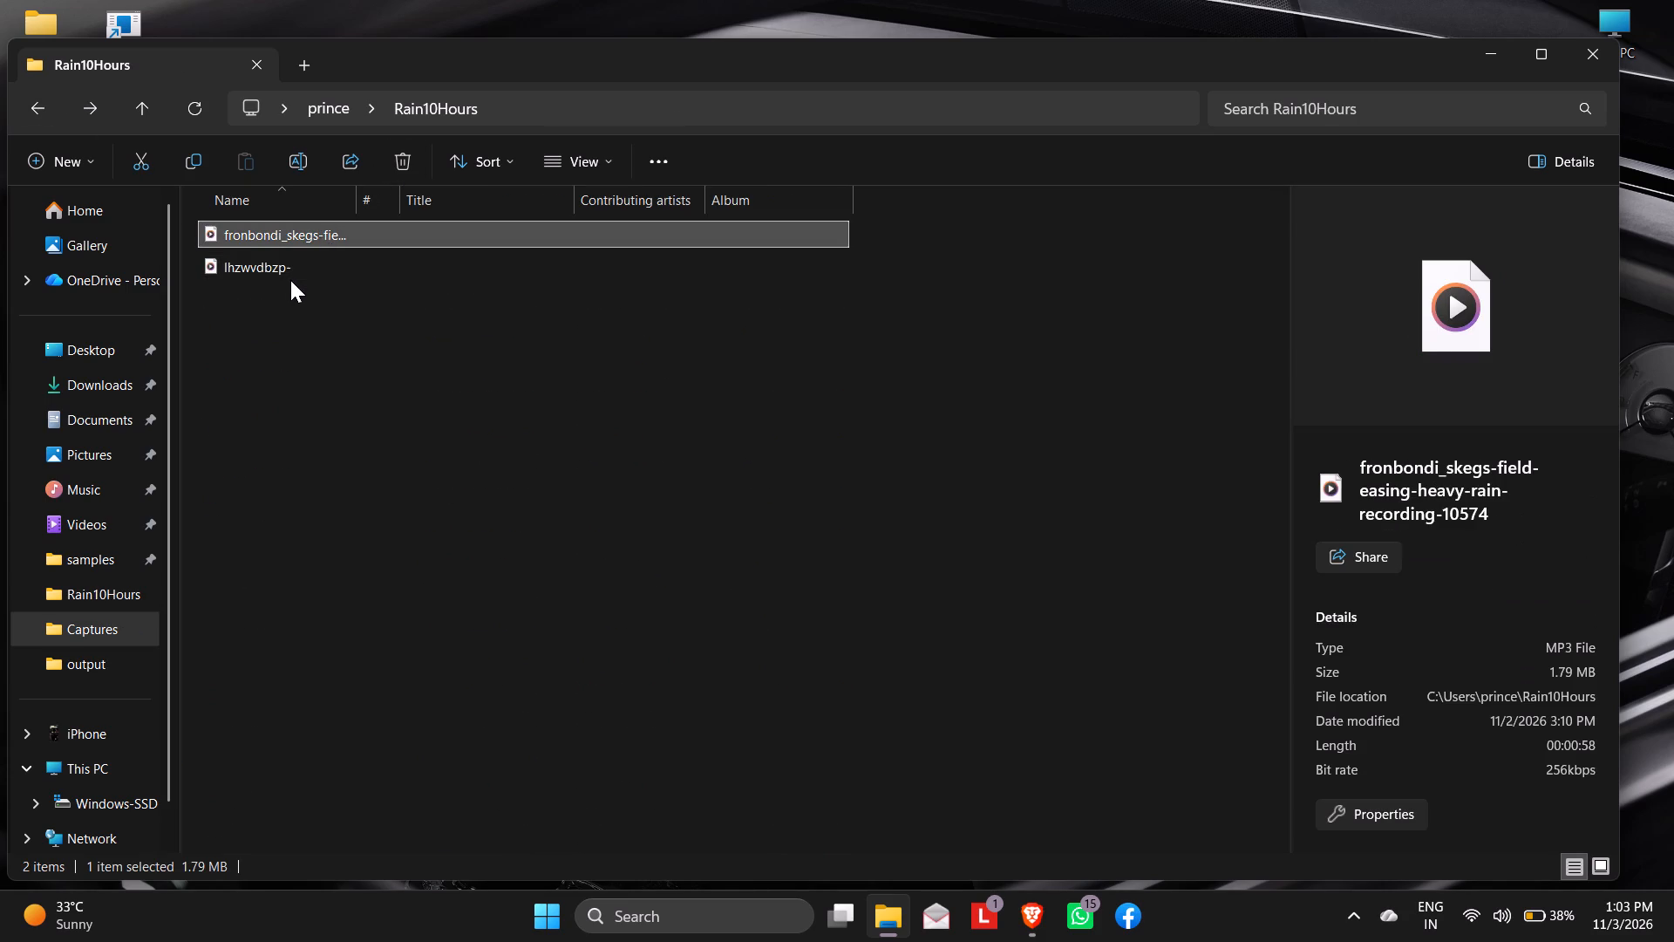
pyautogui.click(290, 280)
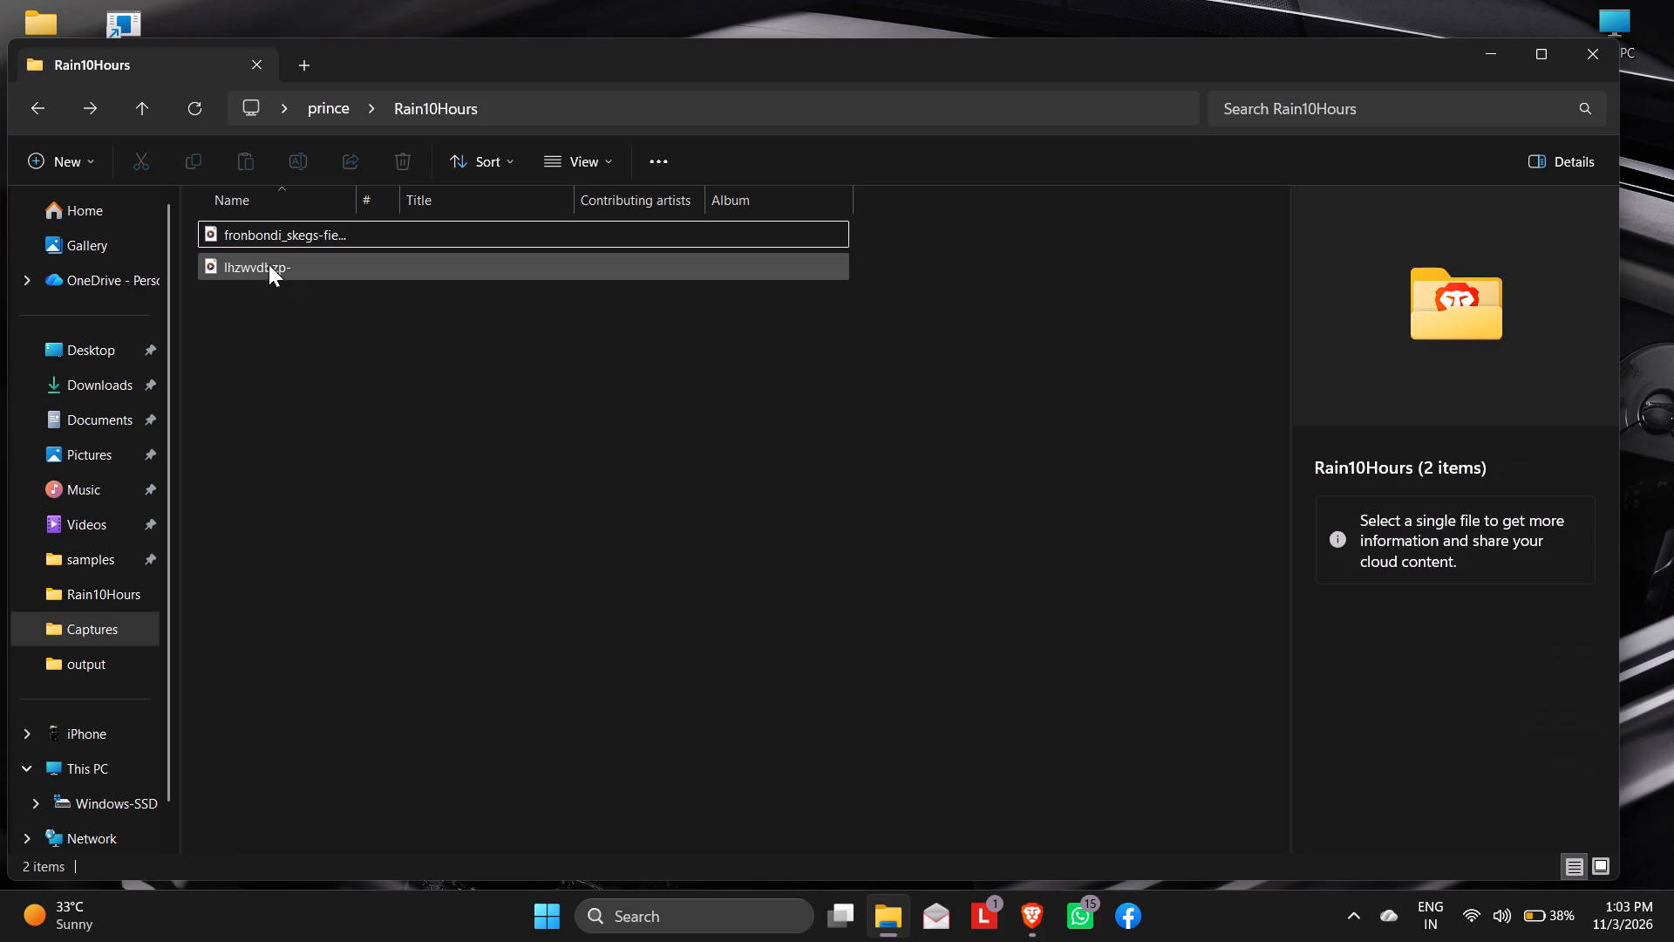
pyautogui.click(267, 263)
pyautogui.click(267, 263)
pyautogui.doubleClick(267, 263)
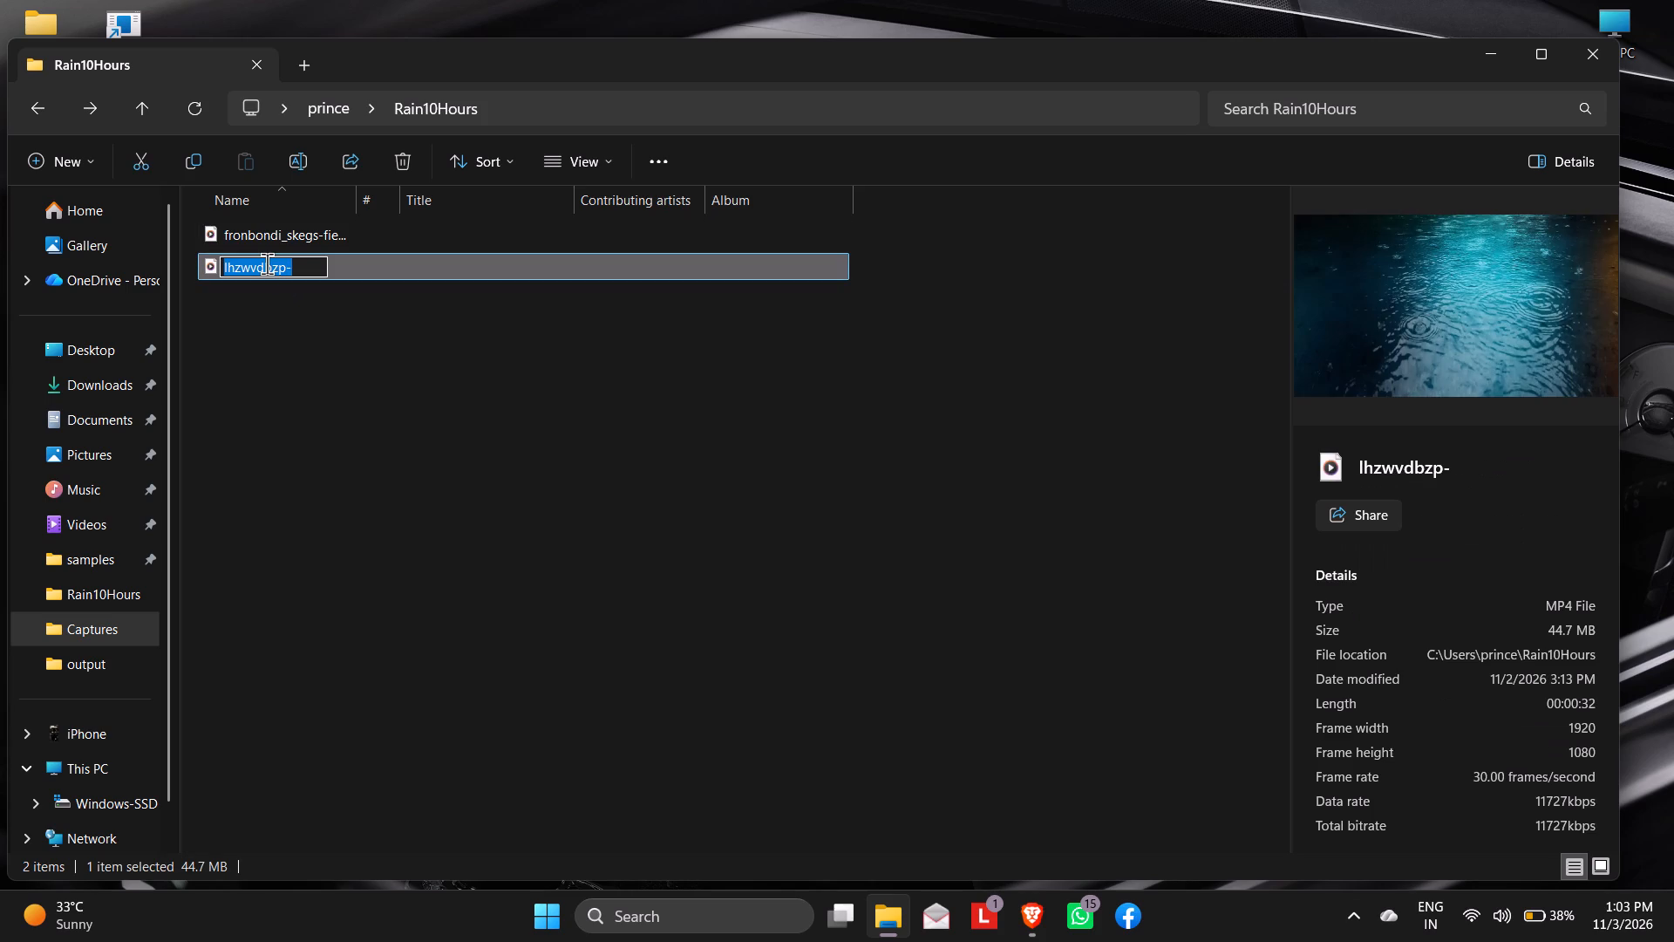
pyautogui.click(293, 368)
pyautogui.doubleClick(303, 258)
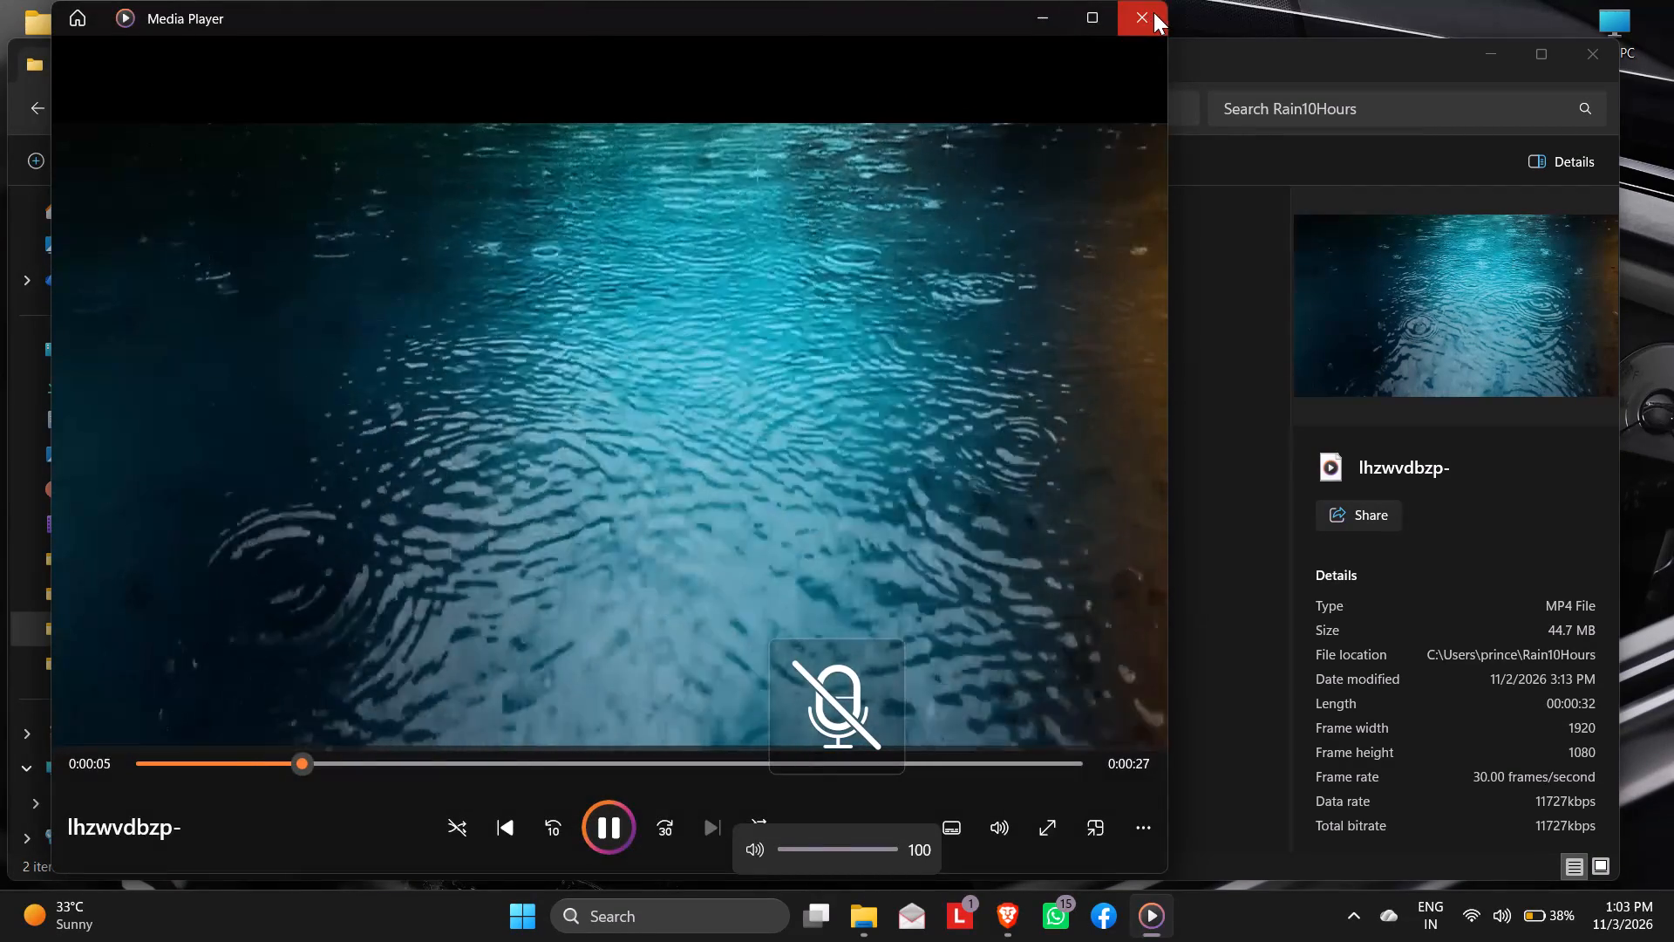
pyautogui.click(1153, 12)
# Play the fronbondi_skegs heavy rain recording to preview its sound, close the player and put the folder window away.
pyautogui.doubleClick(481, 232)
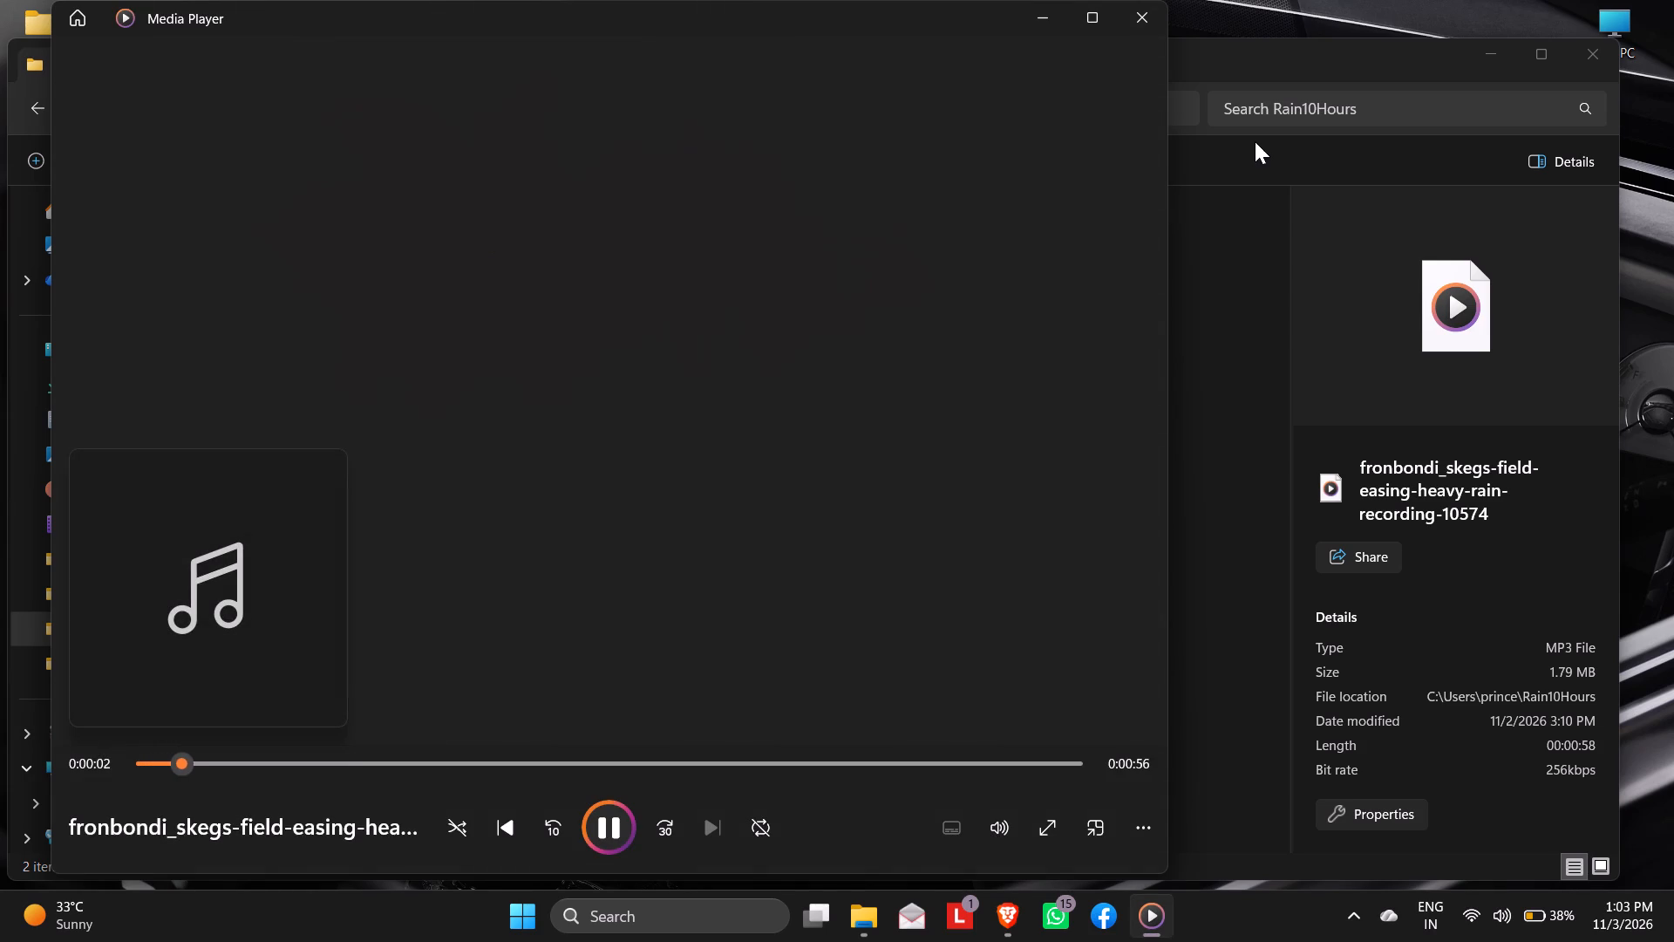
pyautogui.click(1138, 17)
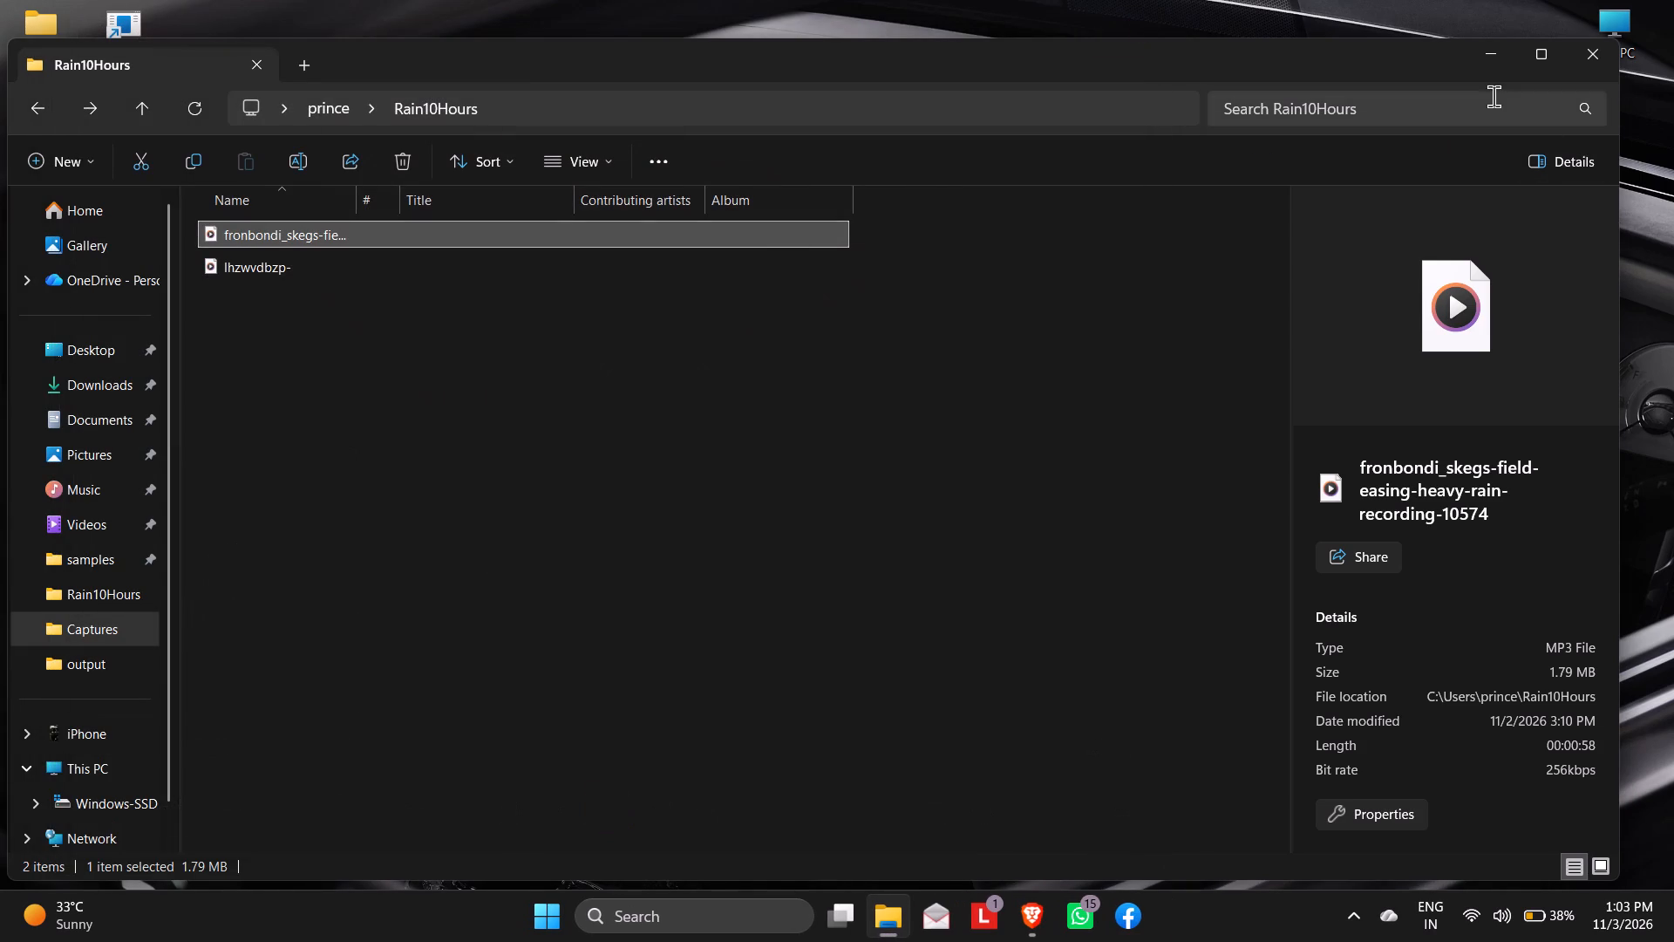
pyautogui.click(1489, 66)
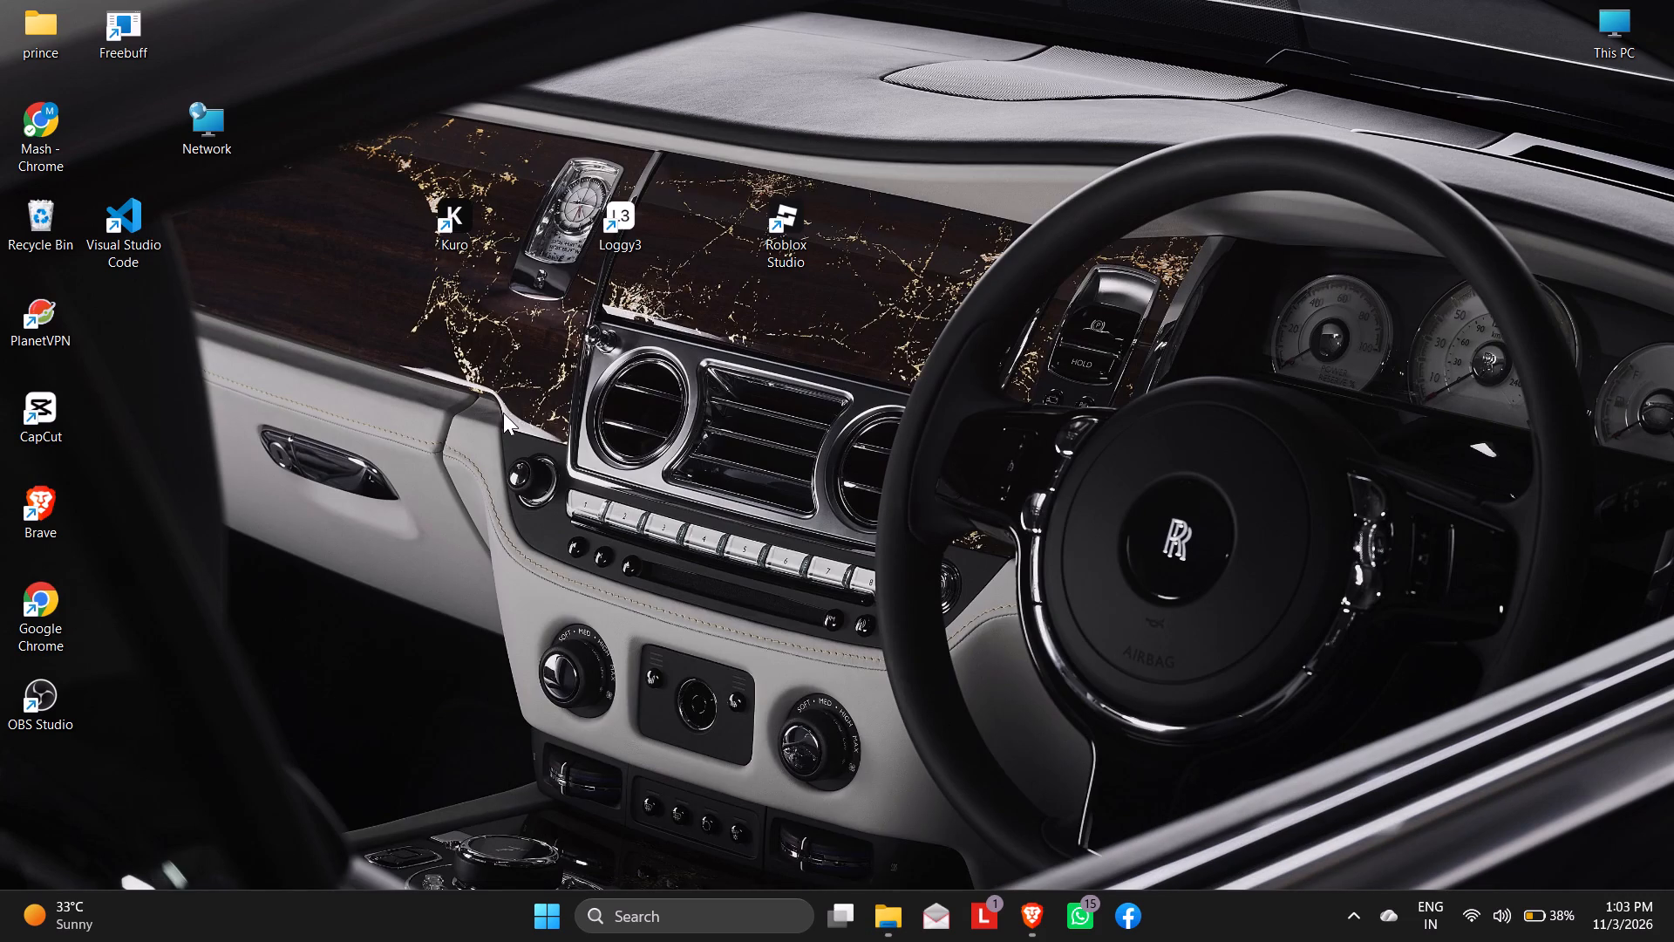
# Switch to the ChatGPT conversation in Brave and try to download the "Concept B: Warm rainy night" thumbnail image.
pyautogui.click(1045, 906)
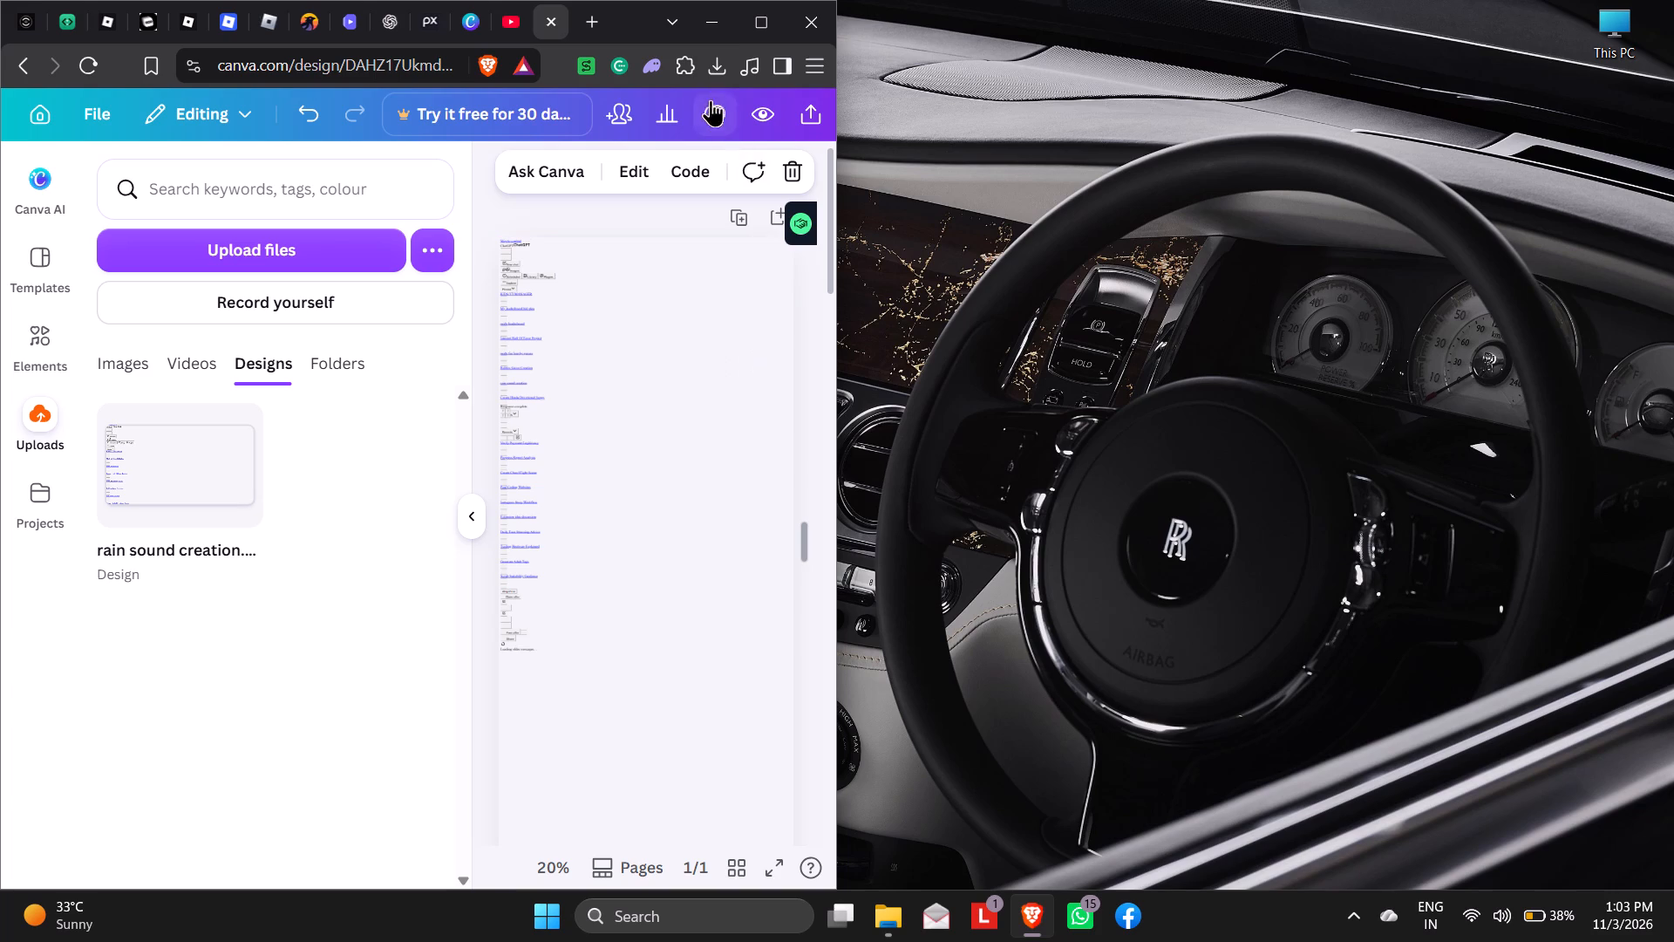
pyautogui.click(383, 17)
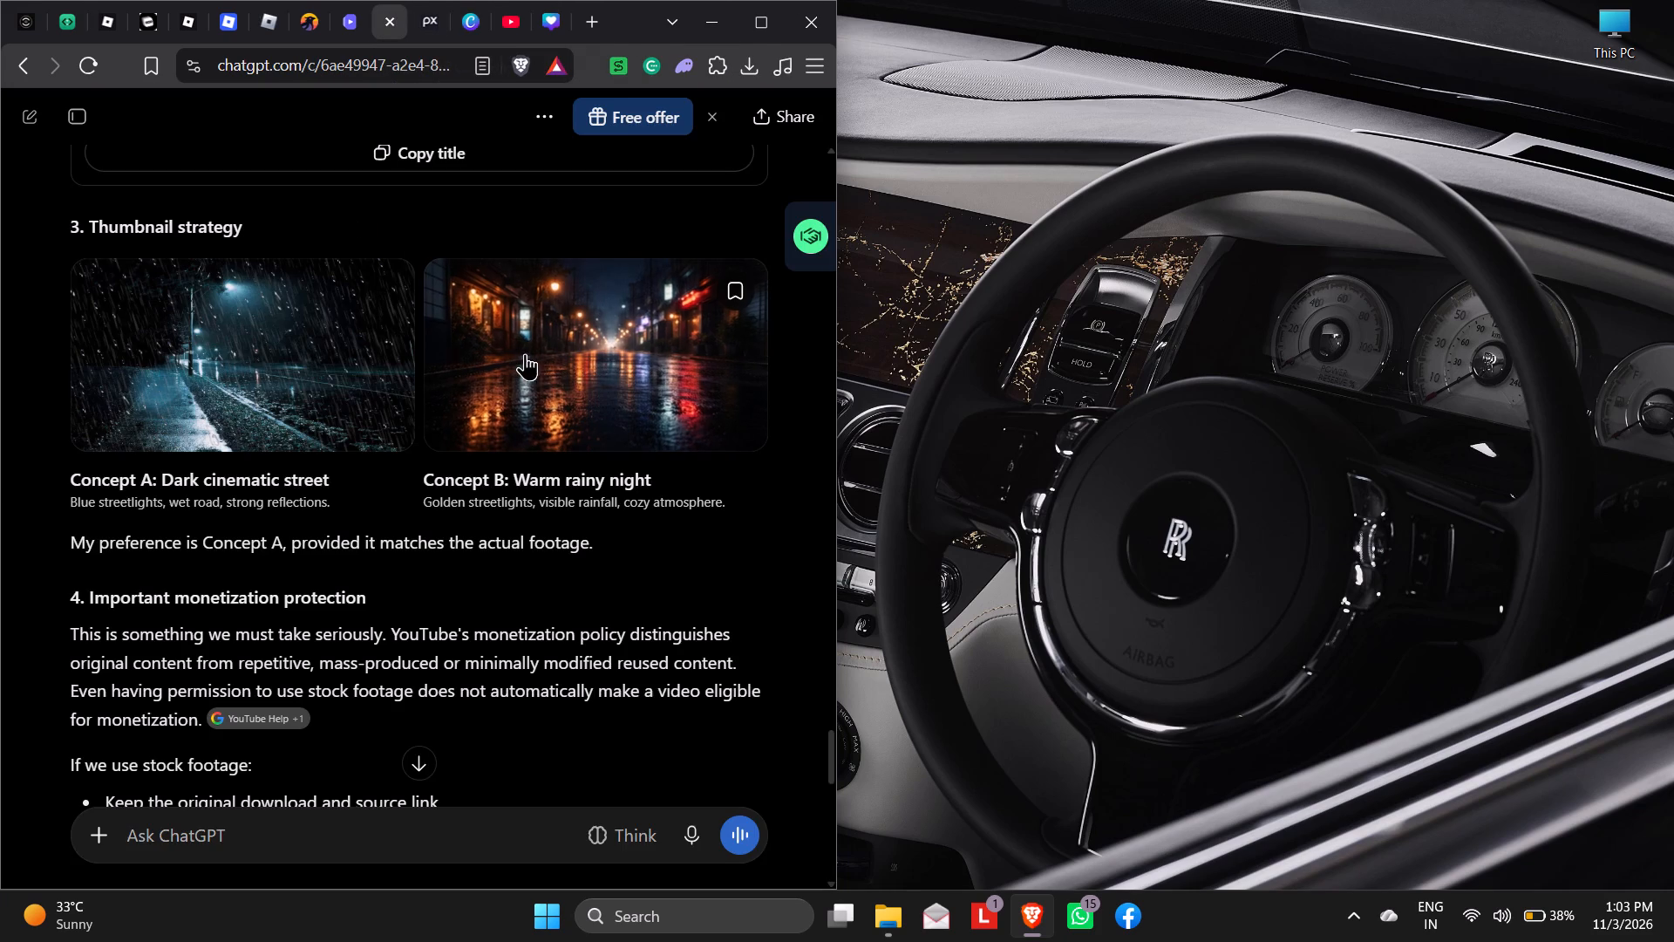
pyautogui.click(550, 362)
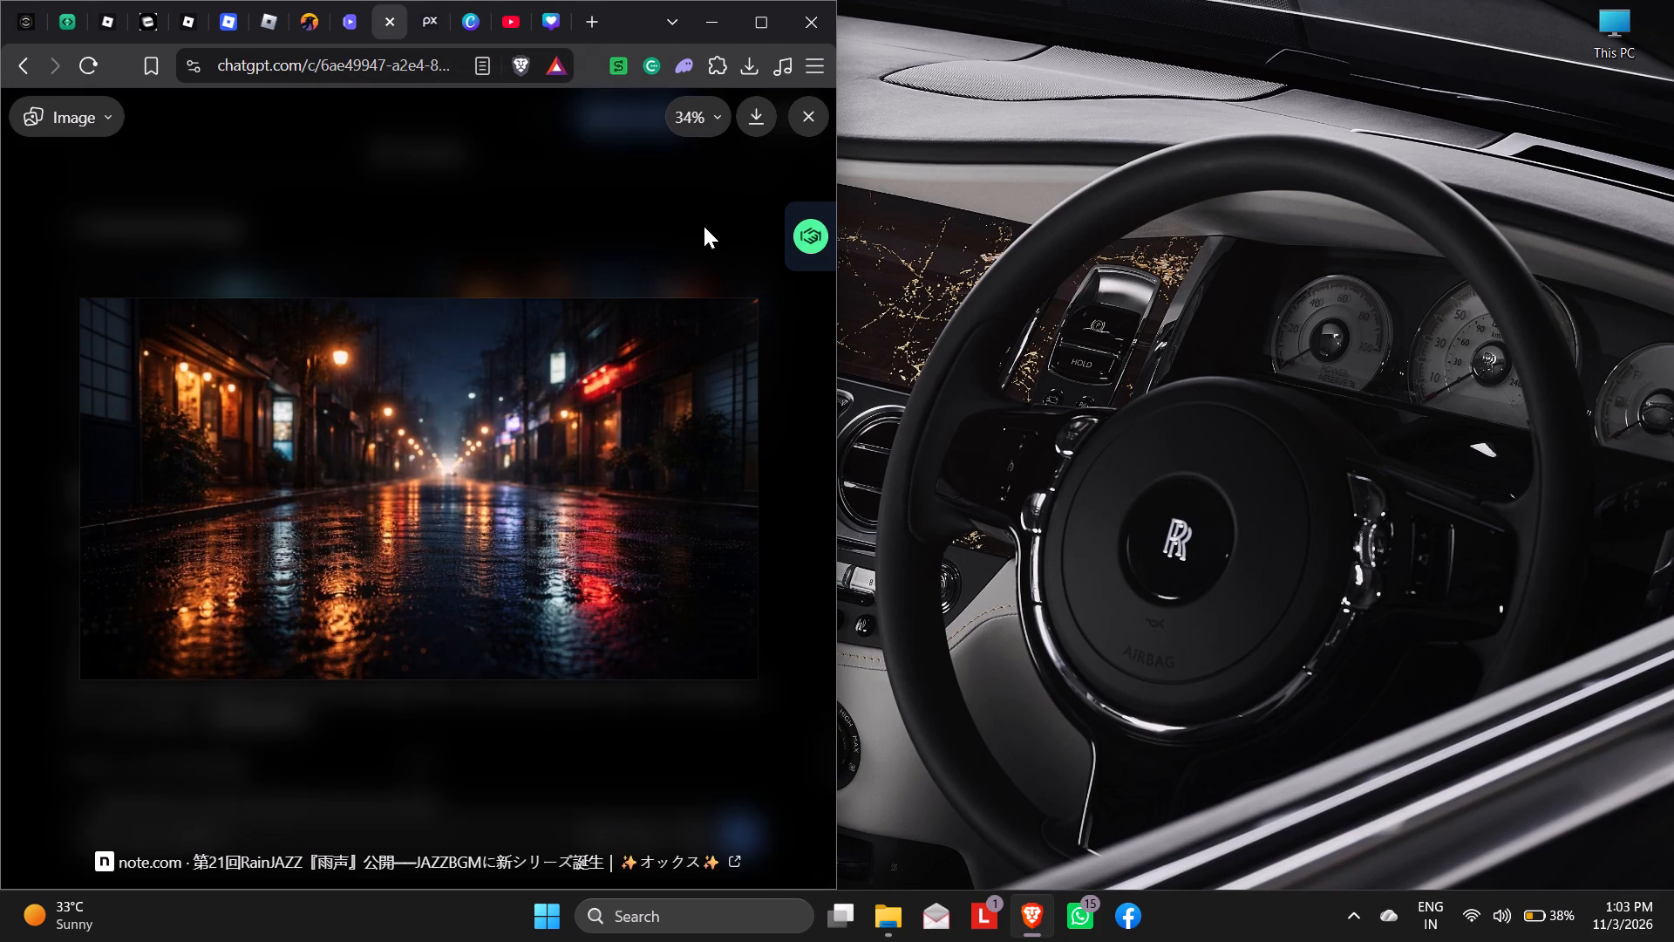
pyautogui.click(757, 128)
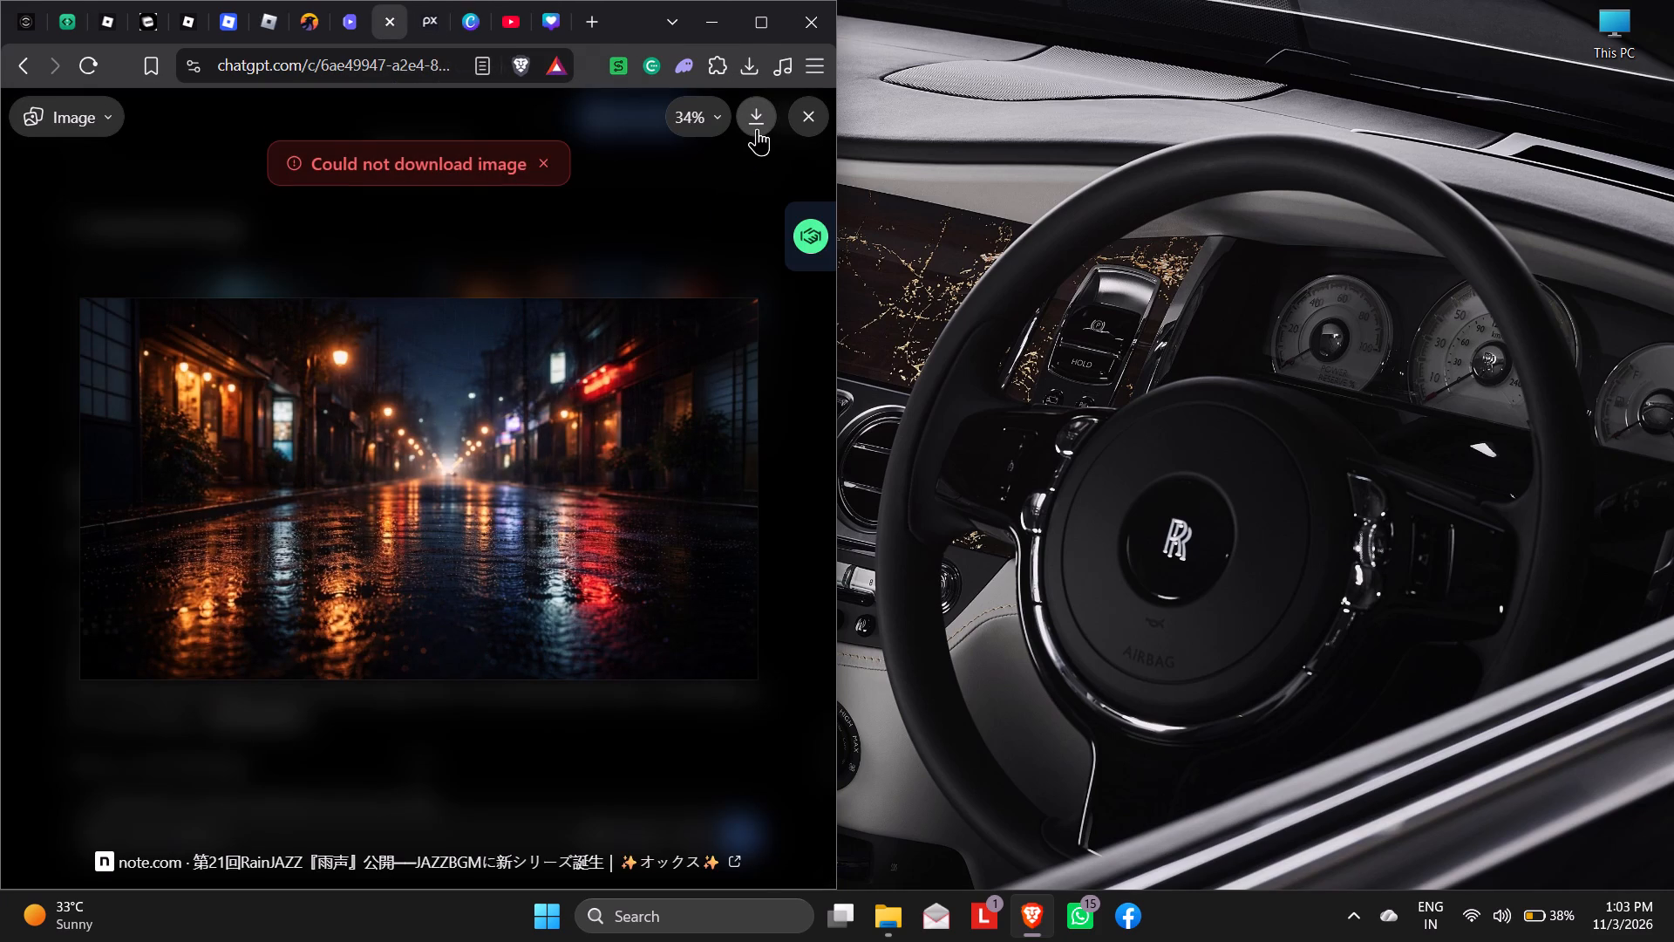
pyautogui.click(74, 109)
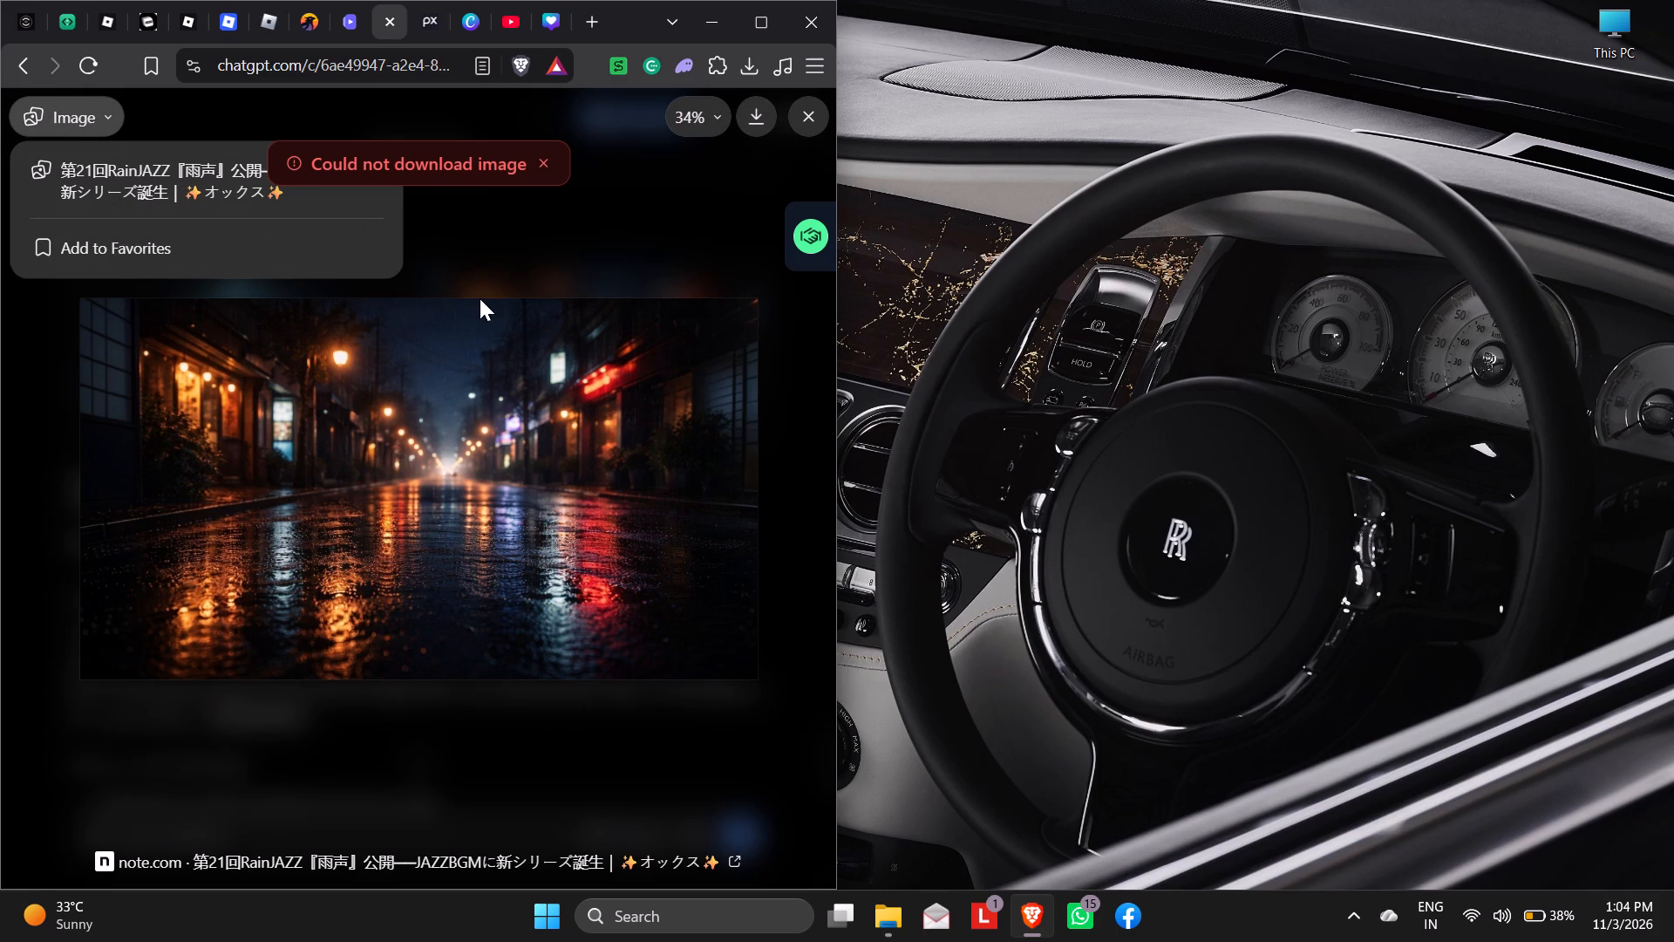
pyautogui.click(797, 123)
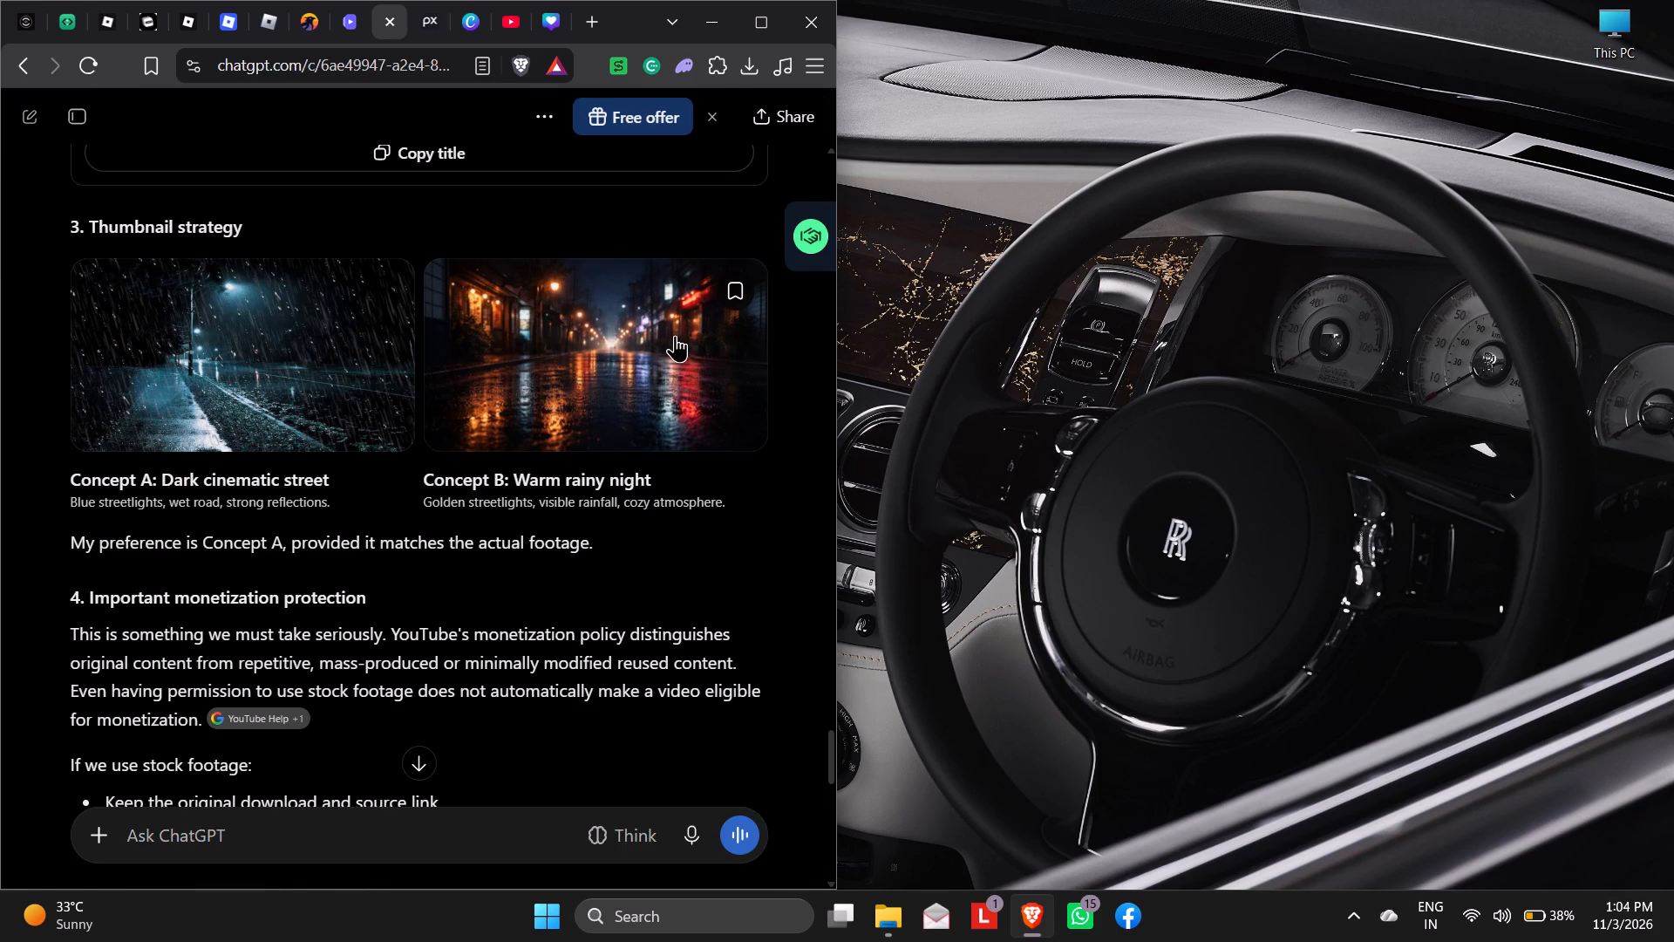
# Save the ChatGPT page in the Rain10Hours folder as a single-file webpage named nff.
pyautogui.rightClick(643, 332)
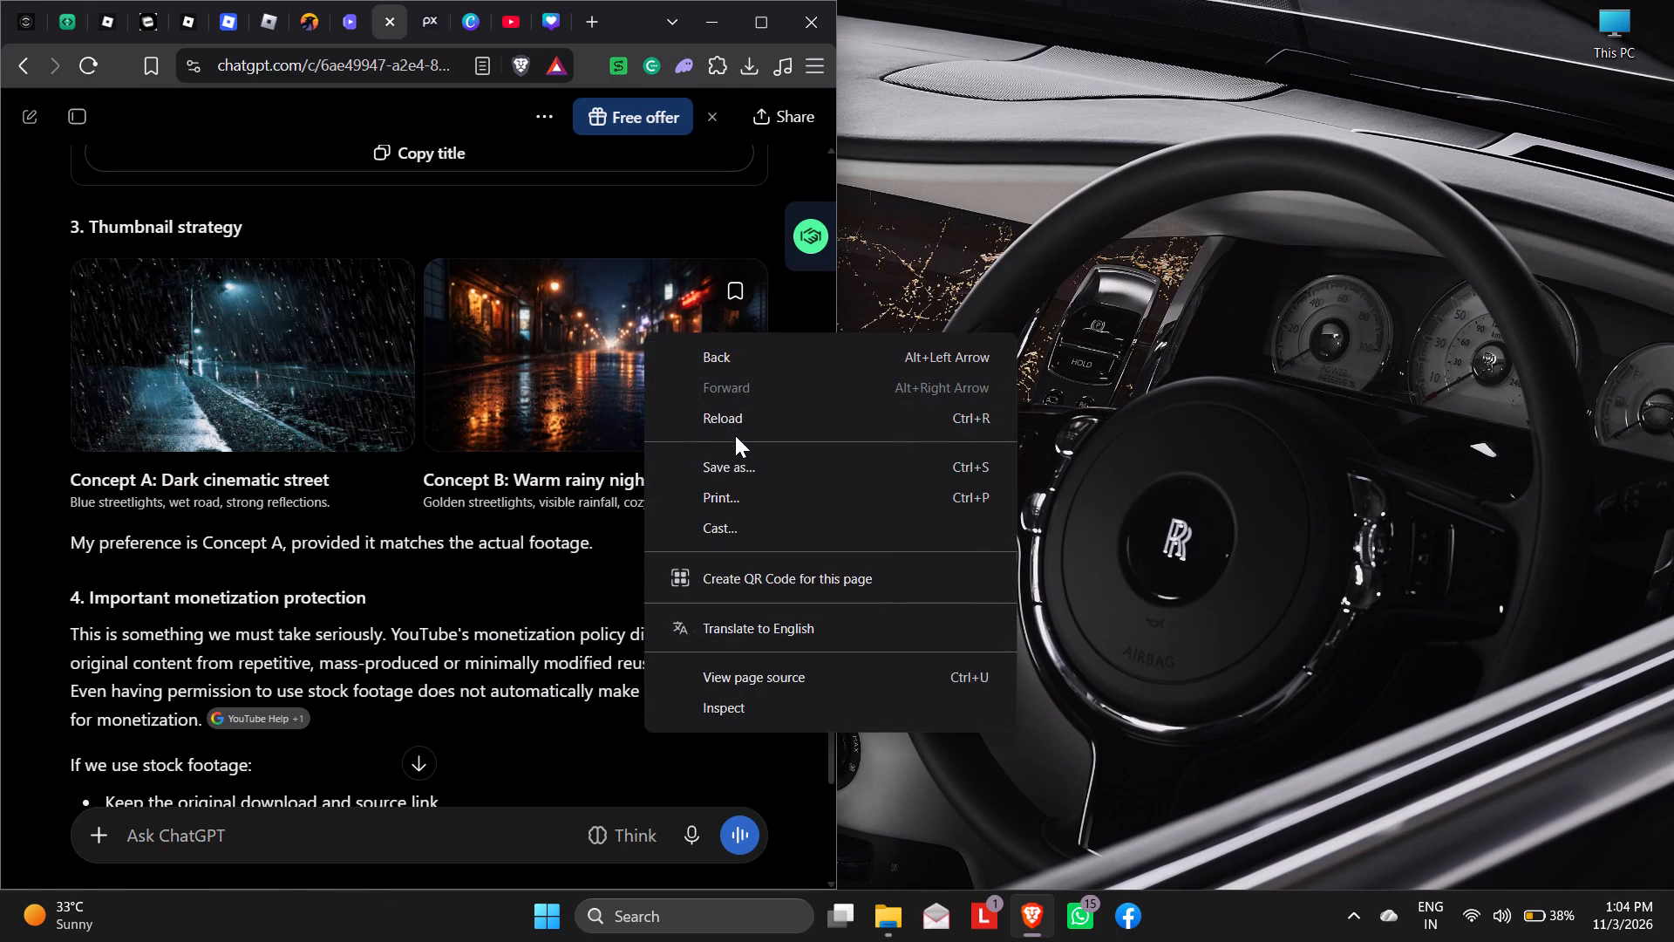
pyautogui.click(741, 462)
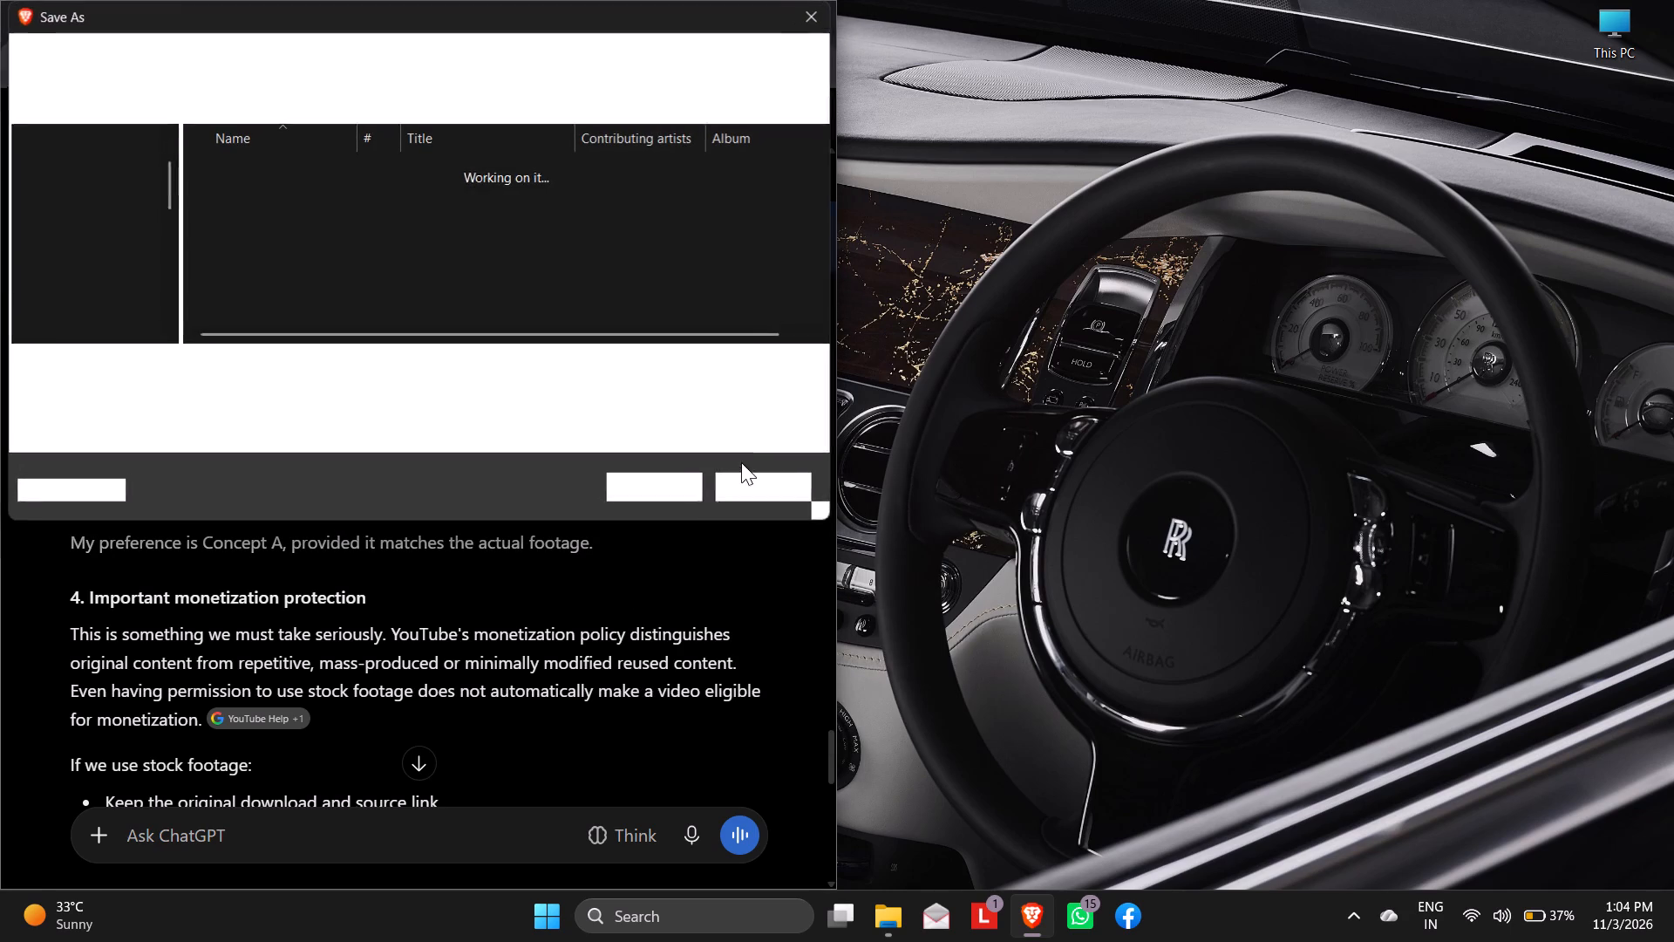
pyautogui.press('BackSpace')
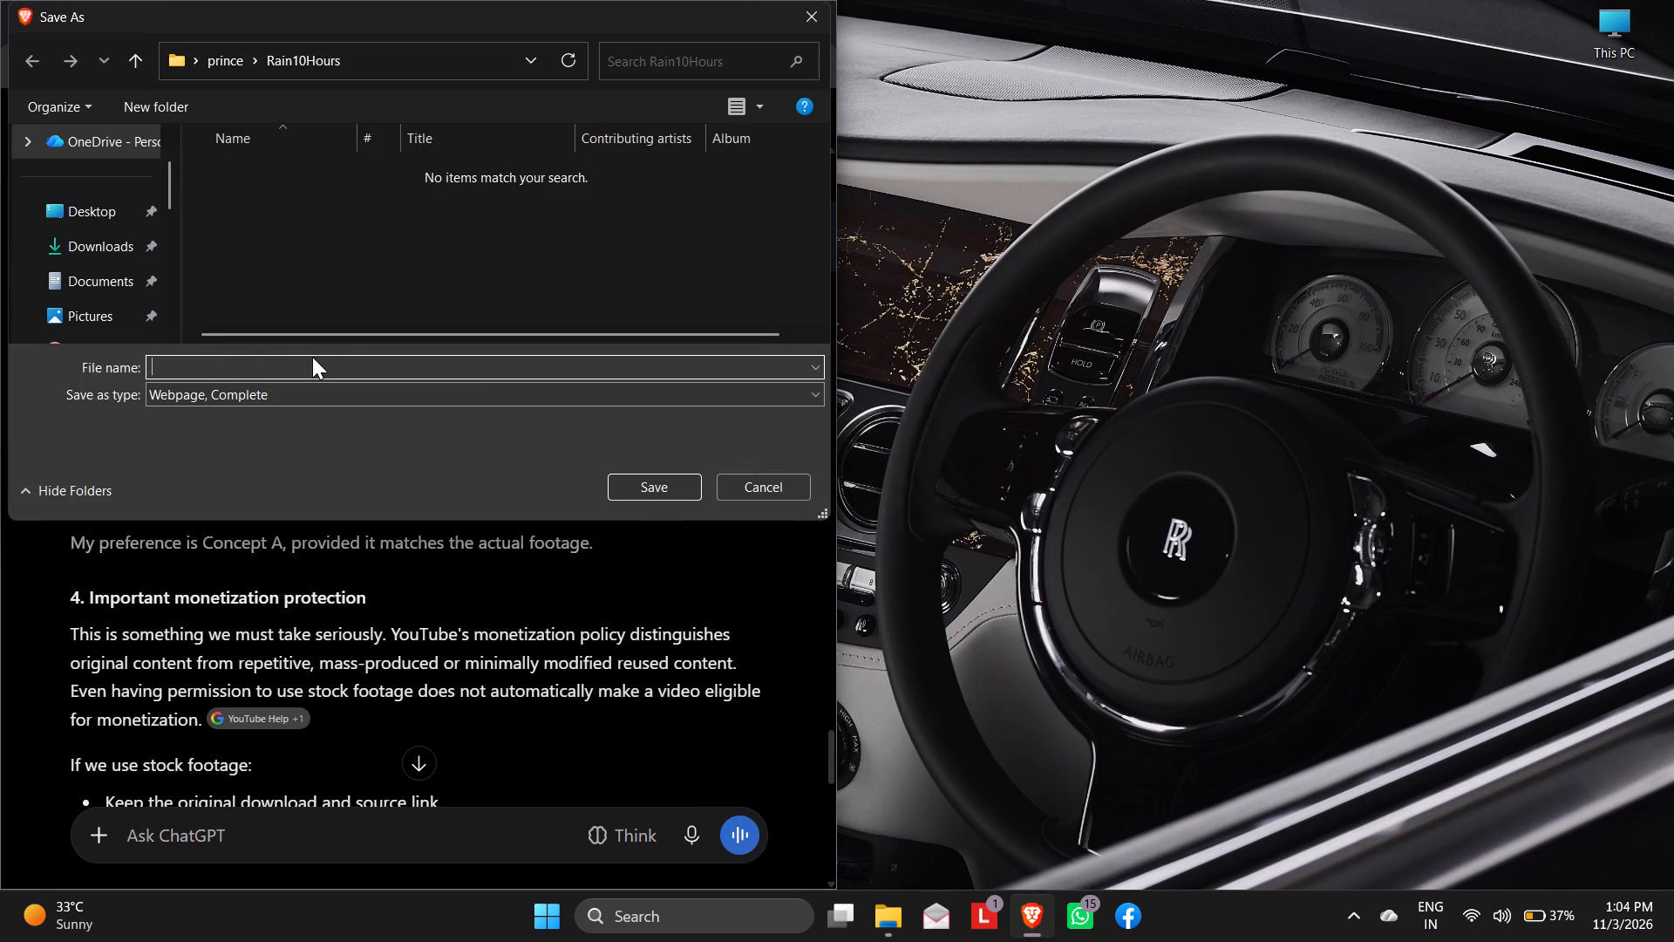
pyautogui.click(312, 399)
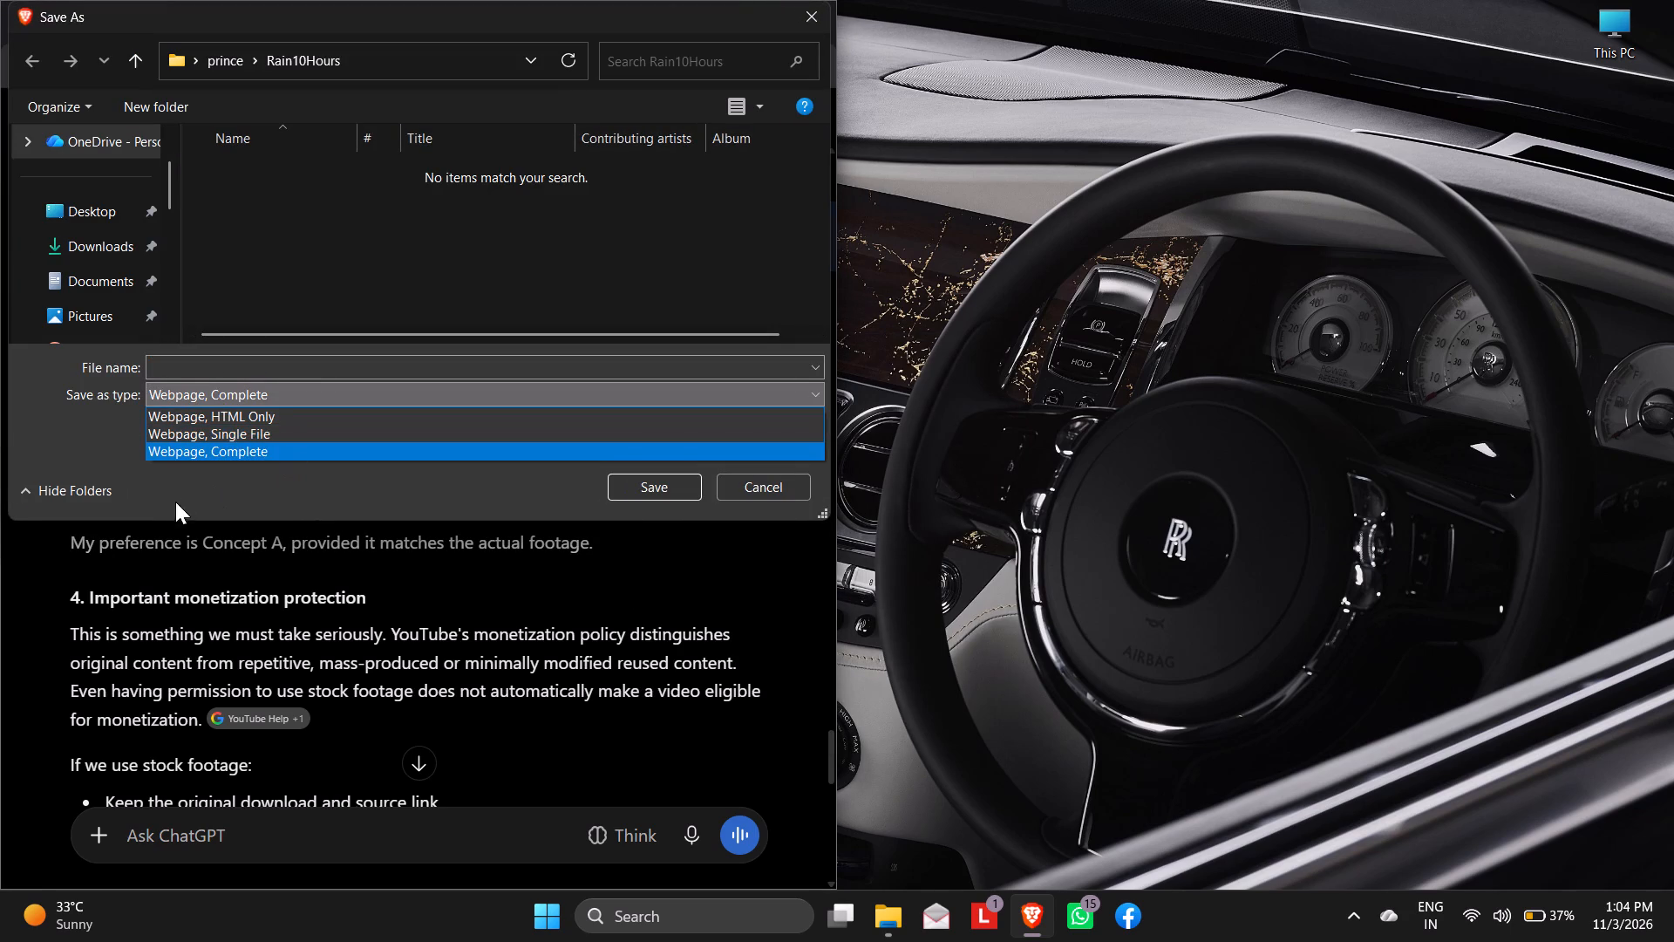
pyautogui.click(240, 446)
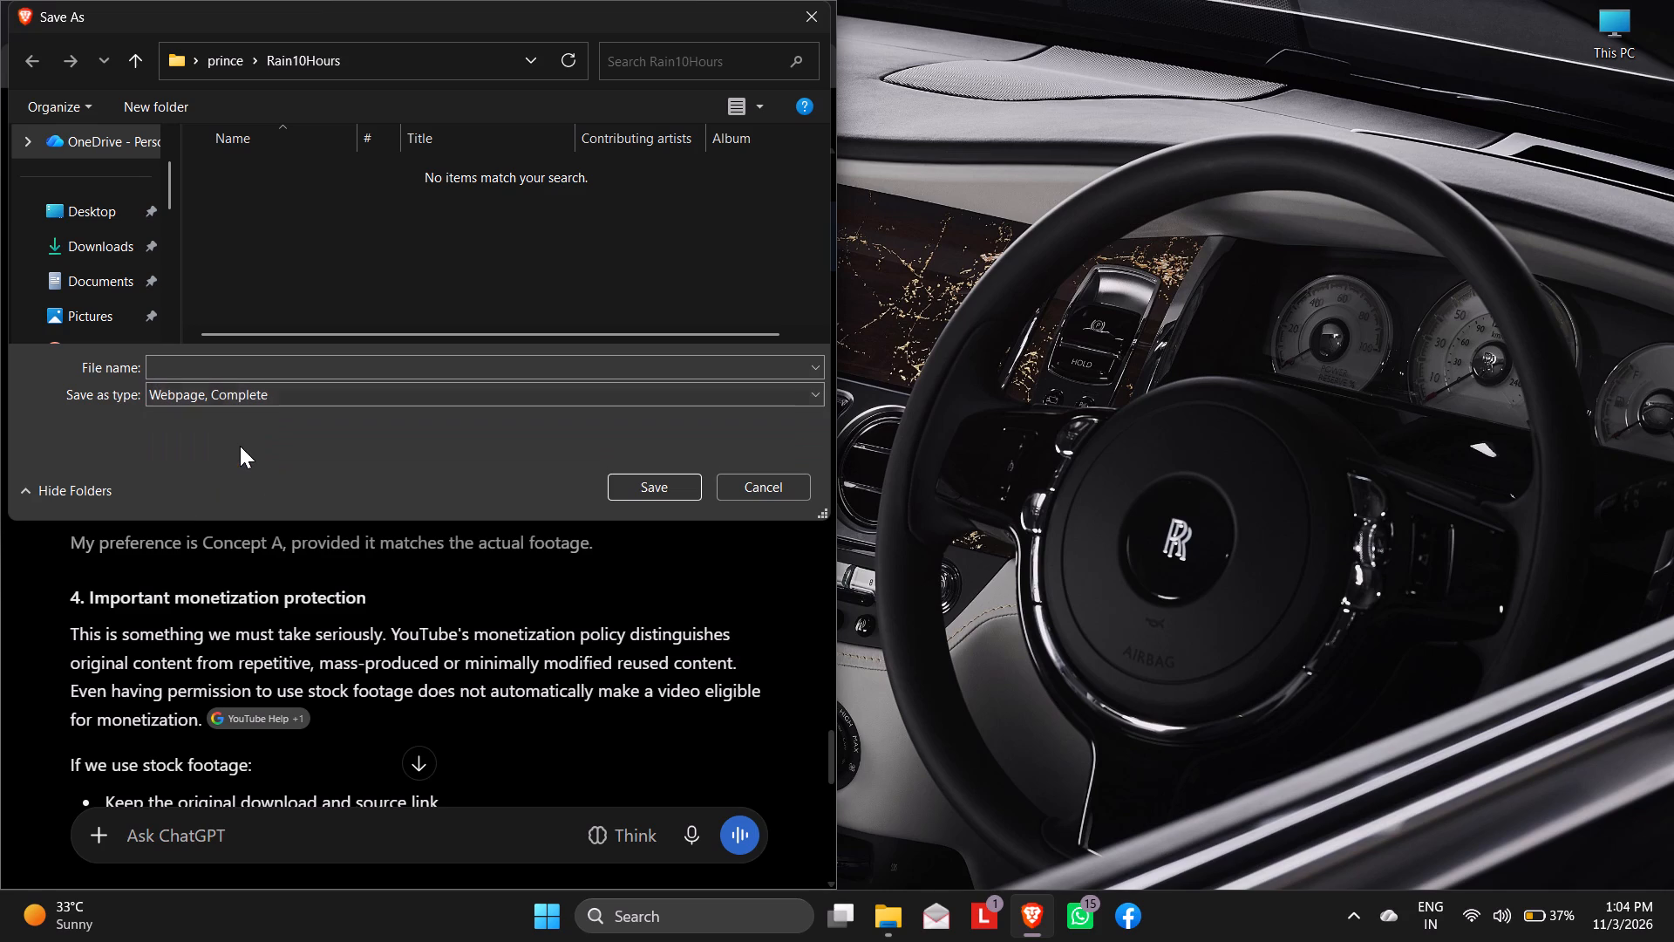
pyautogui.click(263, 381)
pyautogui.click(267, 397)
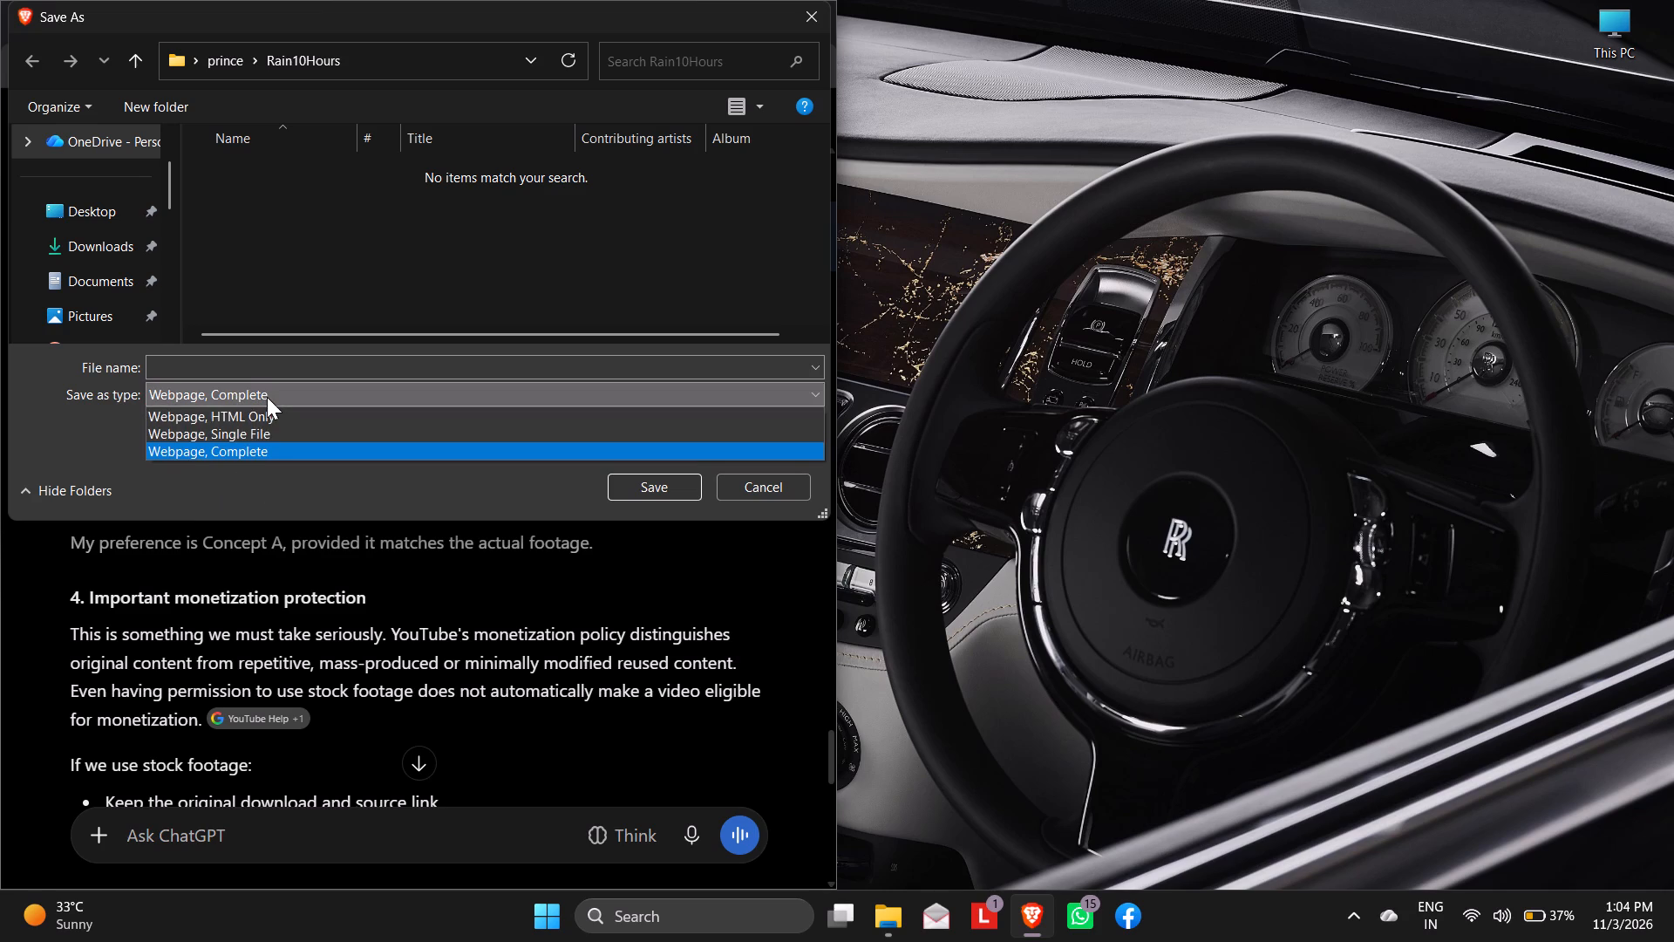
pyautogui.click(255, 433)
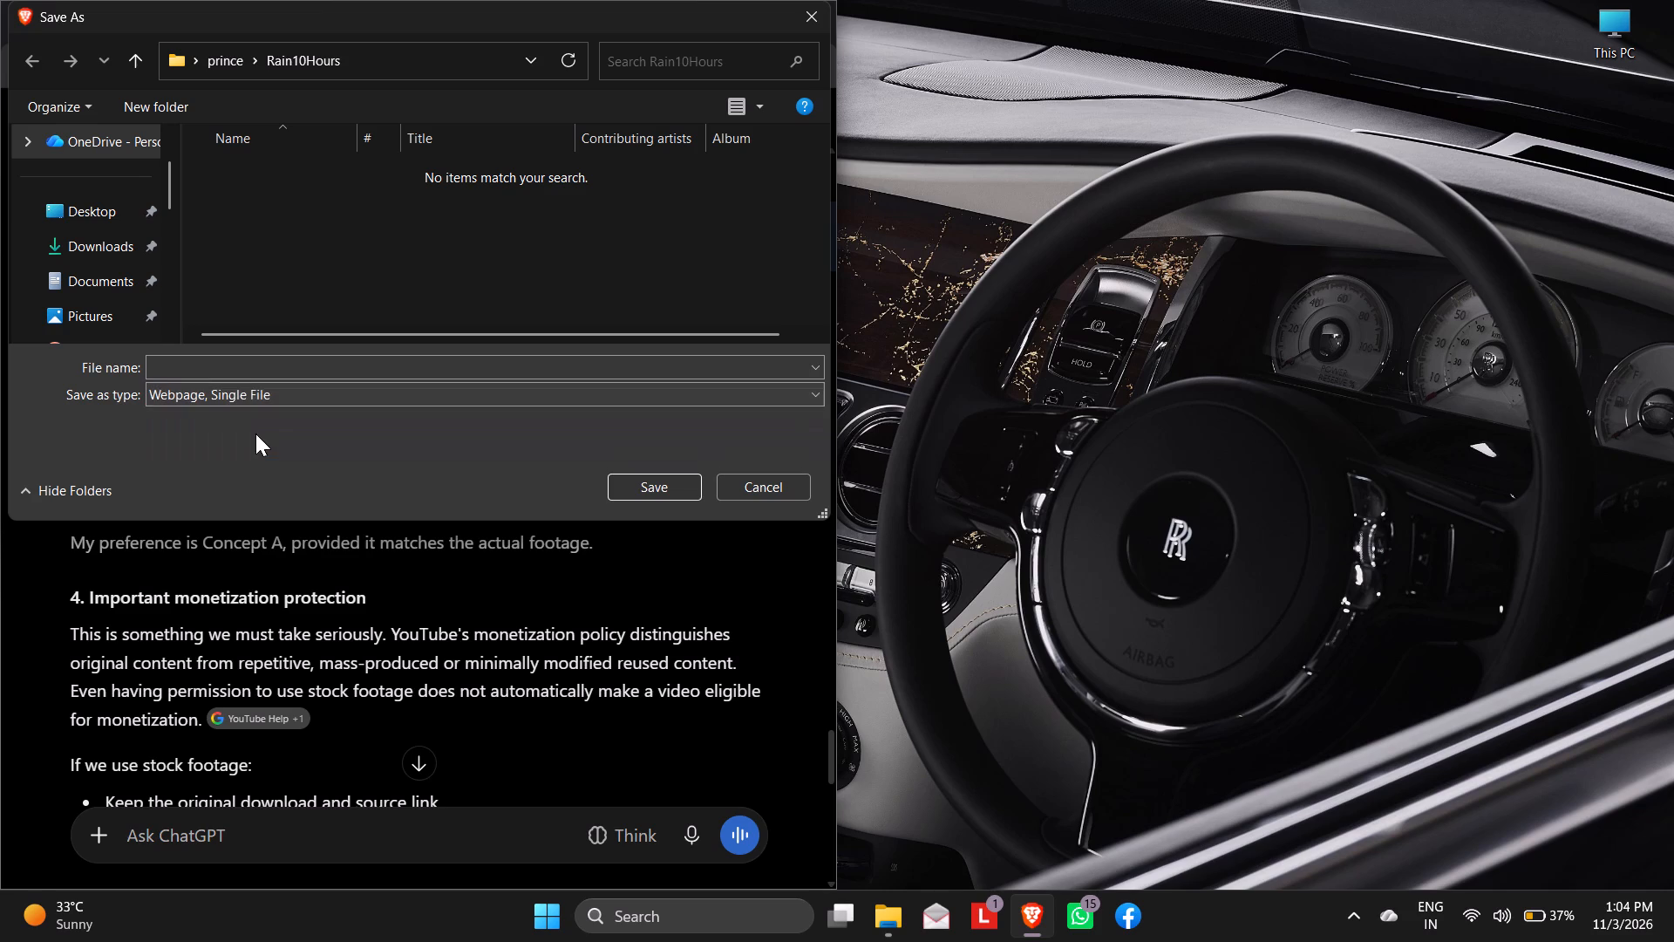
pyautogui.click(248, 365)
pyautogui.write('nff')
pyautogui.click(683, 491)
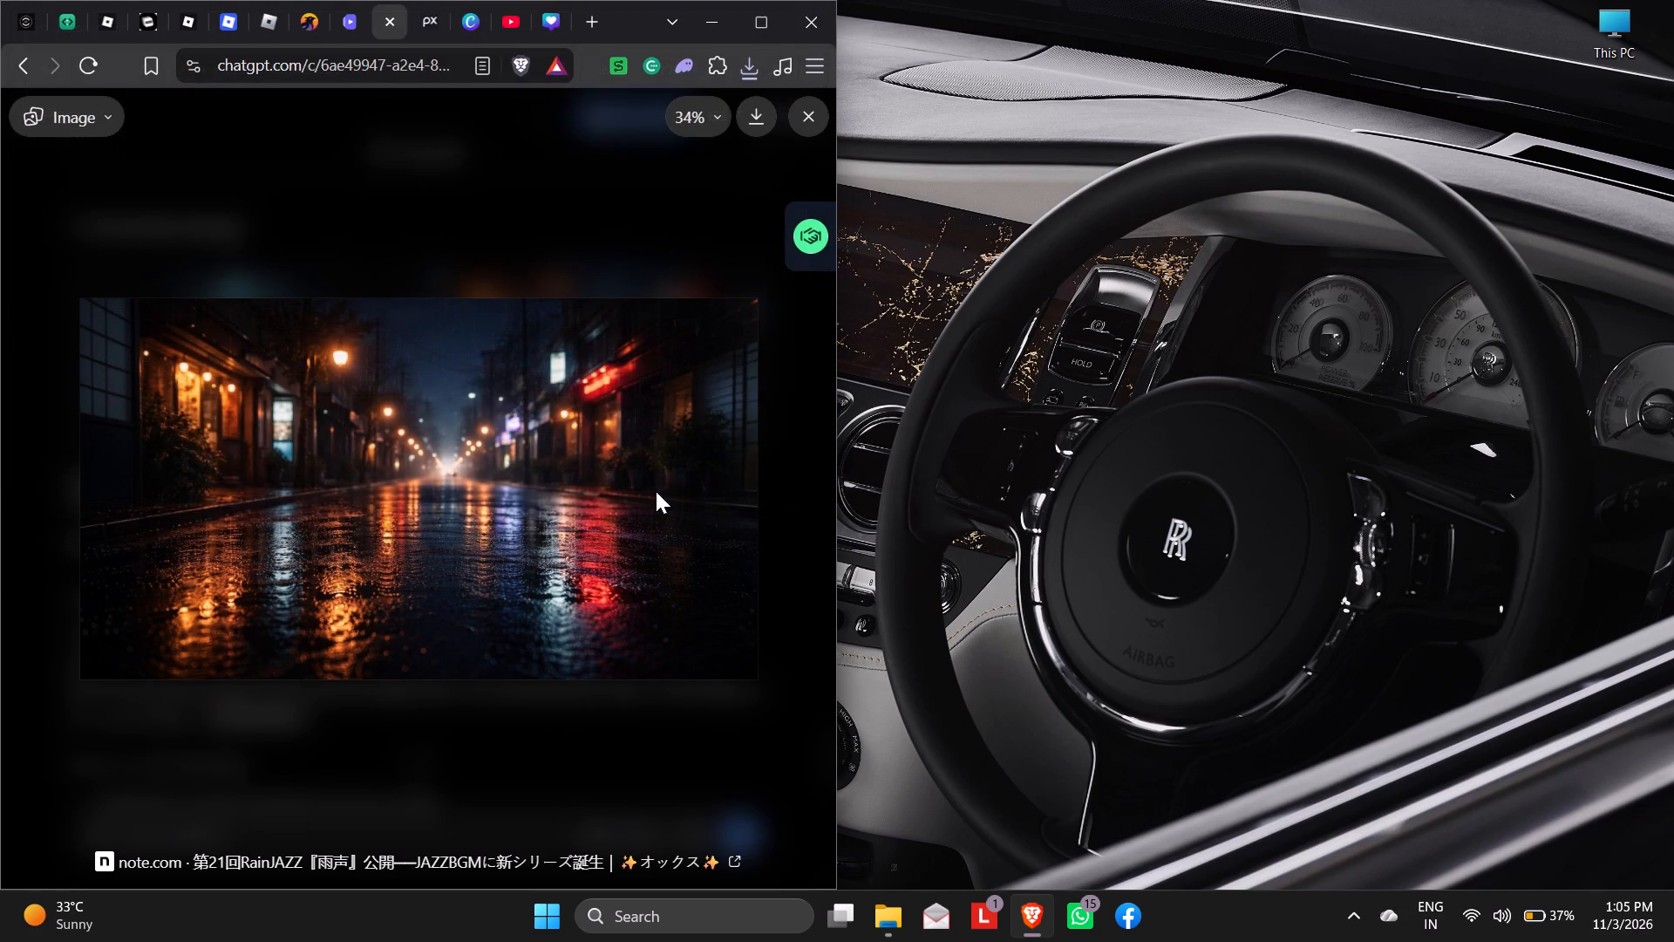
# Switch to the untitled Canva design and upload the saved rainy street image.
pyautogui.click(542, 24)
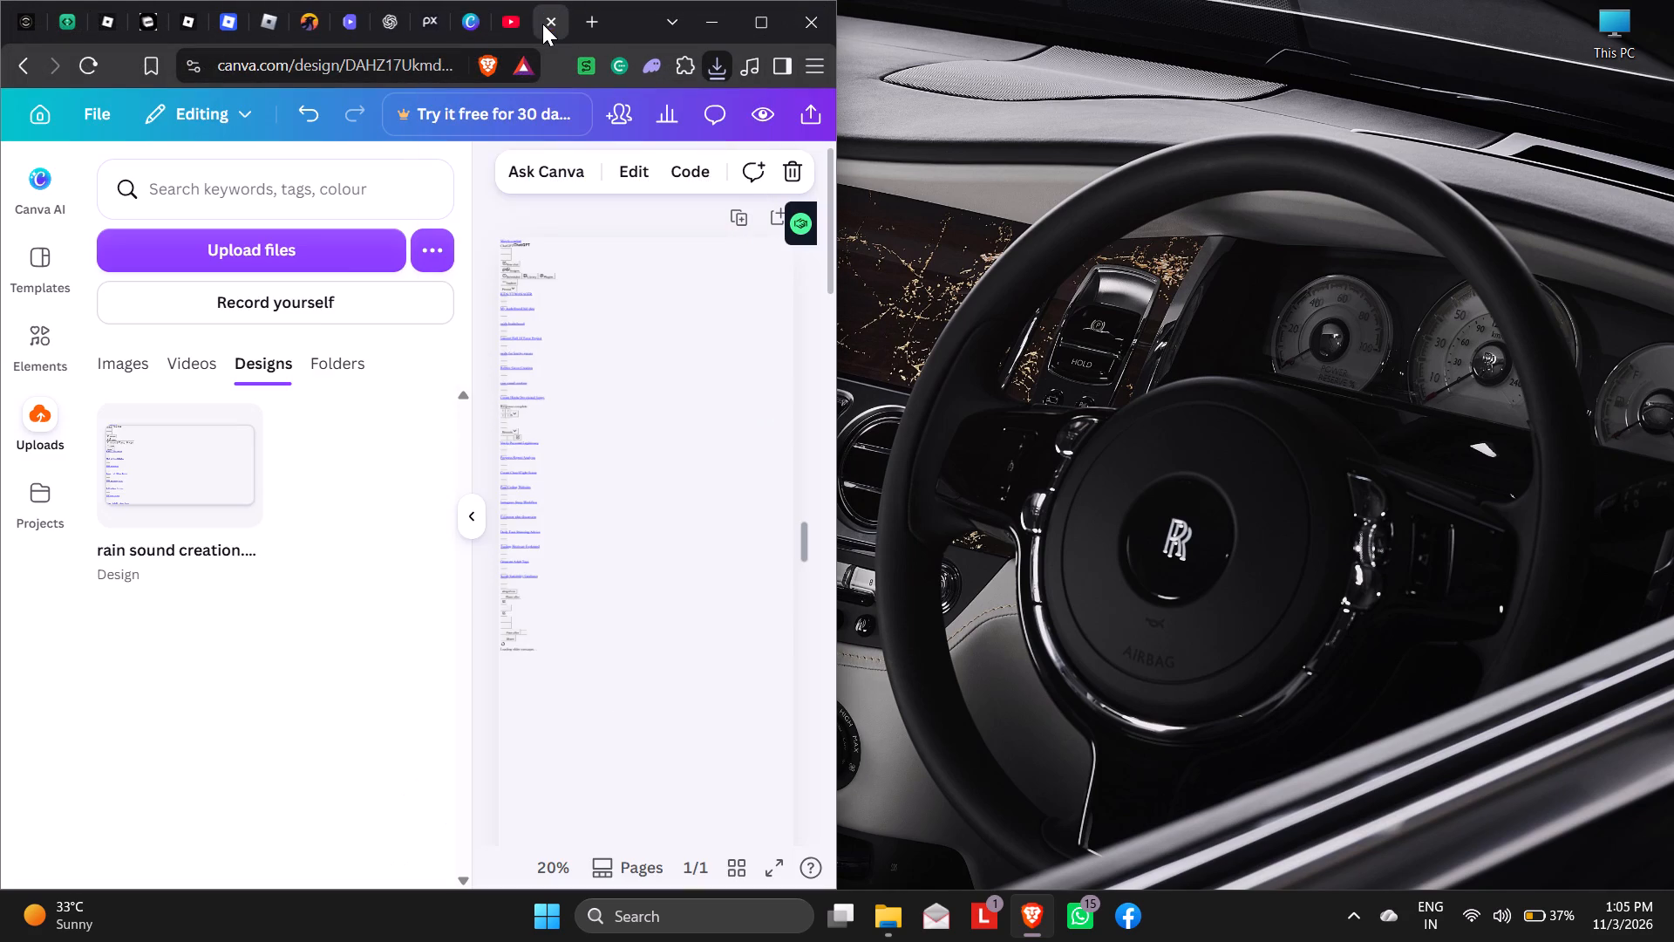
pyautogui.click(288, 260)
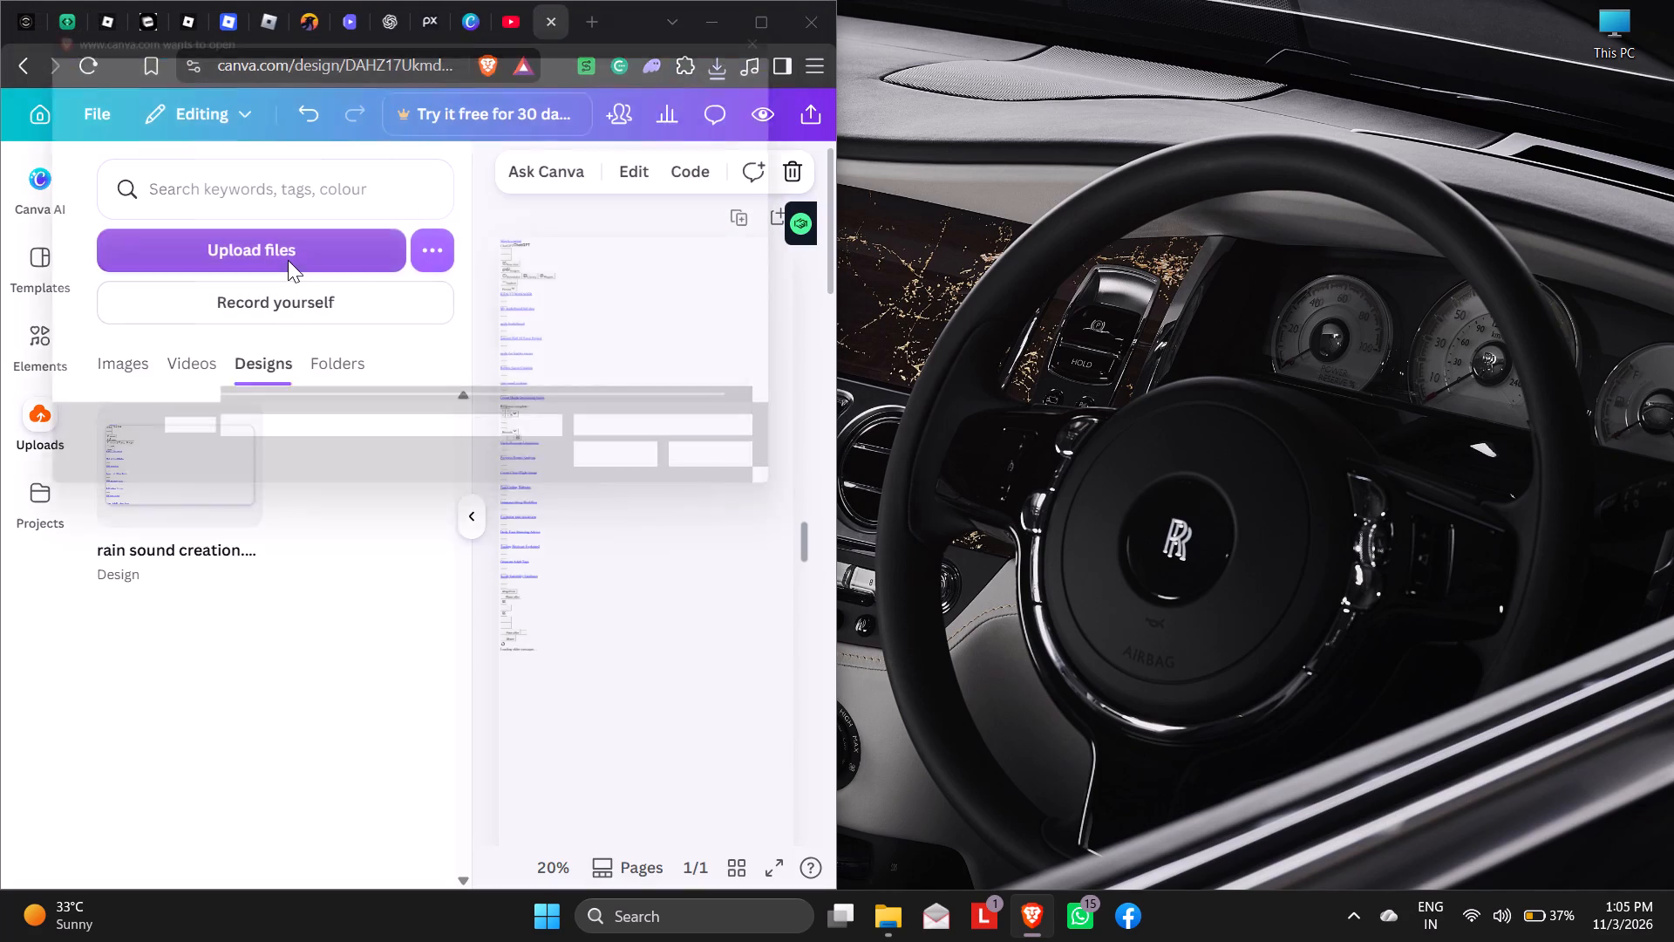
pyautogui.doubleClick(294, 237)
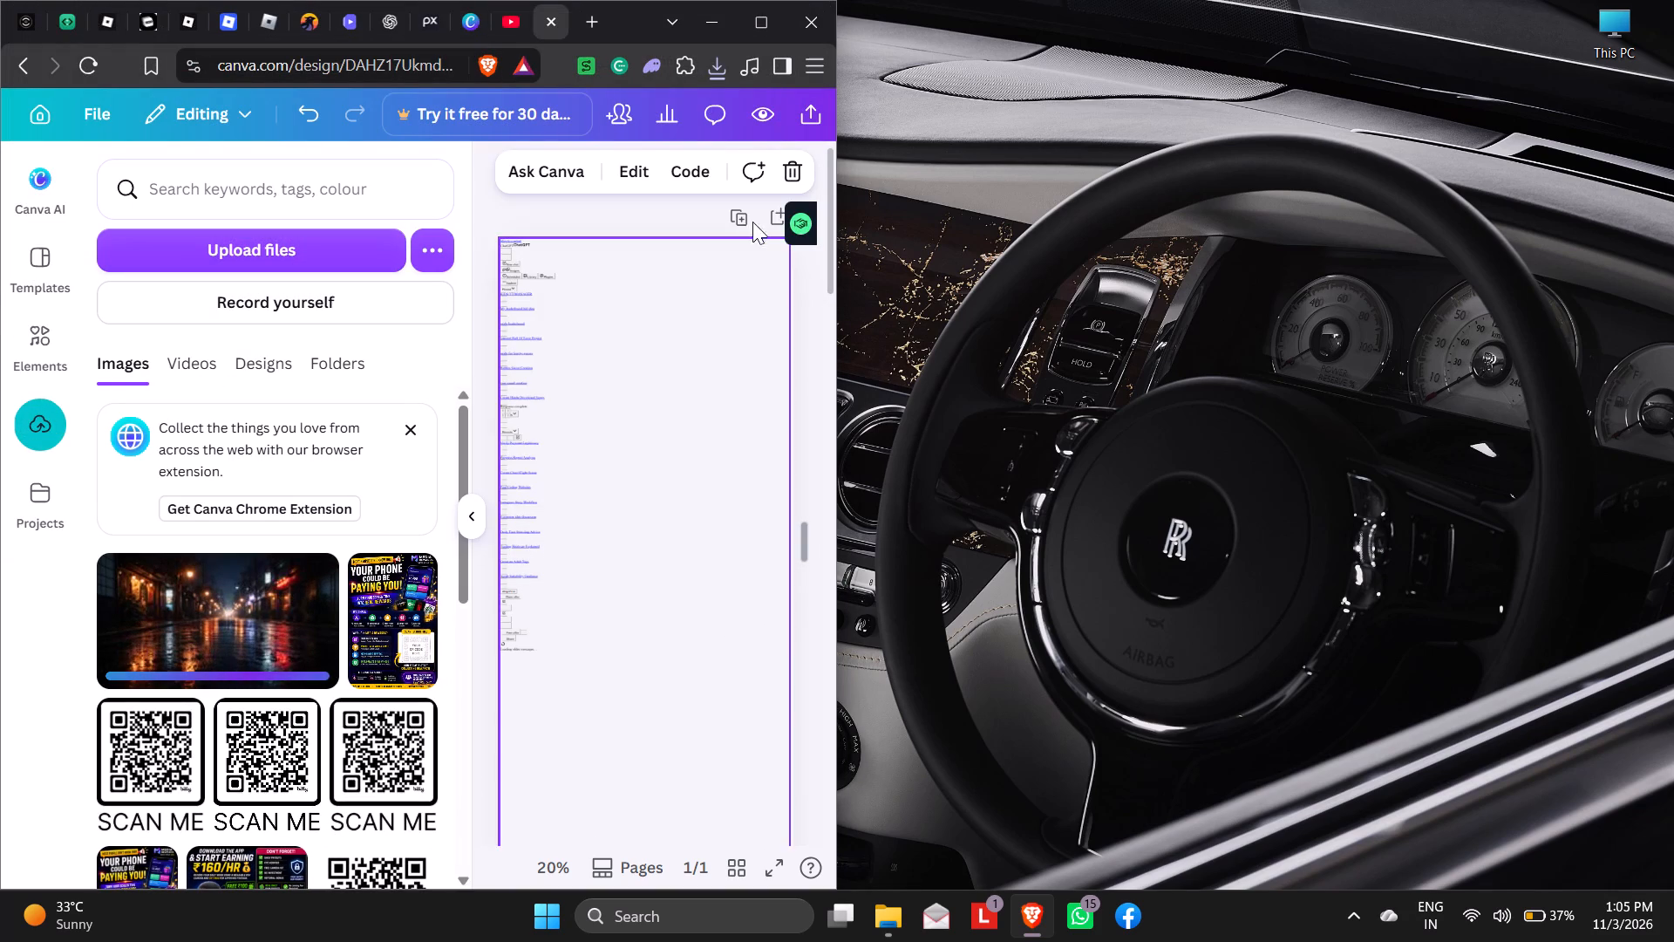
# Maximize the browser window and delete the design's page containing the imported ChatGPT webpage code.
pyautogui.click(762, 17)
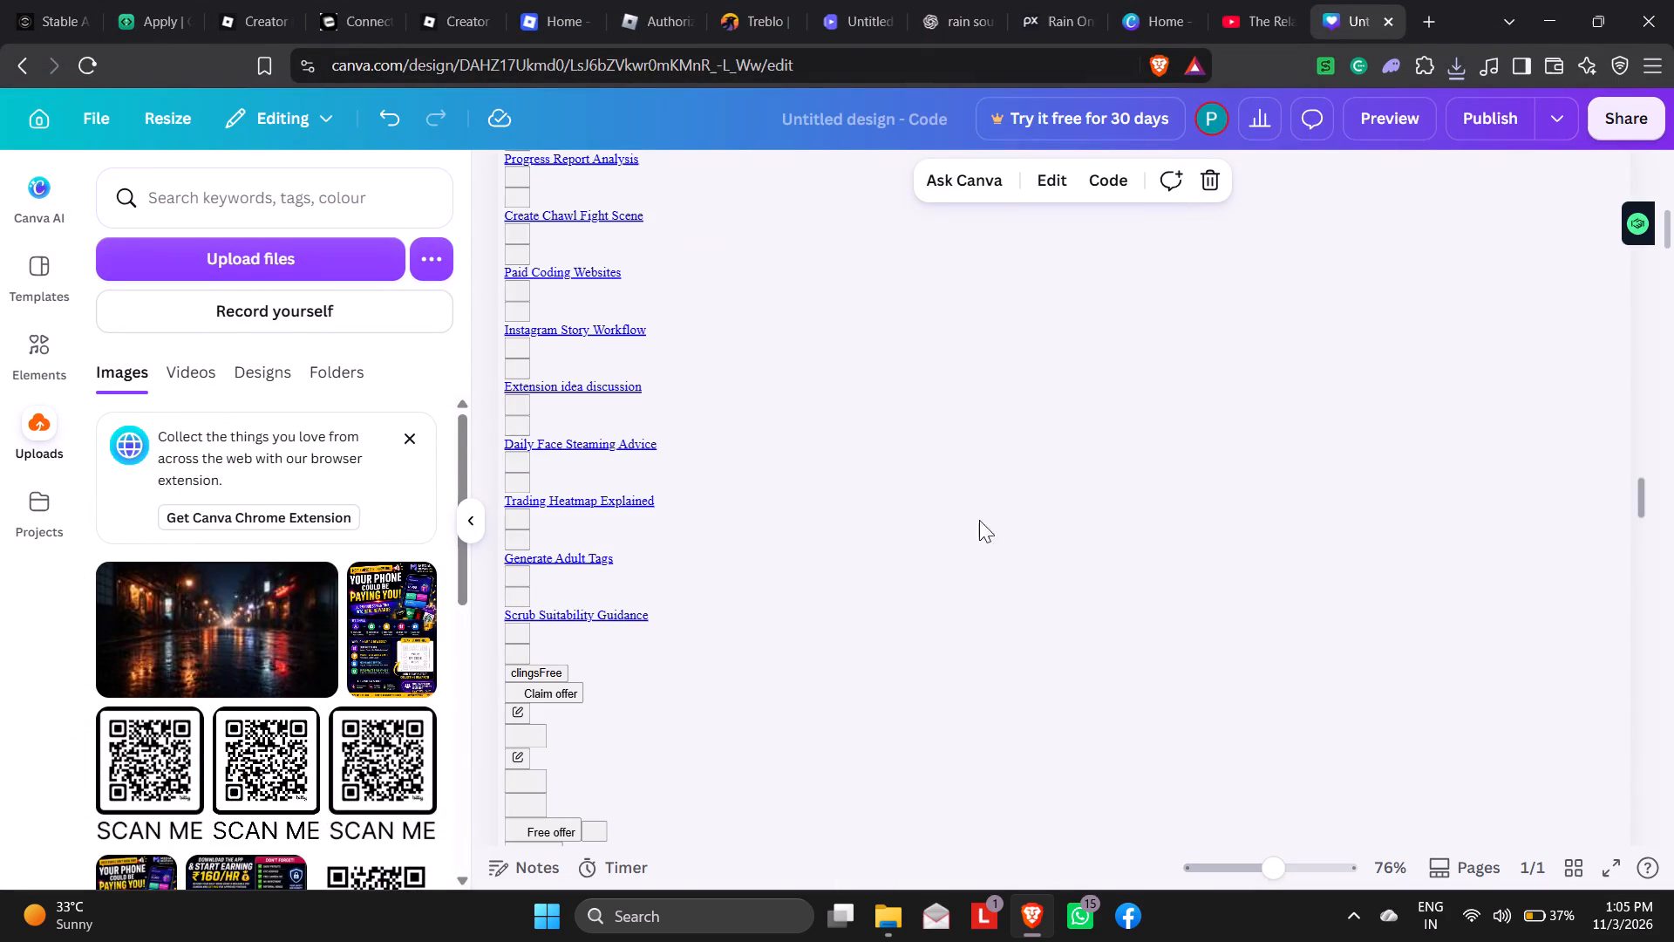
pyautogui.scroll(9, 998, 512)
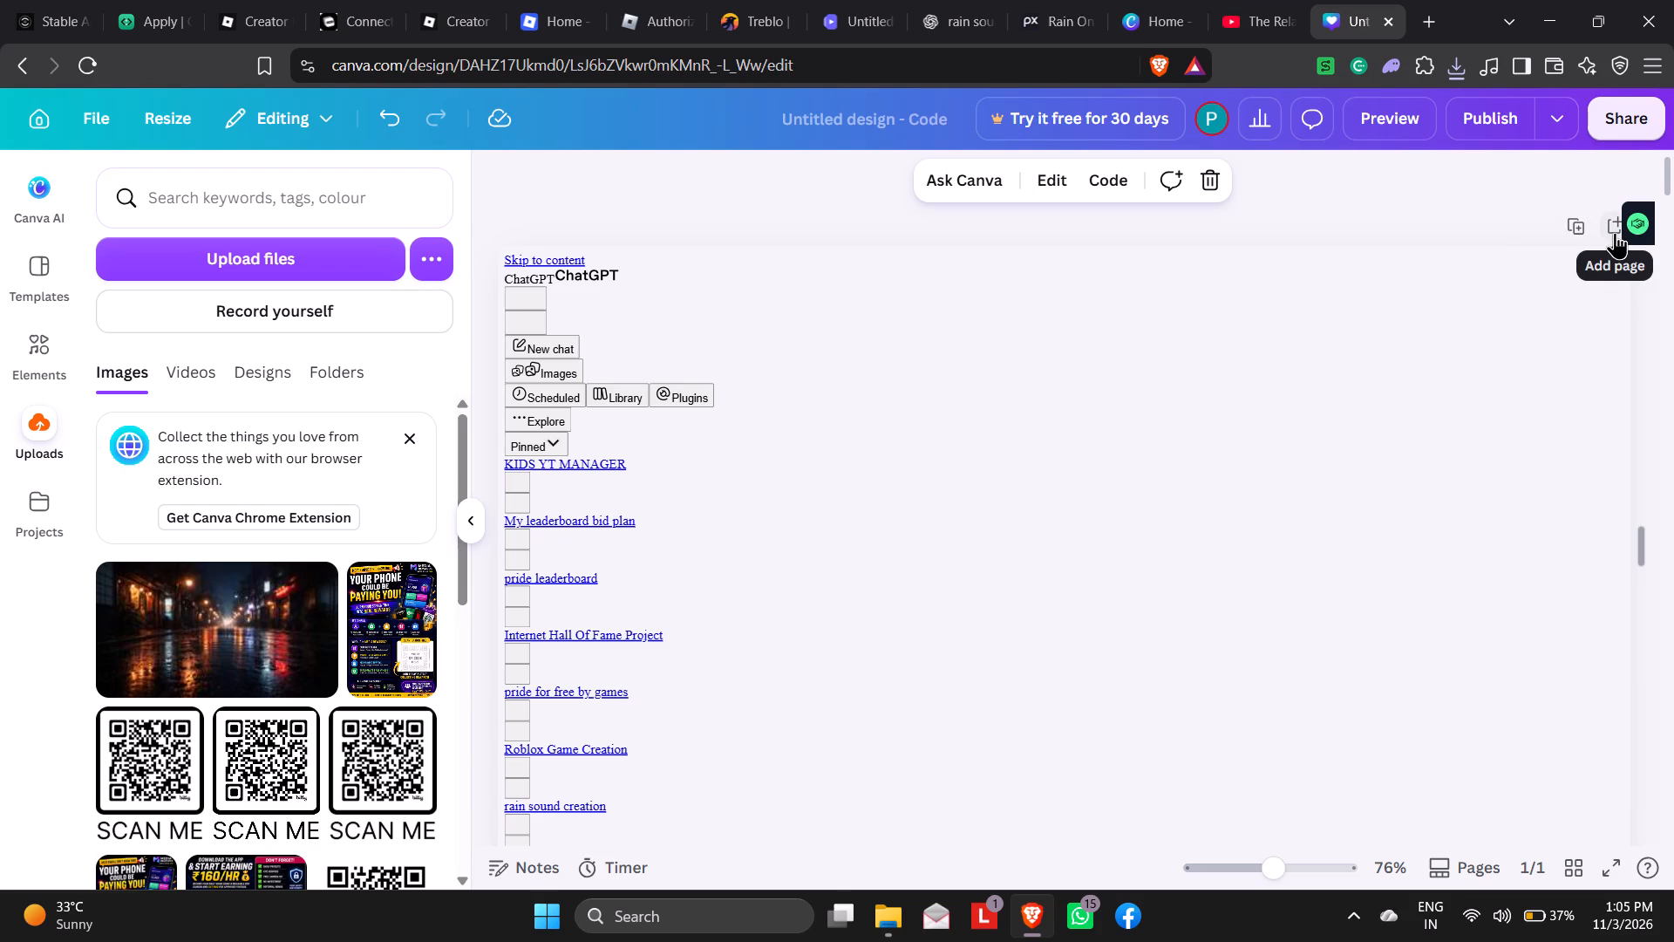
pyautogui.click(1215, 176)
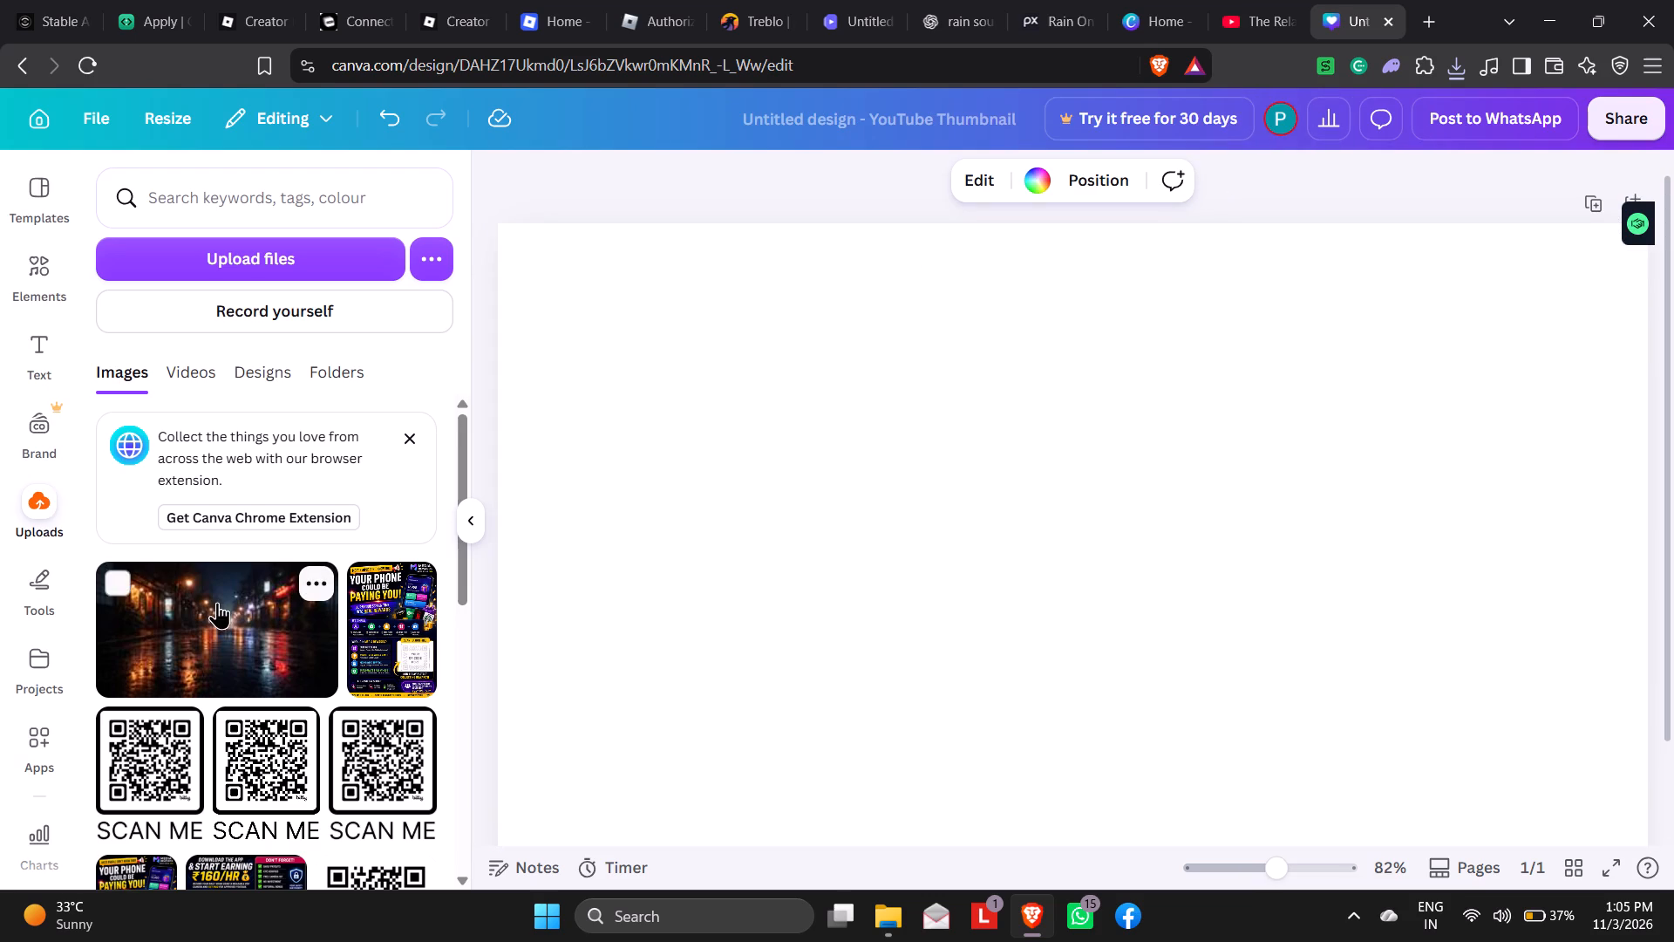
# Place the uploaded rainy night street image on the blank YouTube Thumbnail page.
pyautogui.moveTo(217, 602); pyautogui.dragTo(811, 354)
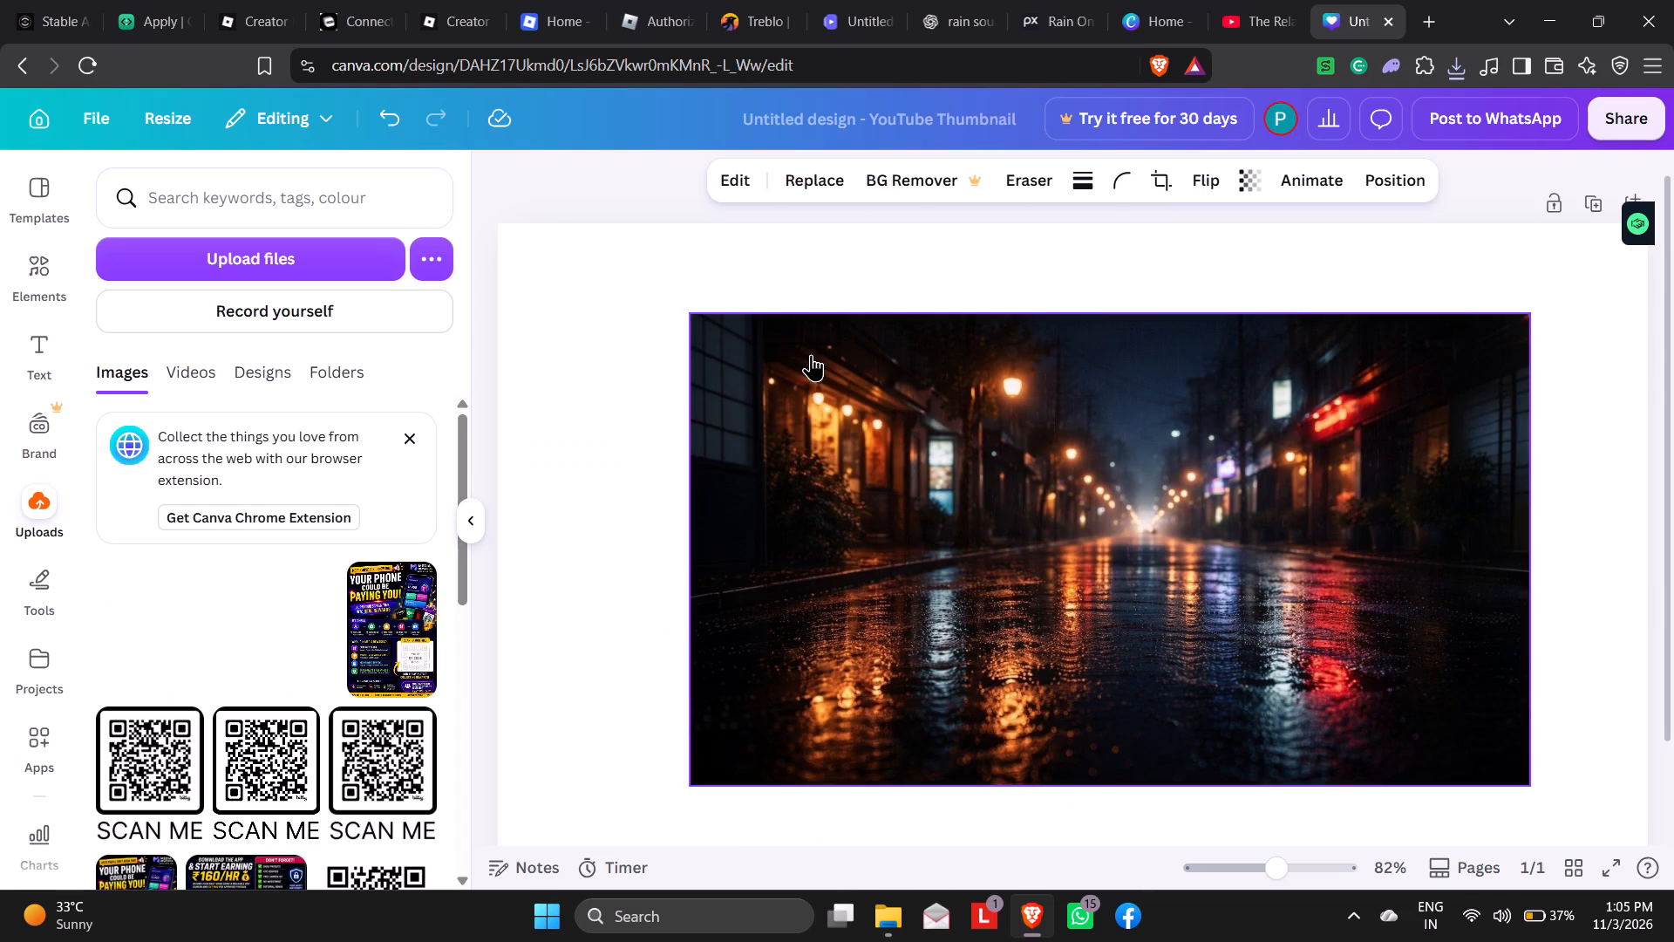
pyautogui.moveTo(969, 461); pyautogui.dragTo(924, 448)
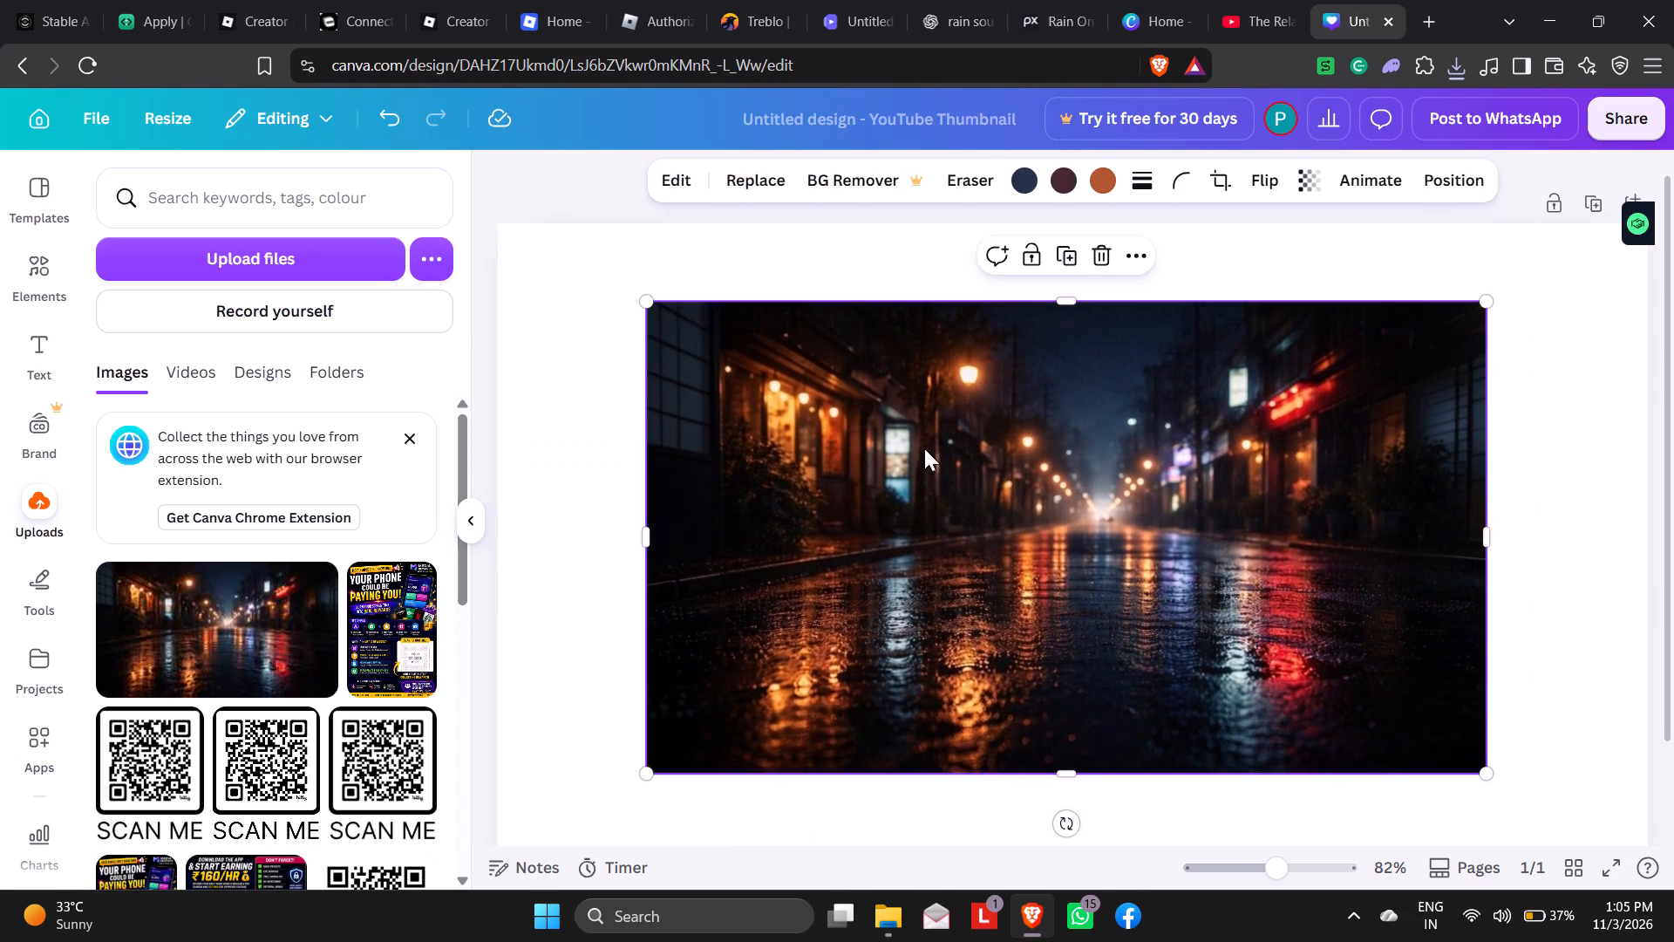
# Enlarge and stretch the street image to about 1,297 wide, covering the page's full width and nearly all its height.
pyautogui.click(639, 298)
pyautogui.moveTo(645, 294); pyautogui.dragTo(486, 222)
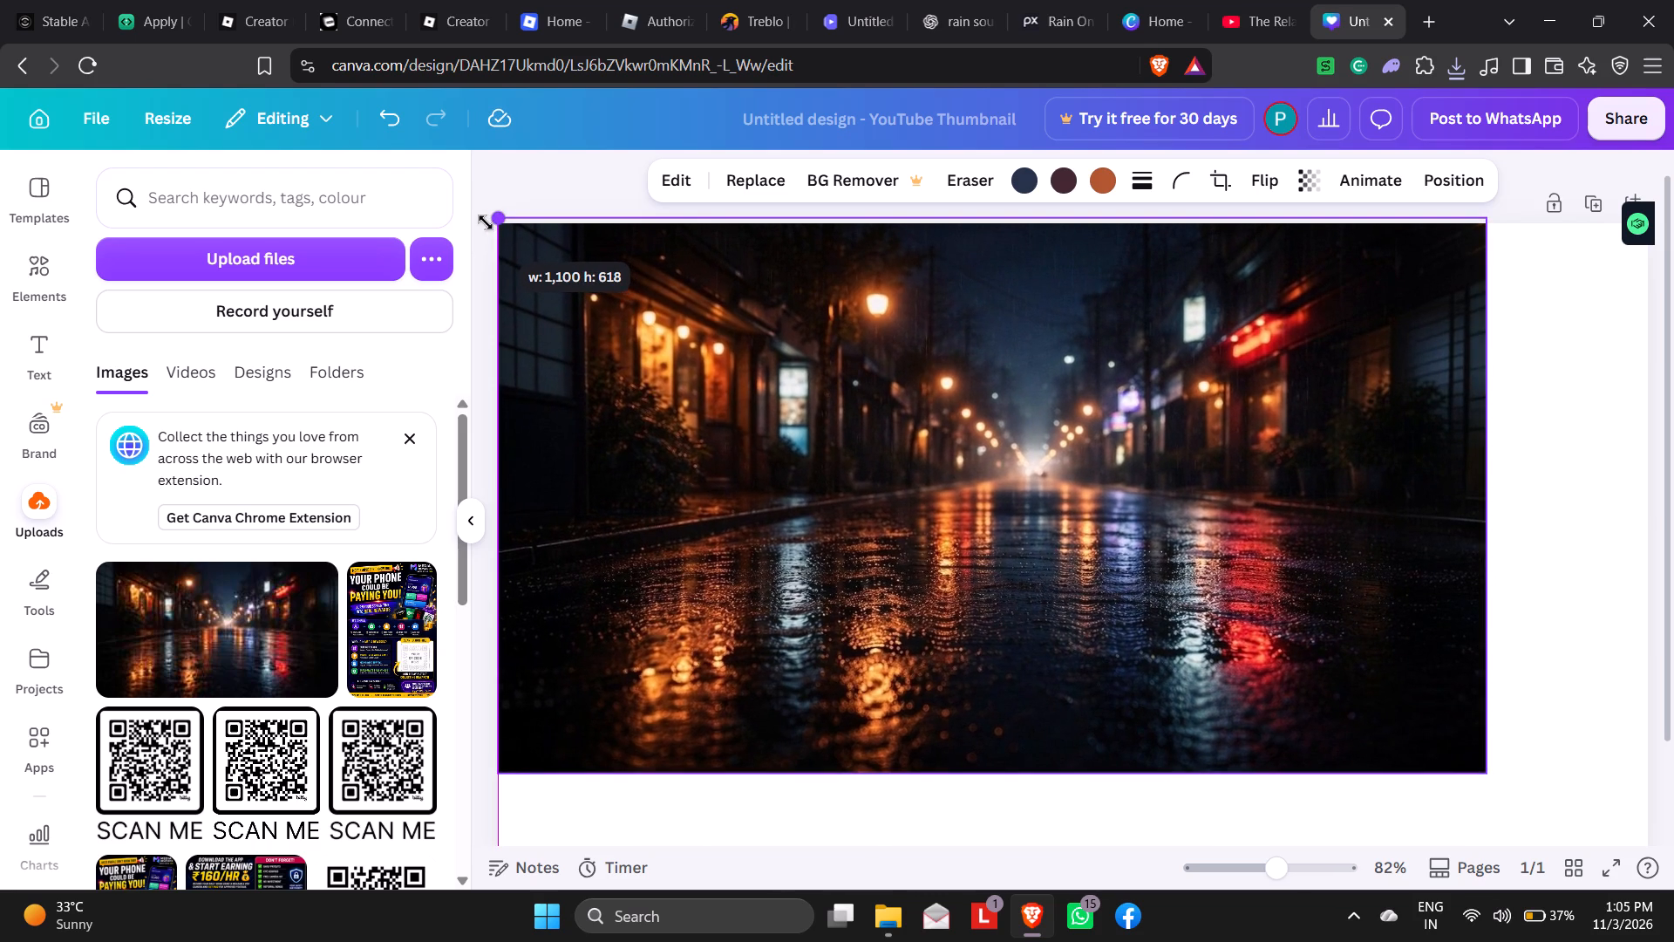
pyautogui.moveTo(486, 222); pyautogui.dragTo(493, 229)
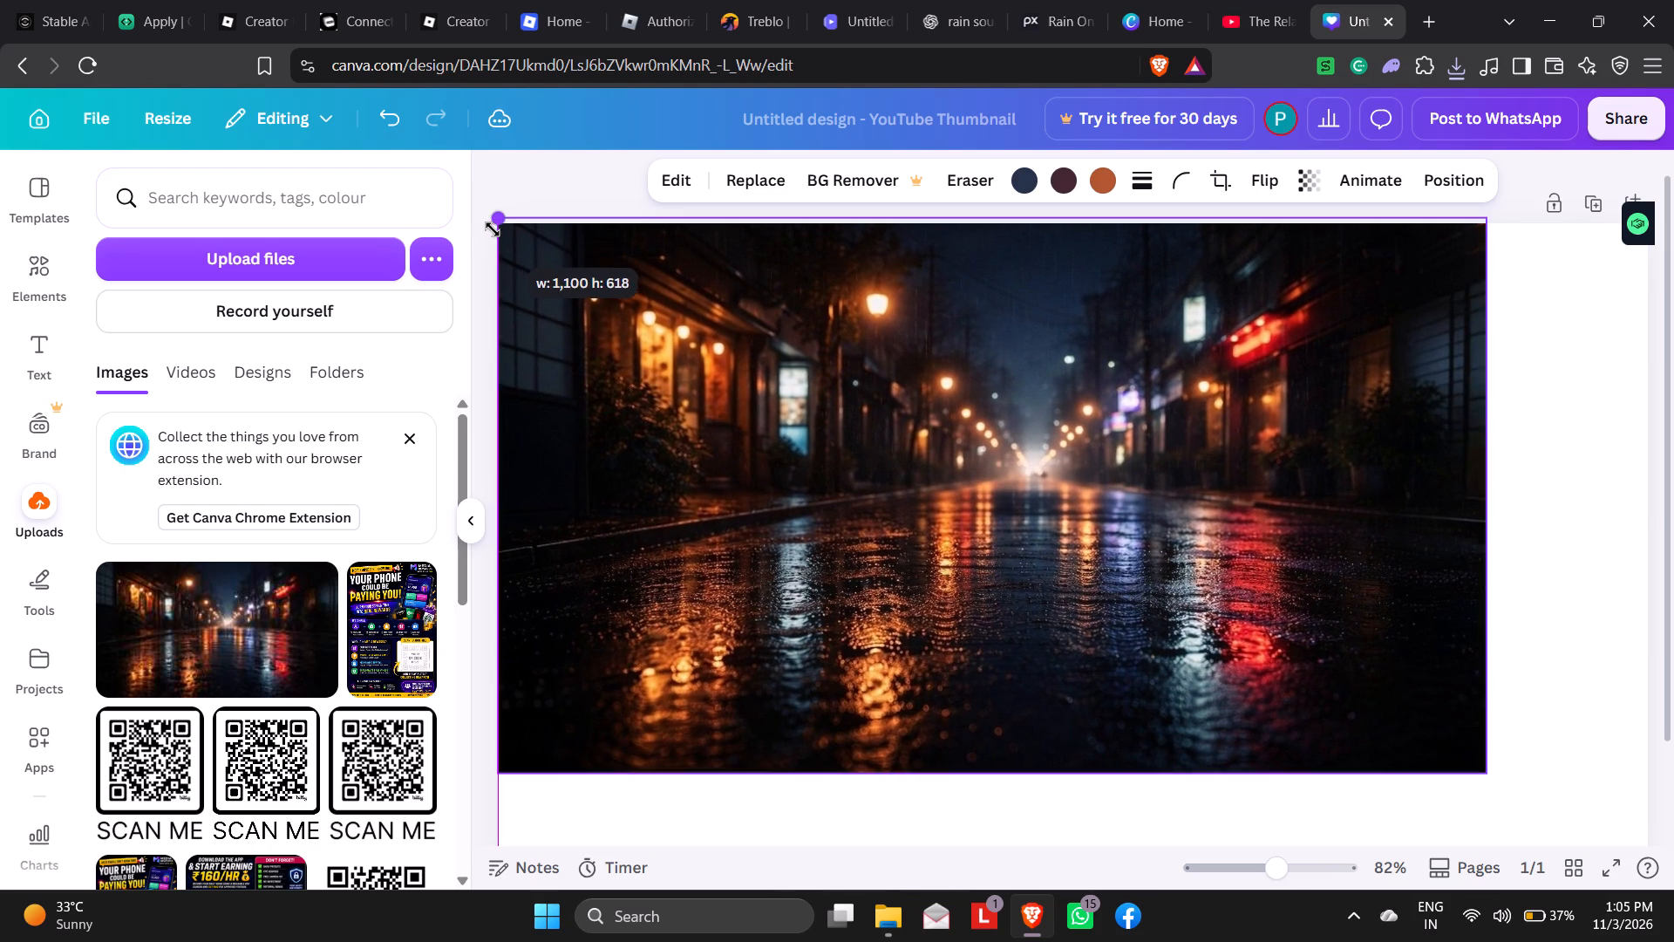
pyautogui.moveTo(493, 229); pyautogui.dragTo(497, 236)
pyautogui.moveTo(937, 435); pyautogui.dragTo(940, 451)
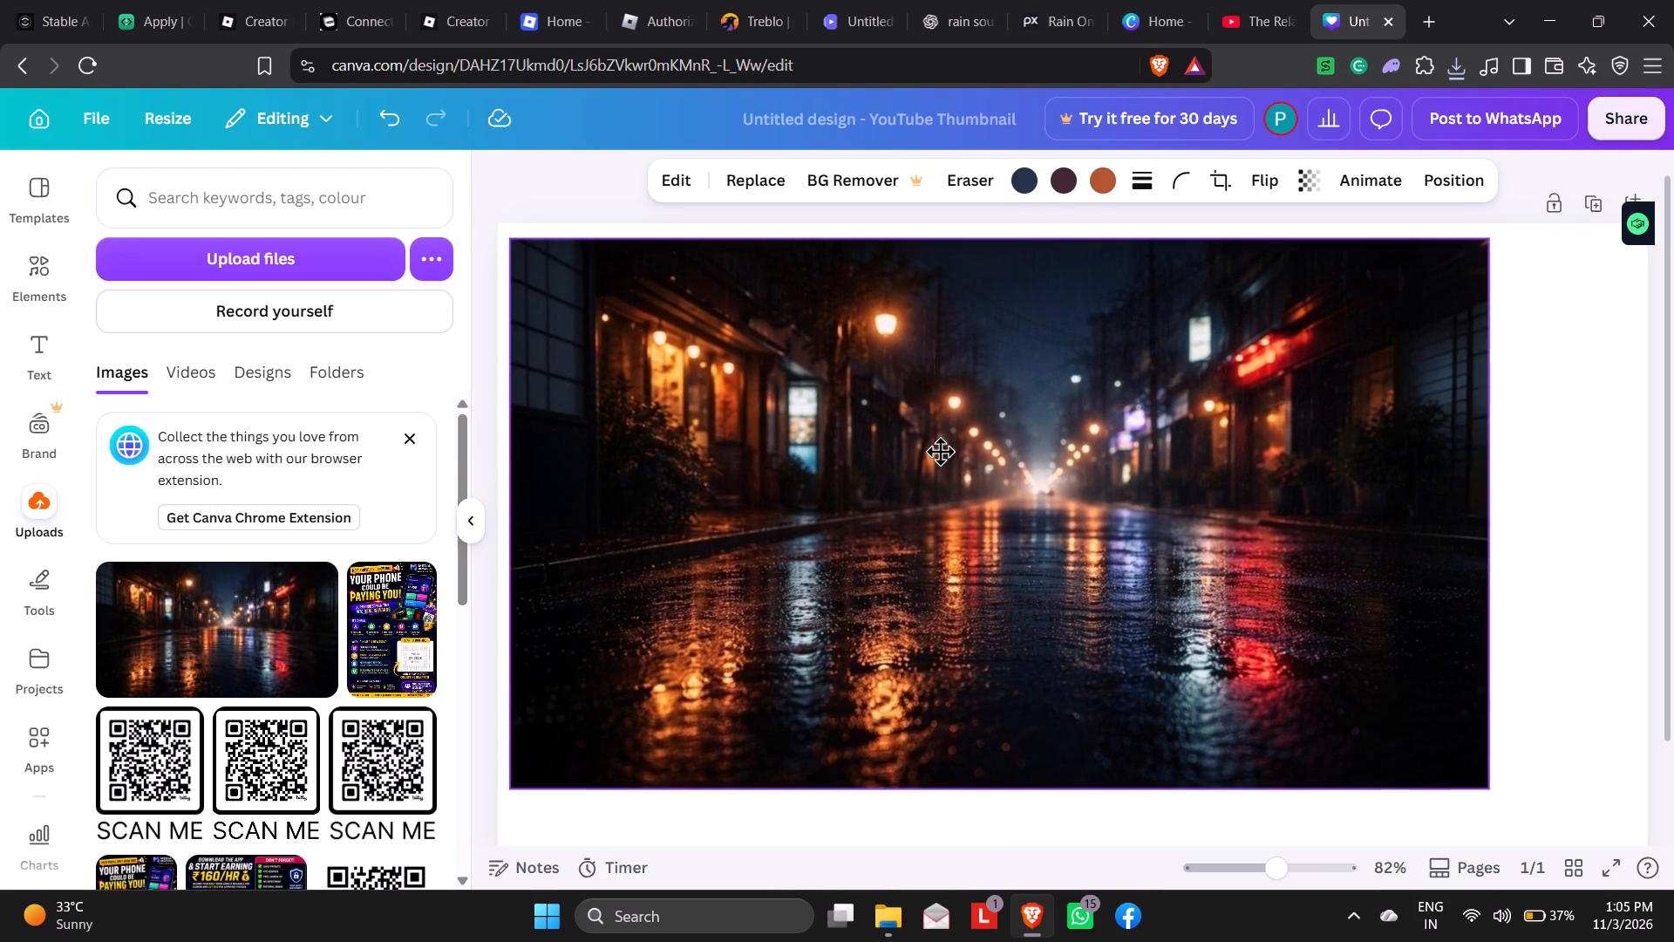
pyautogui.moveTo(940, 451); pyautogui.dragTo(940, 452)
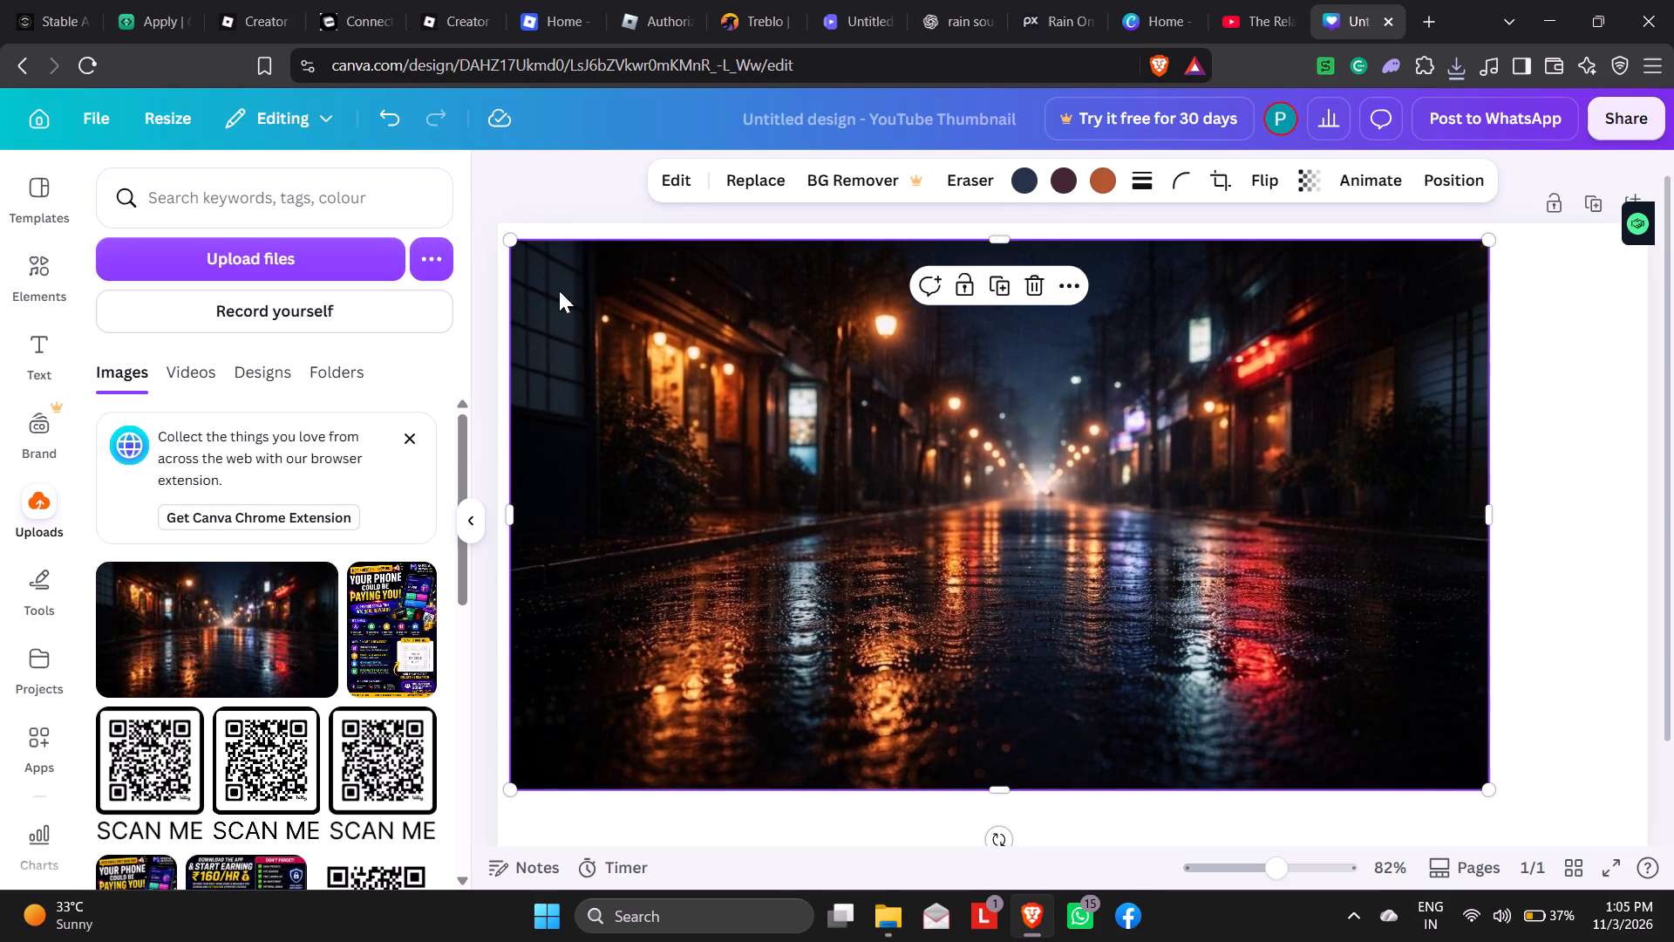
pyautogui.moveTo(511, 236); pyautogui.dragTo(505, 215)
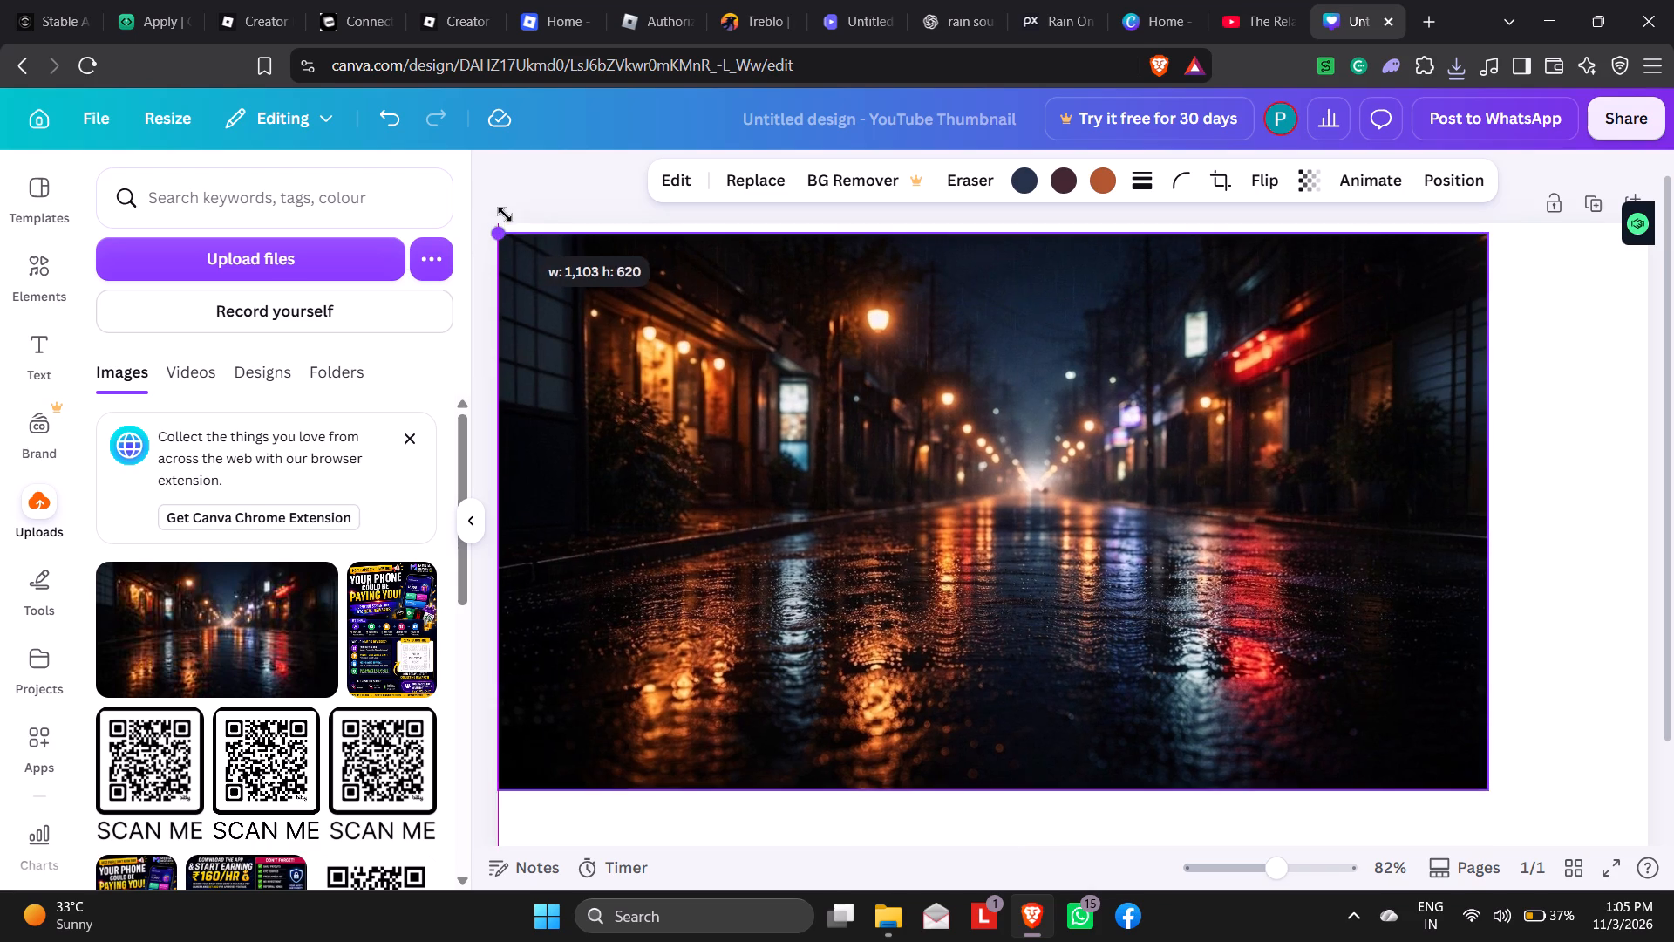
pyautogui.moveTo(505, 215); pyautogui.dragTo(518, 199)
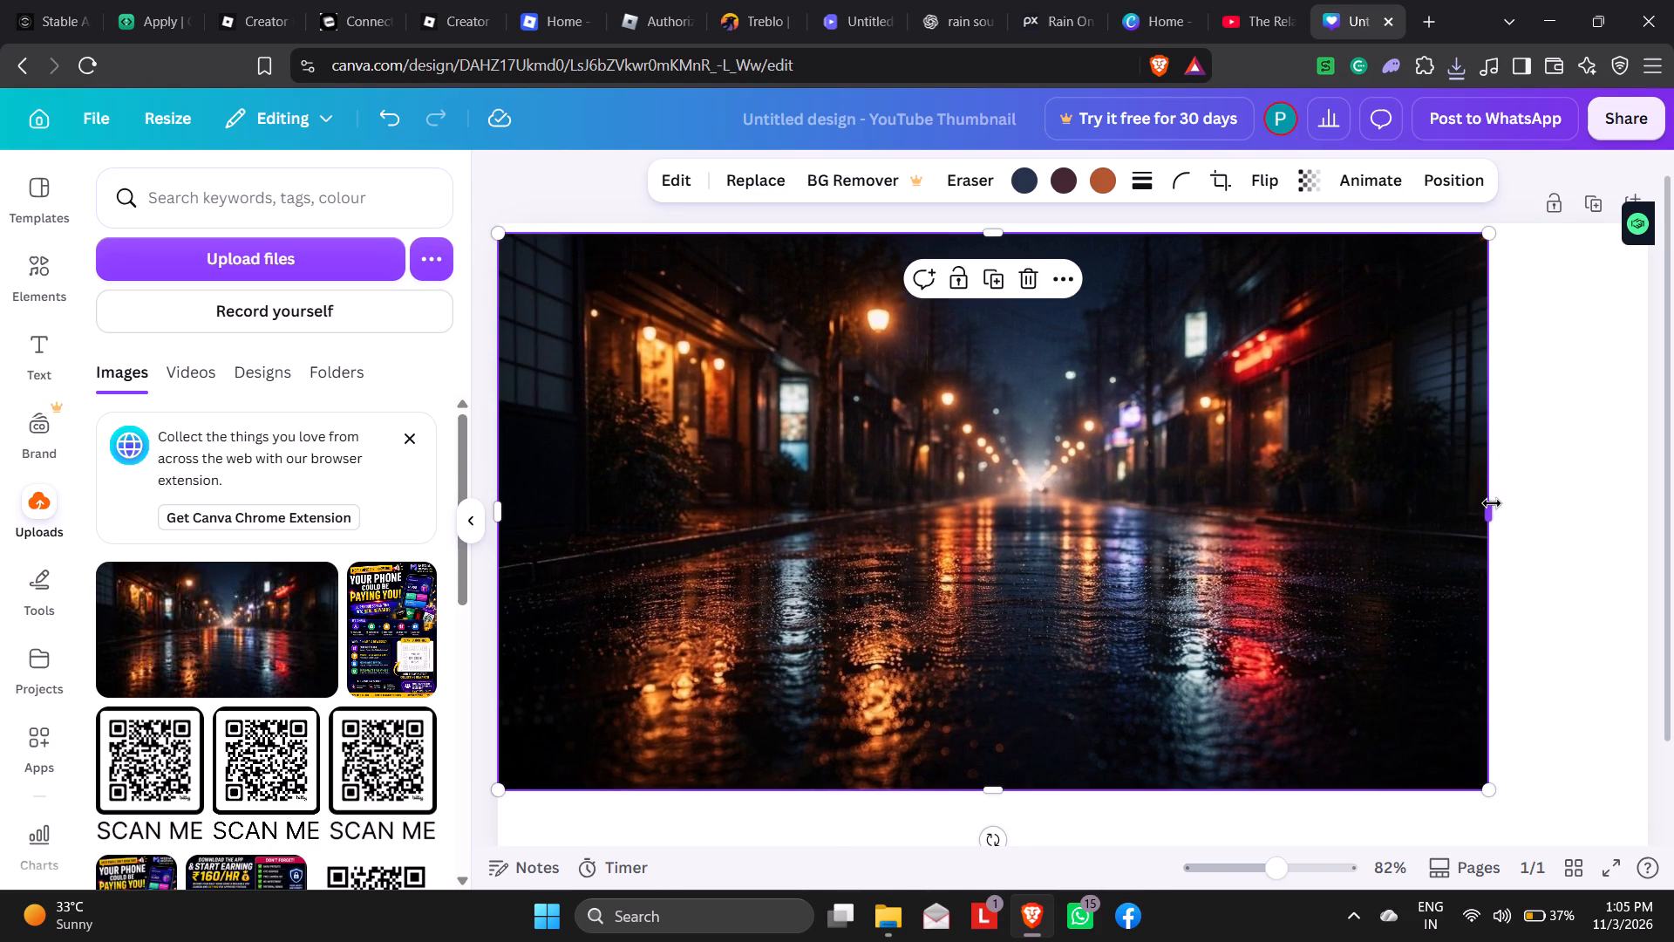
pyautogui.moveTo(1492, 503); pyautogui.dragTo(1665, 526)
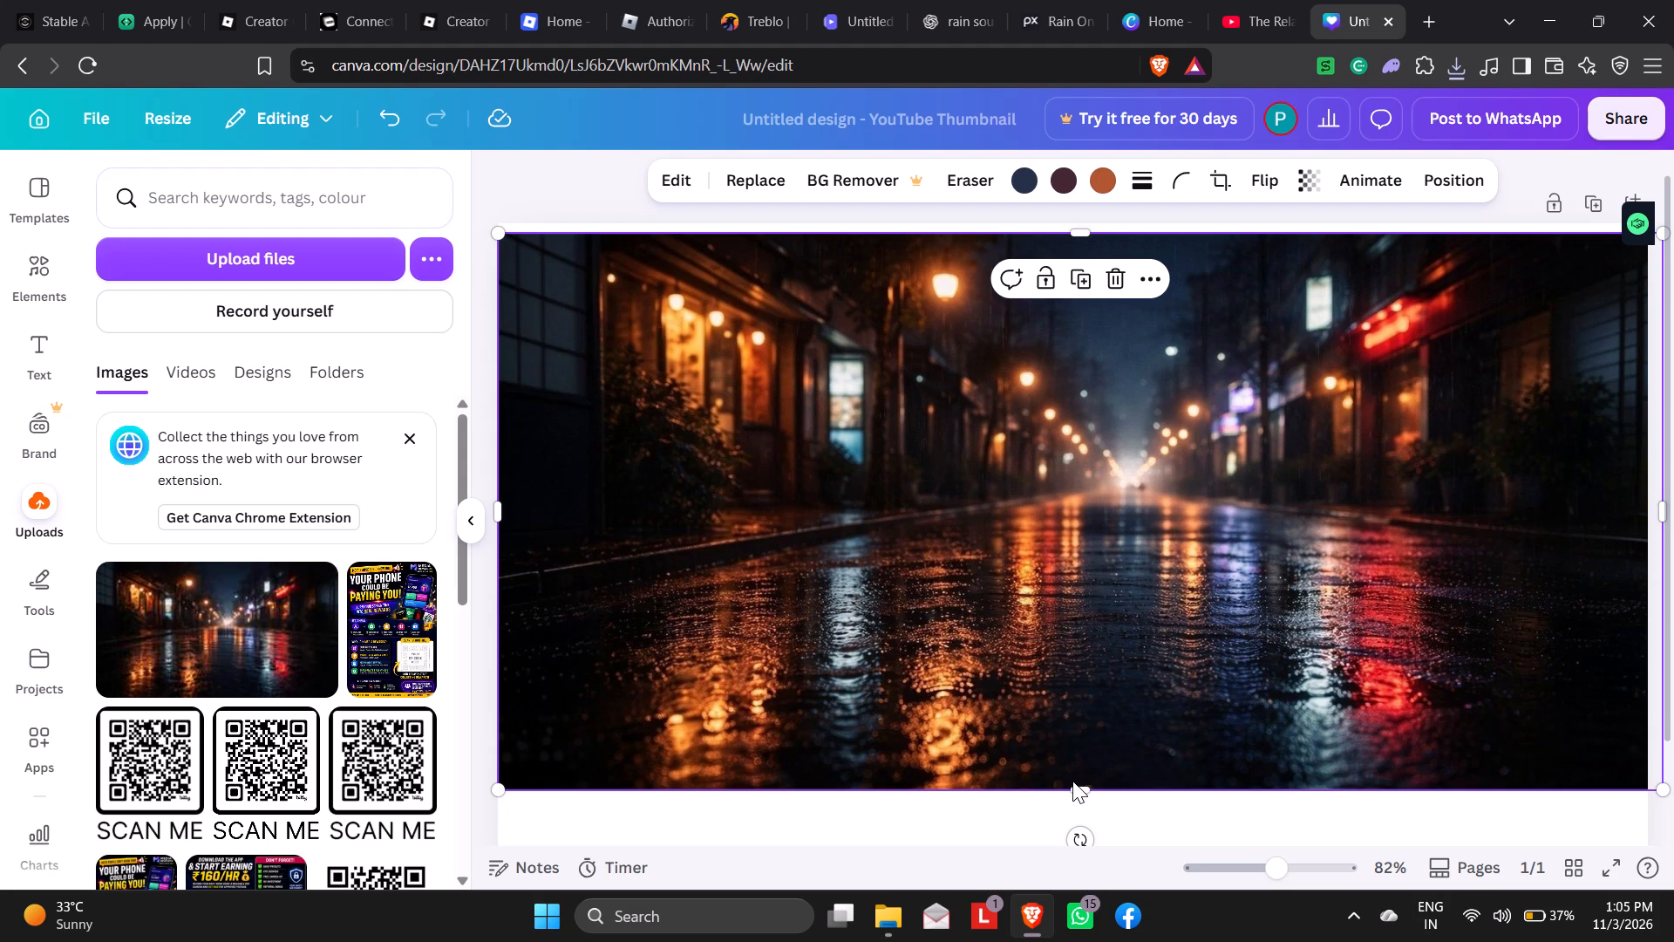
pyautogui.moveTo(1077, 785); pyautogui.dragTo(1083, 820)
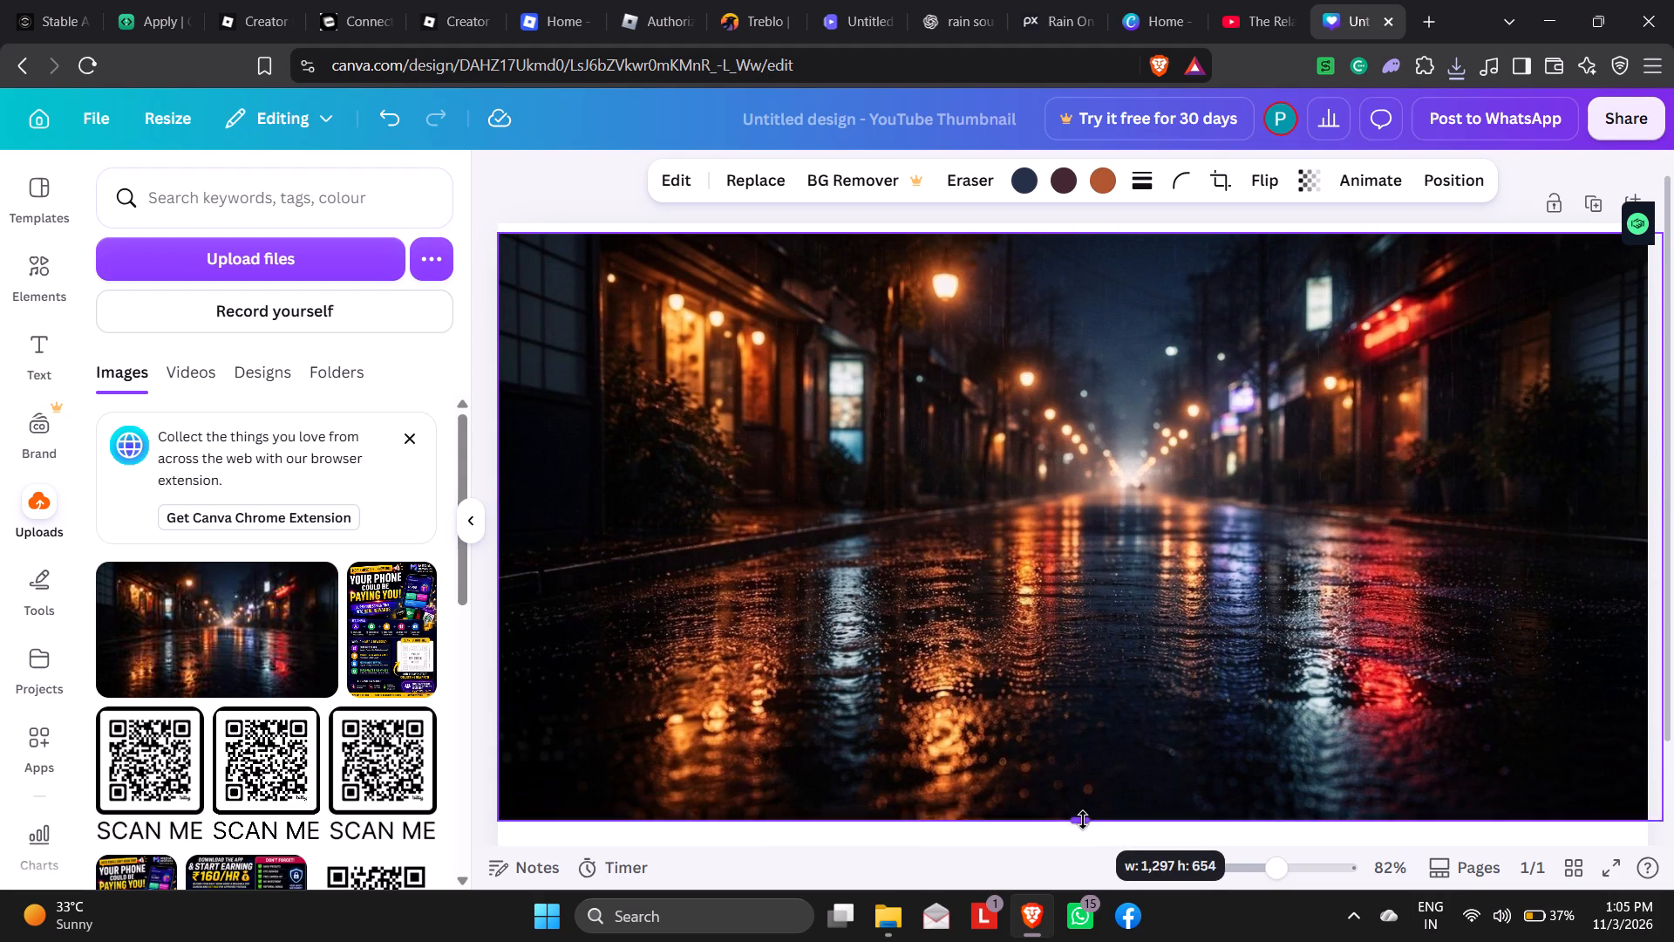
pyautogui.moveTo(1083, 820); pyautogui.dragTo(1089, 838)
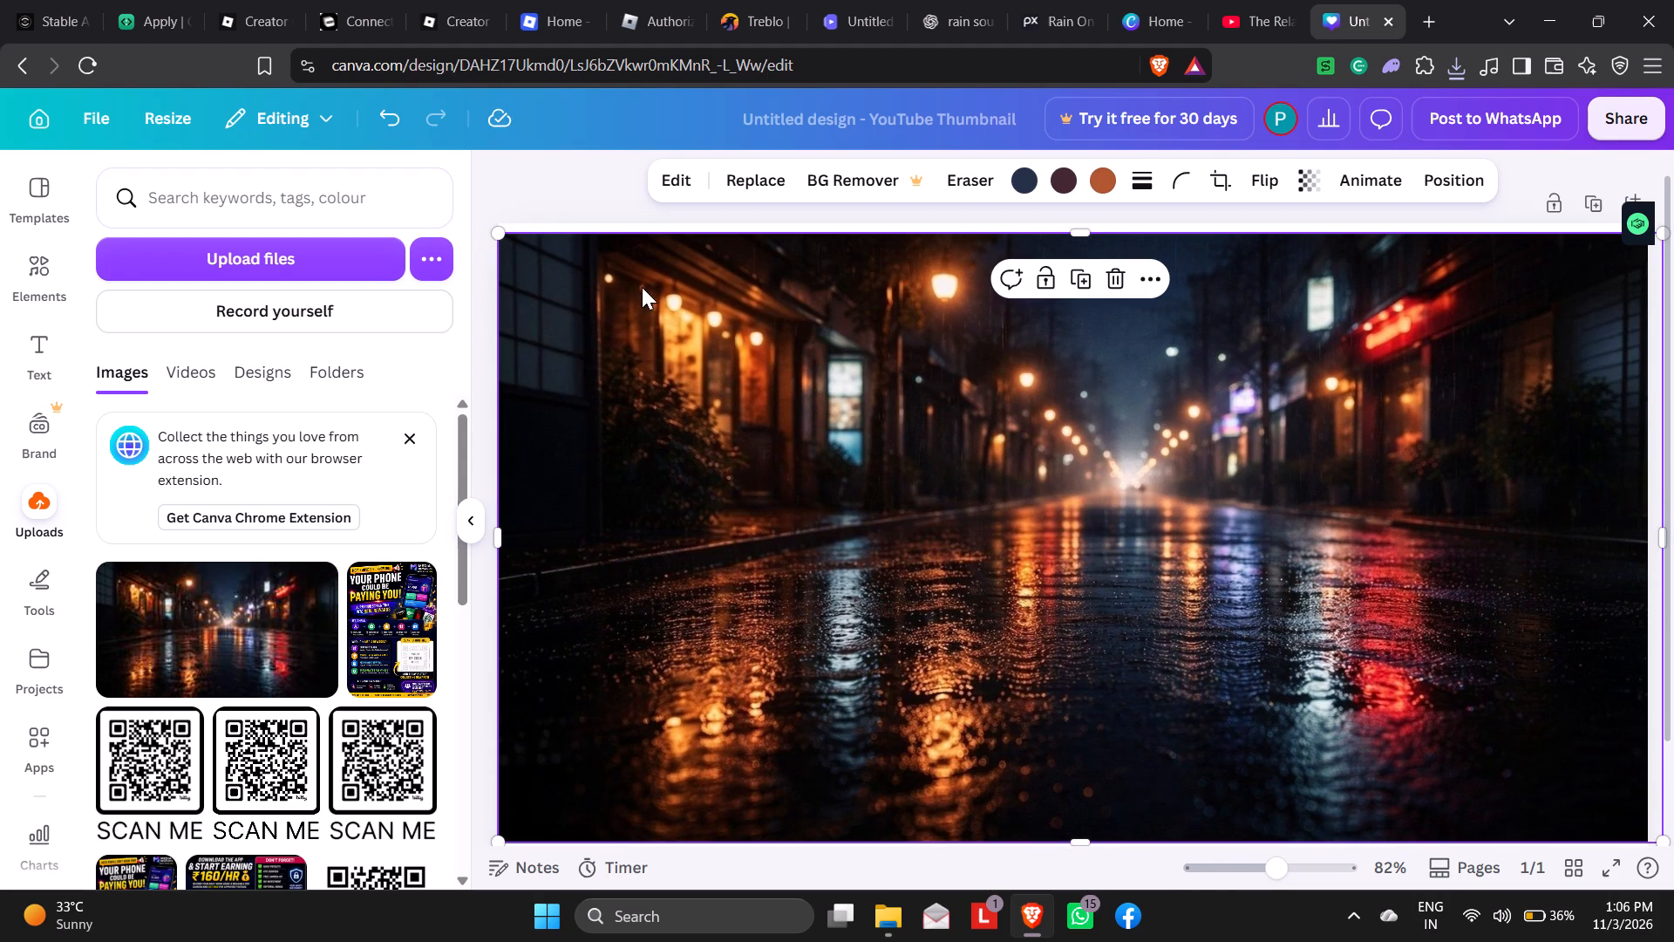
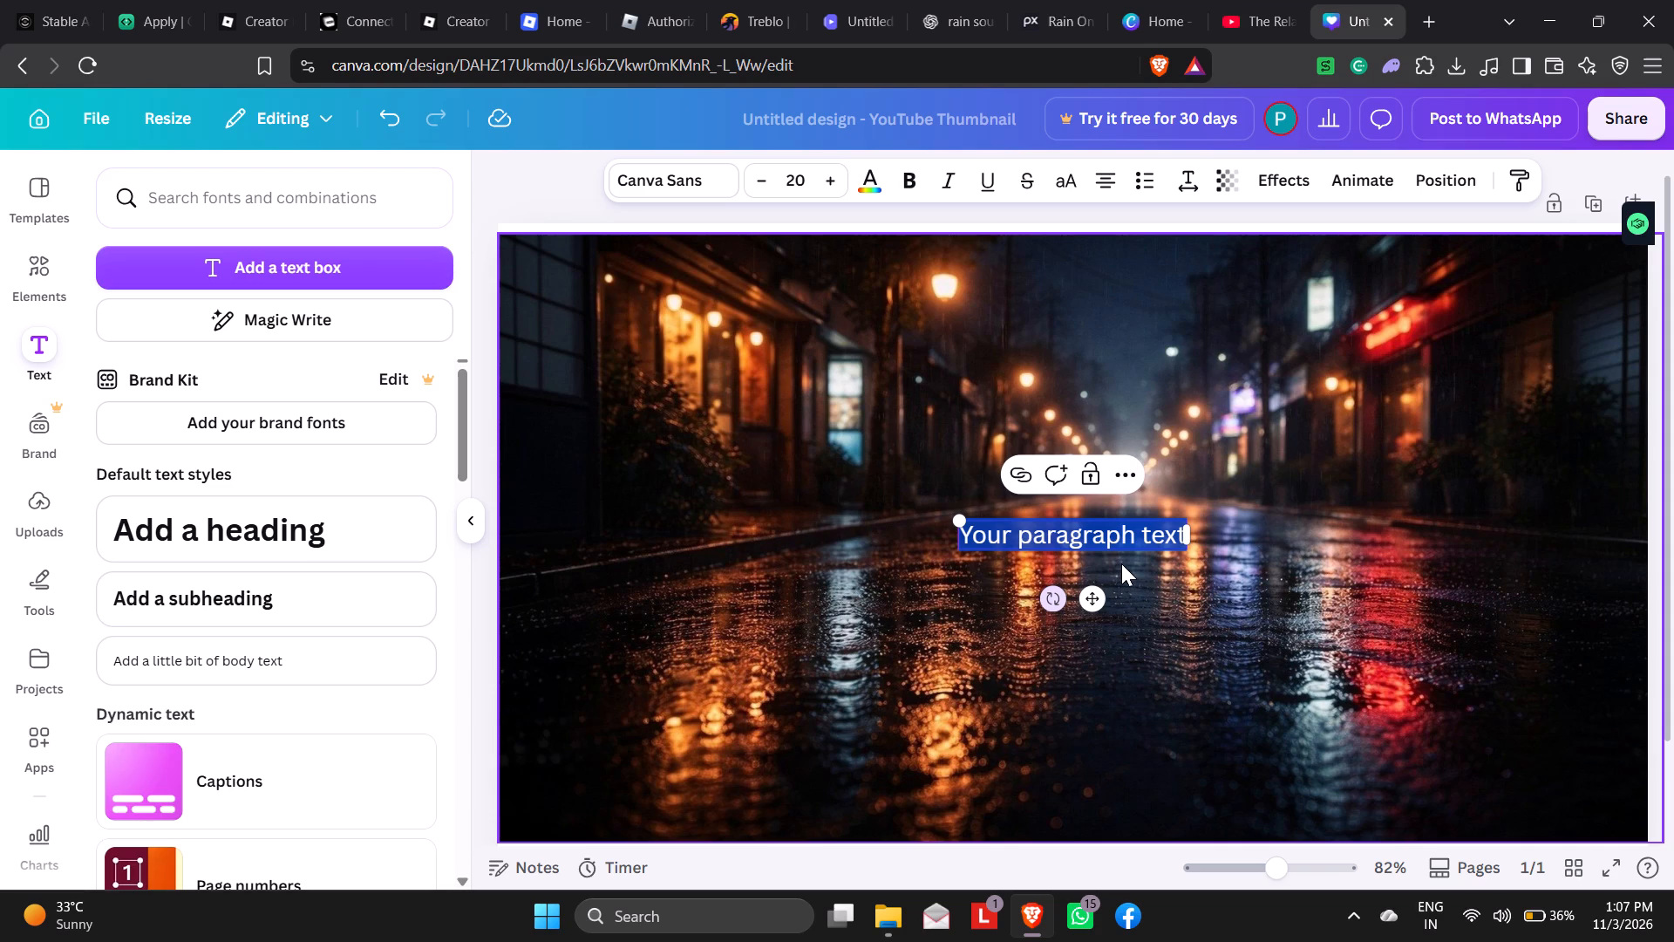
pyautogui.hotkey('ctrl', 'v')
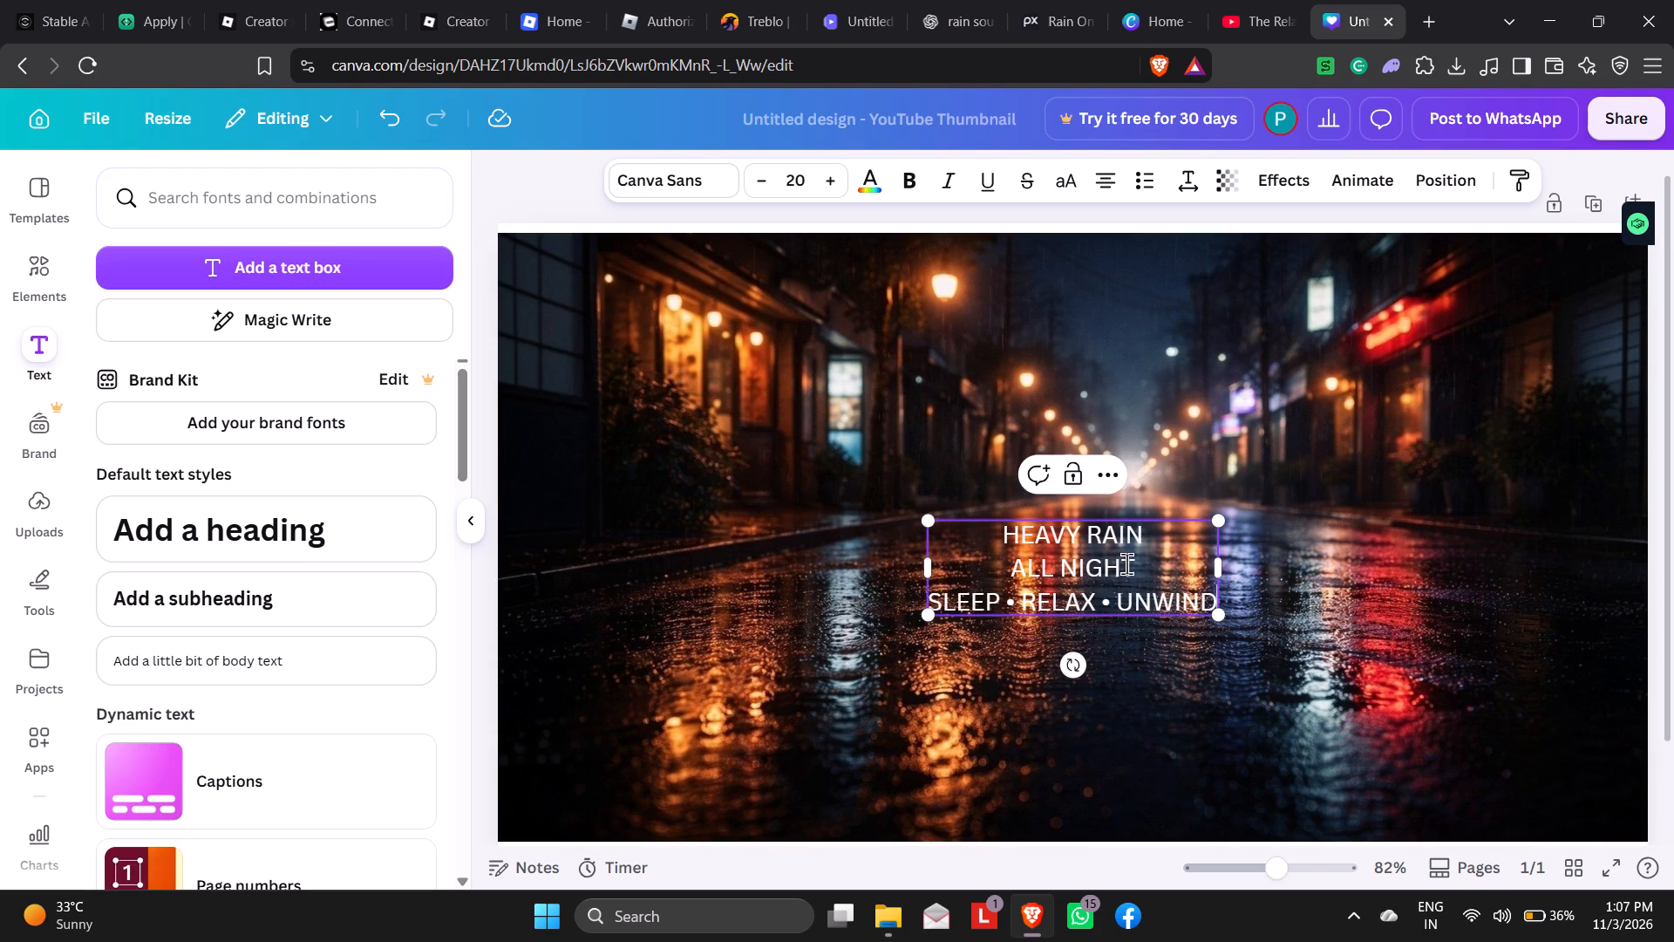
pyautogui.click(1168, 567)
# Widen the three-line text box and scale it up to a font size of about 34.7.
pyautogui.moveTo(1221, 568); pyautogui.dragTo(1341, 562)
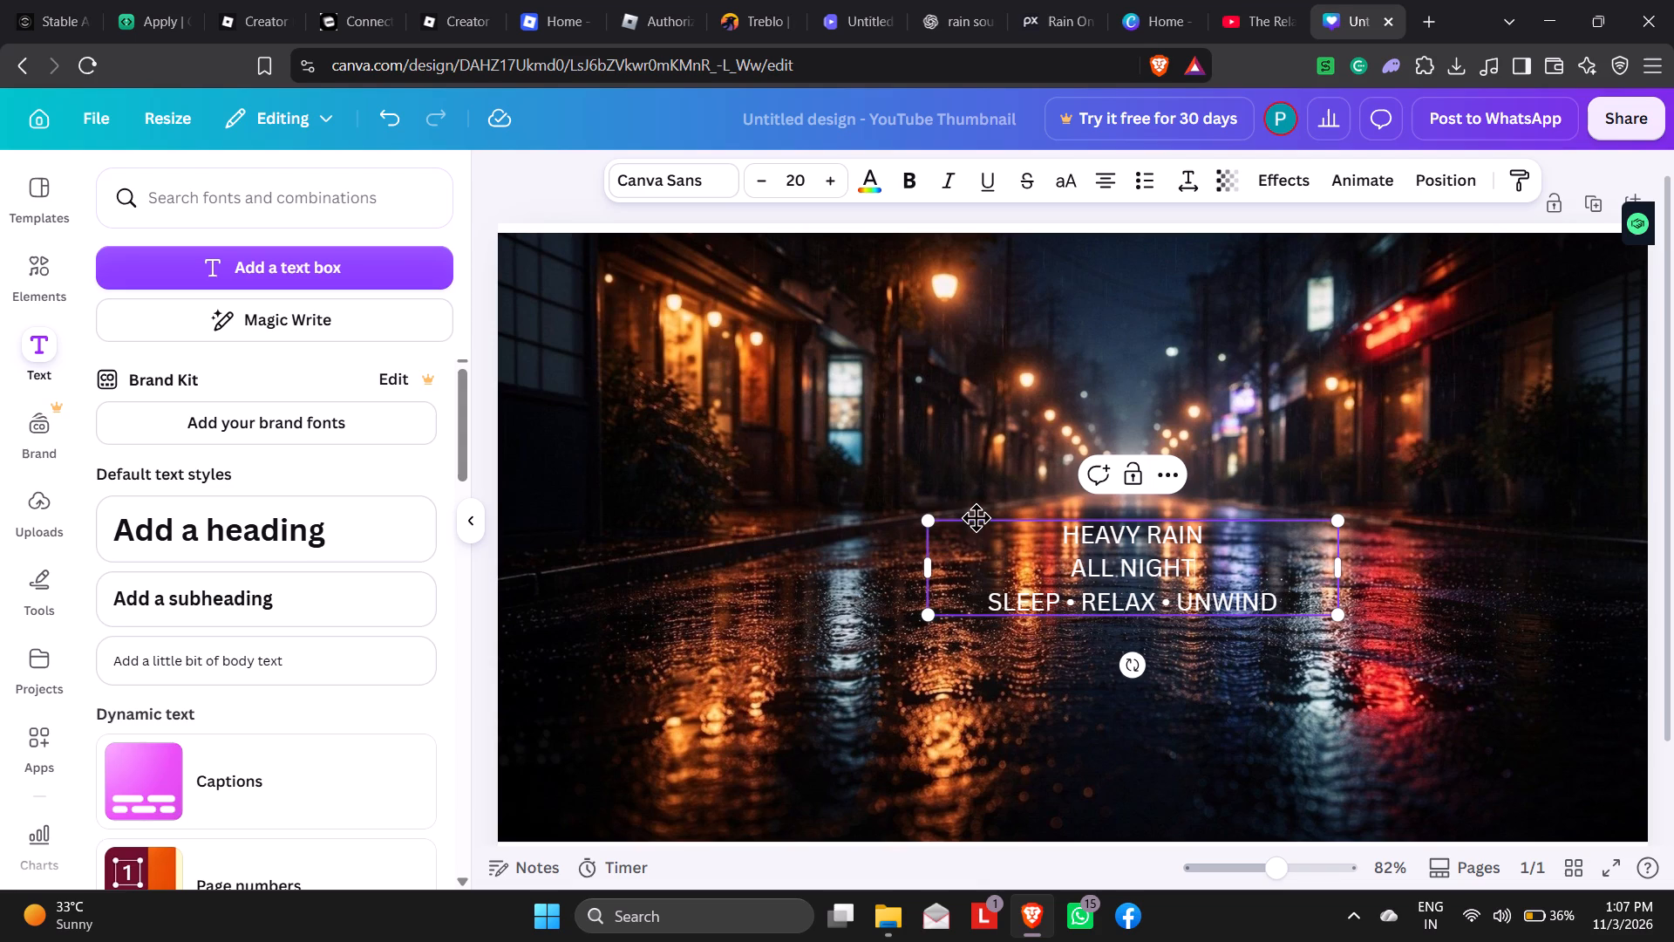
pyautogui.moveTo(921, 520); pyautogui.dragTo(621, 377)
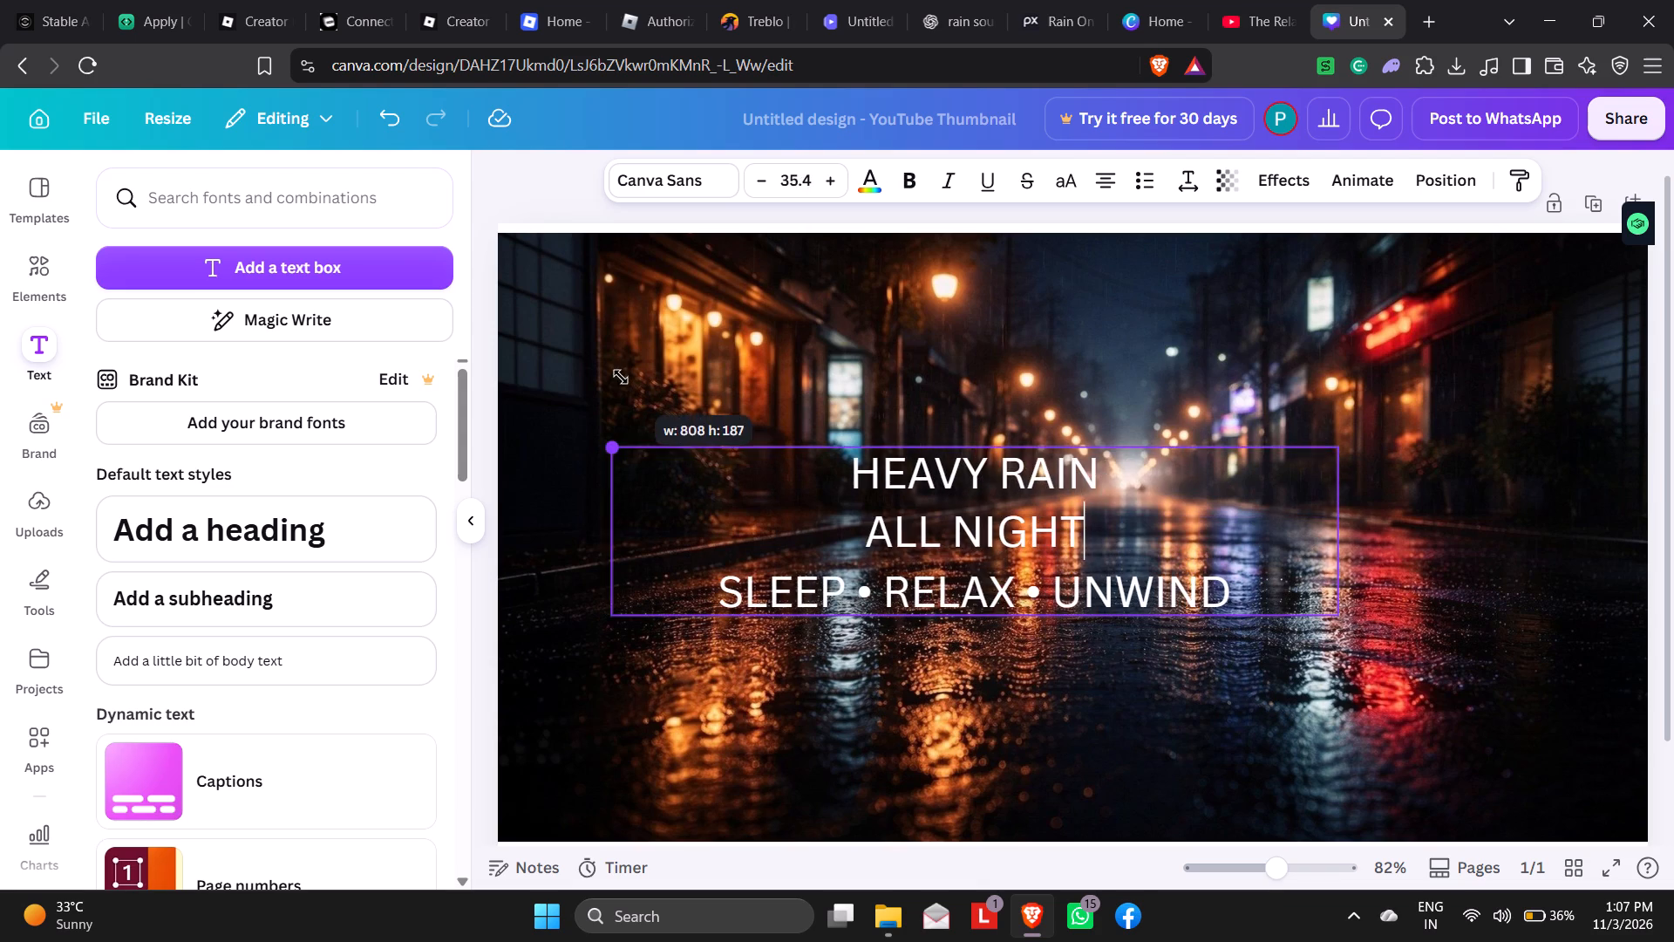
pyautogui.moveTo(621, 377); pyautogui.dragTo(643, 370)
pyautogui.moveTo(1062, 570); pyautogui.dragTo(1089, 544)
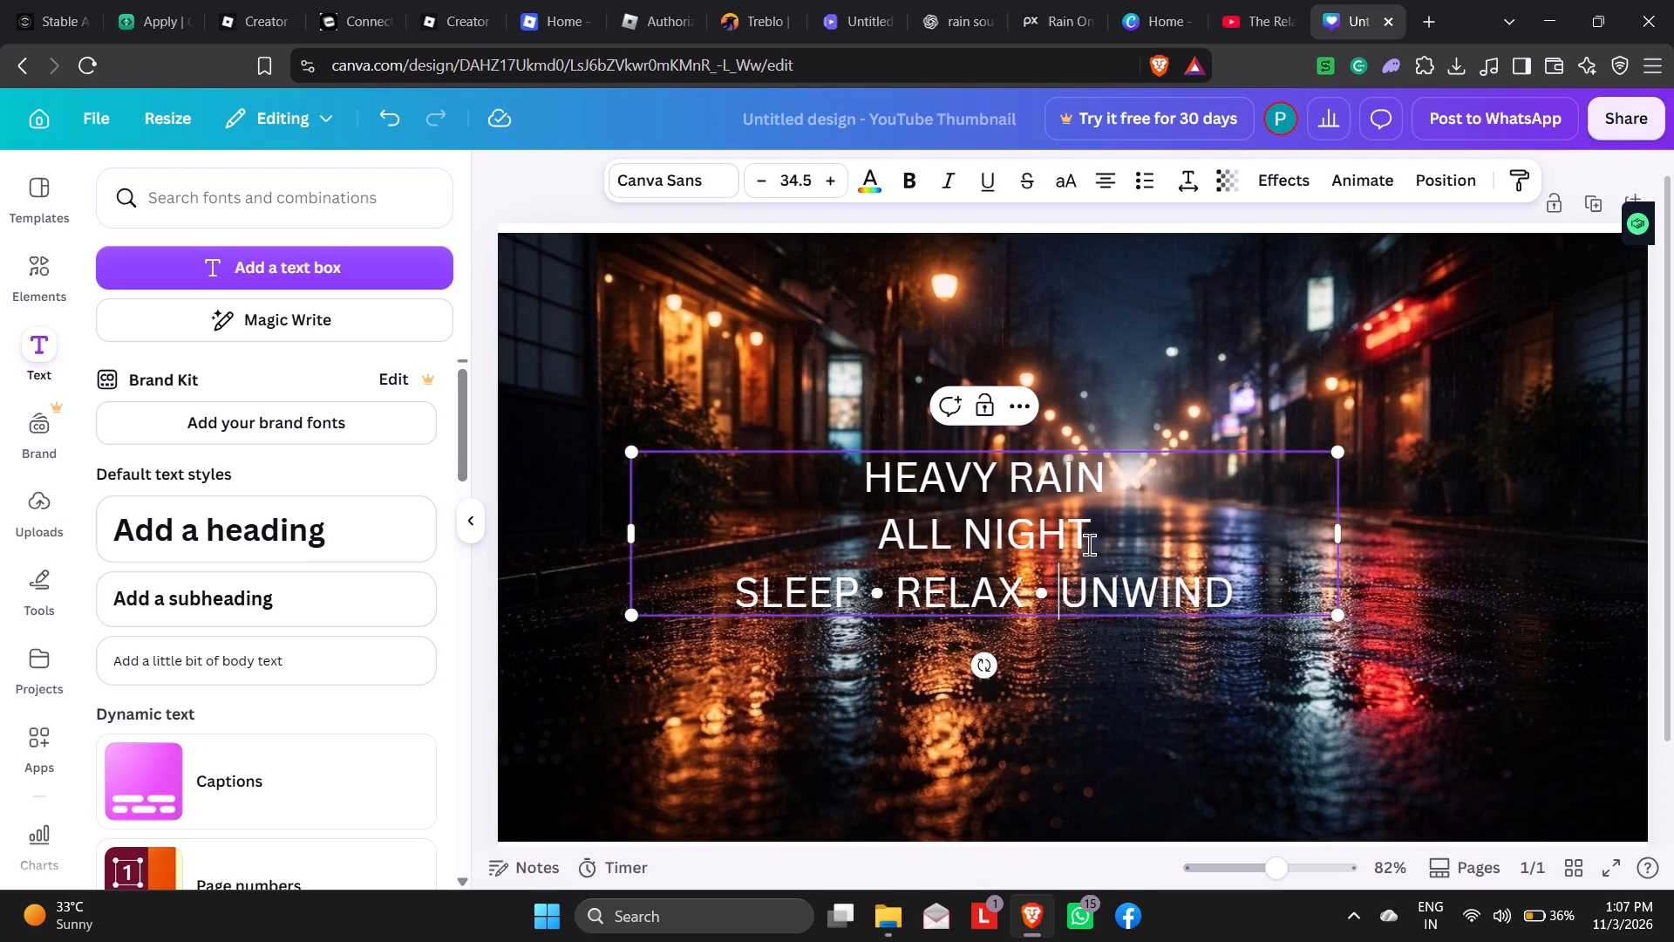
pyautogui.moveTo(1089, 544); pyautogui.dragTo(1092, 540)
pyautogui.click(1092, 540)
pyautogui.click(1337, 454)
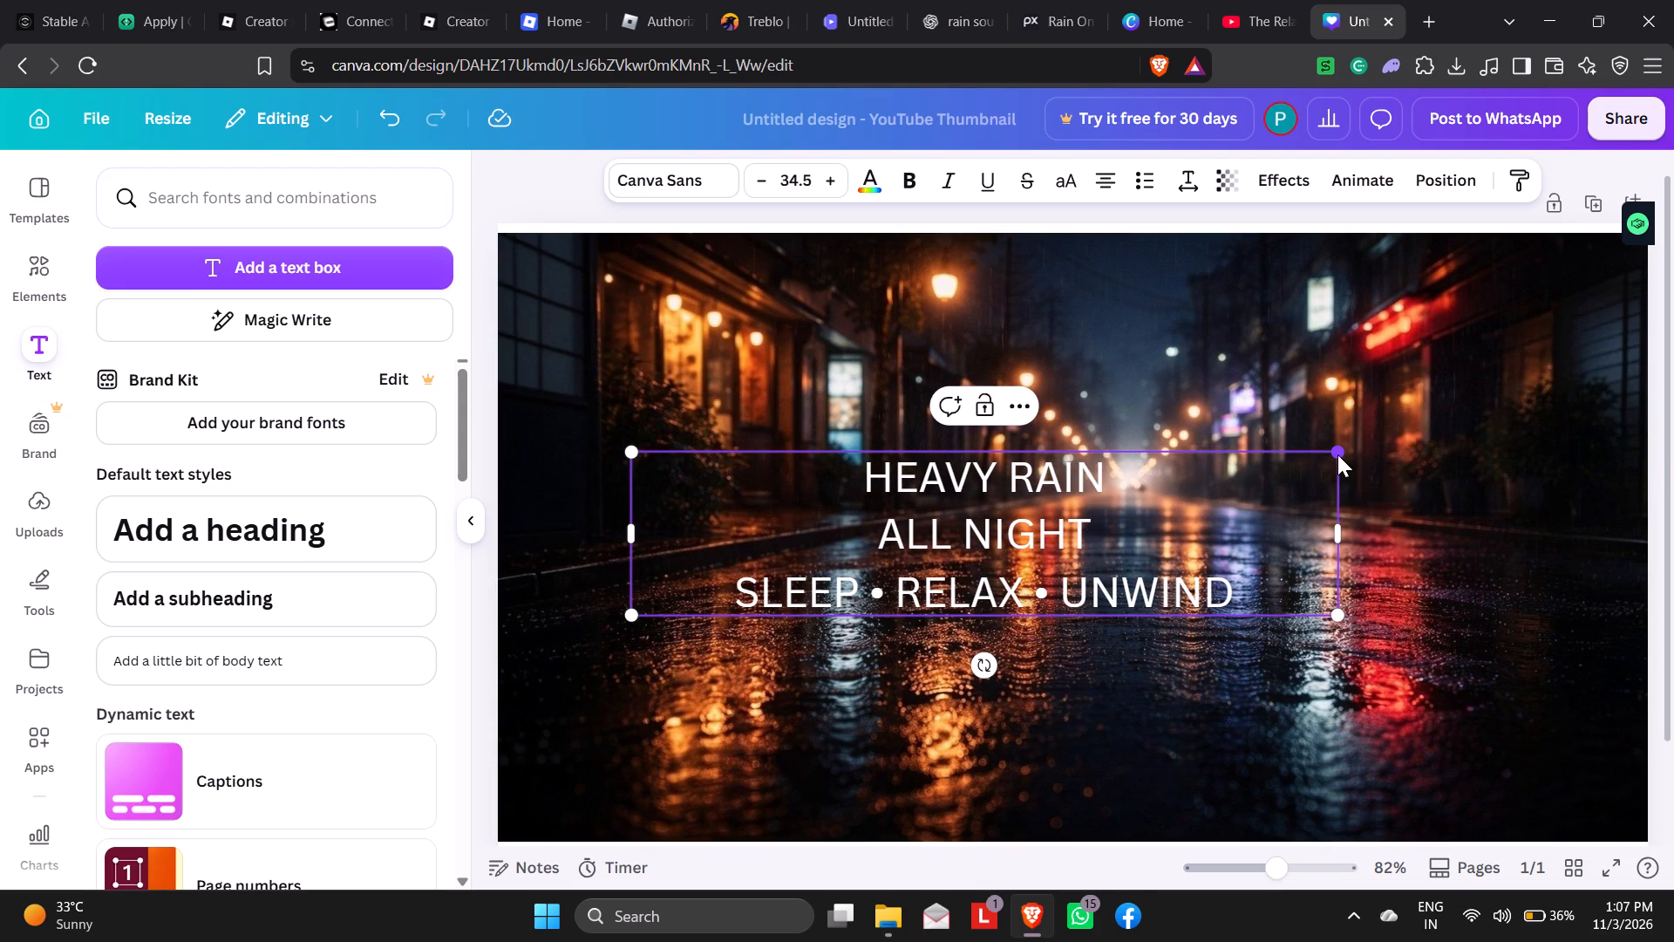
pyautogui.click(1326, 461)
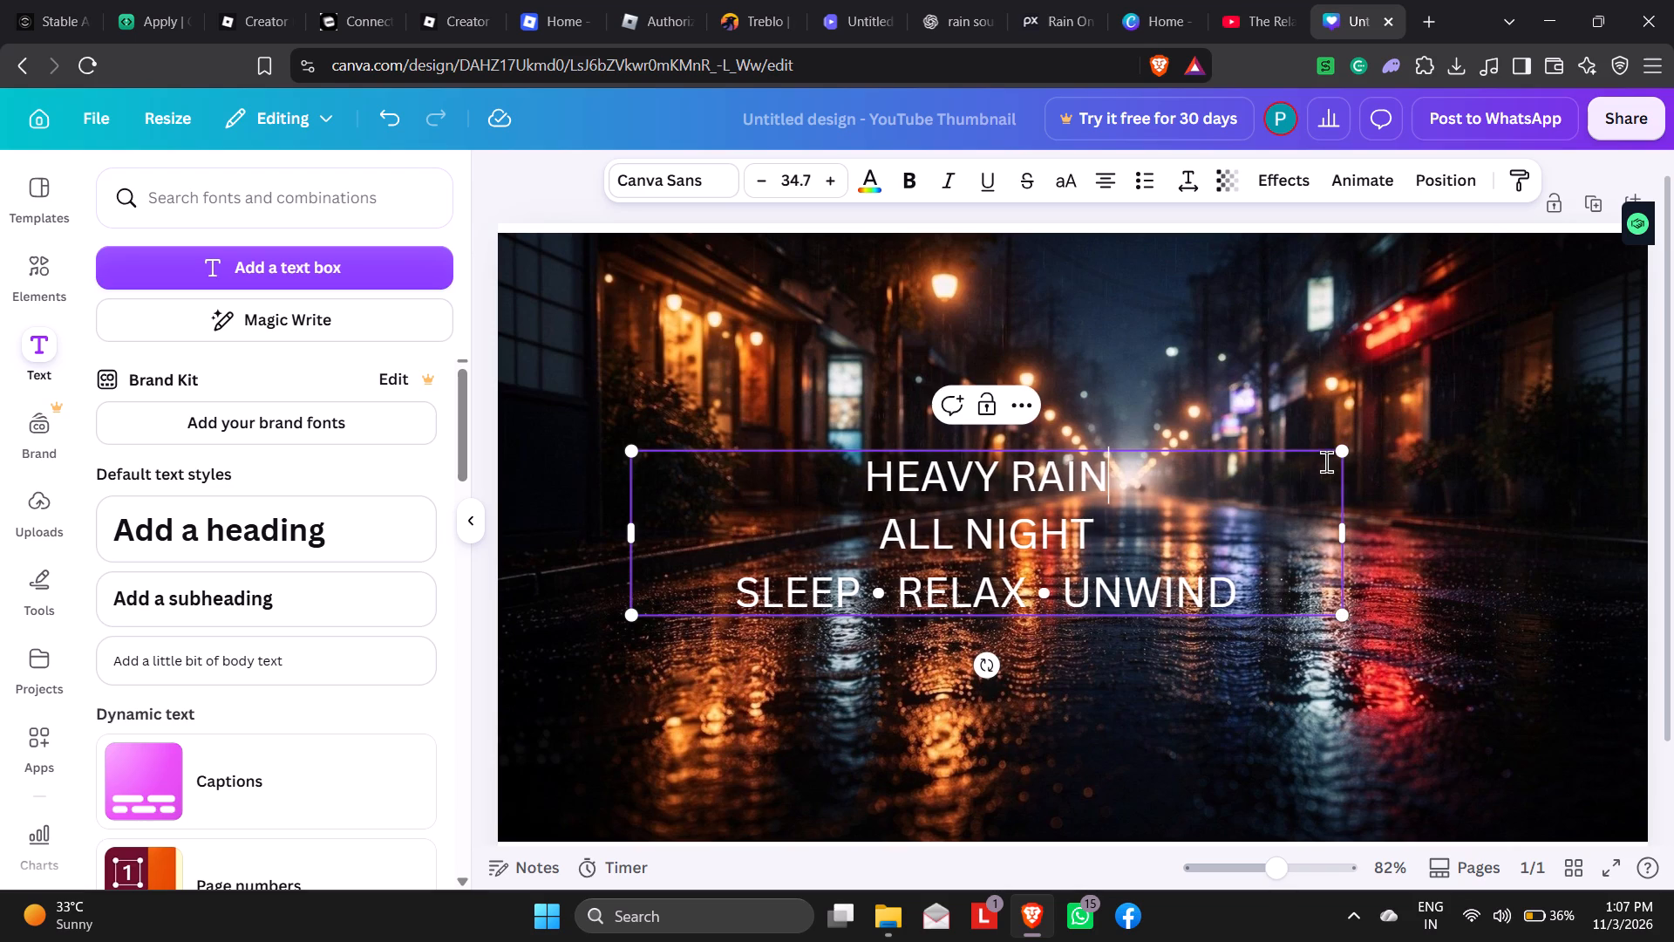
pyautogui.moveTo(1247, 506); pyautogui.dragTo(1264, 472)
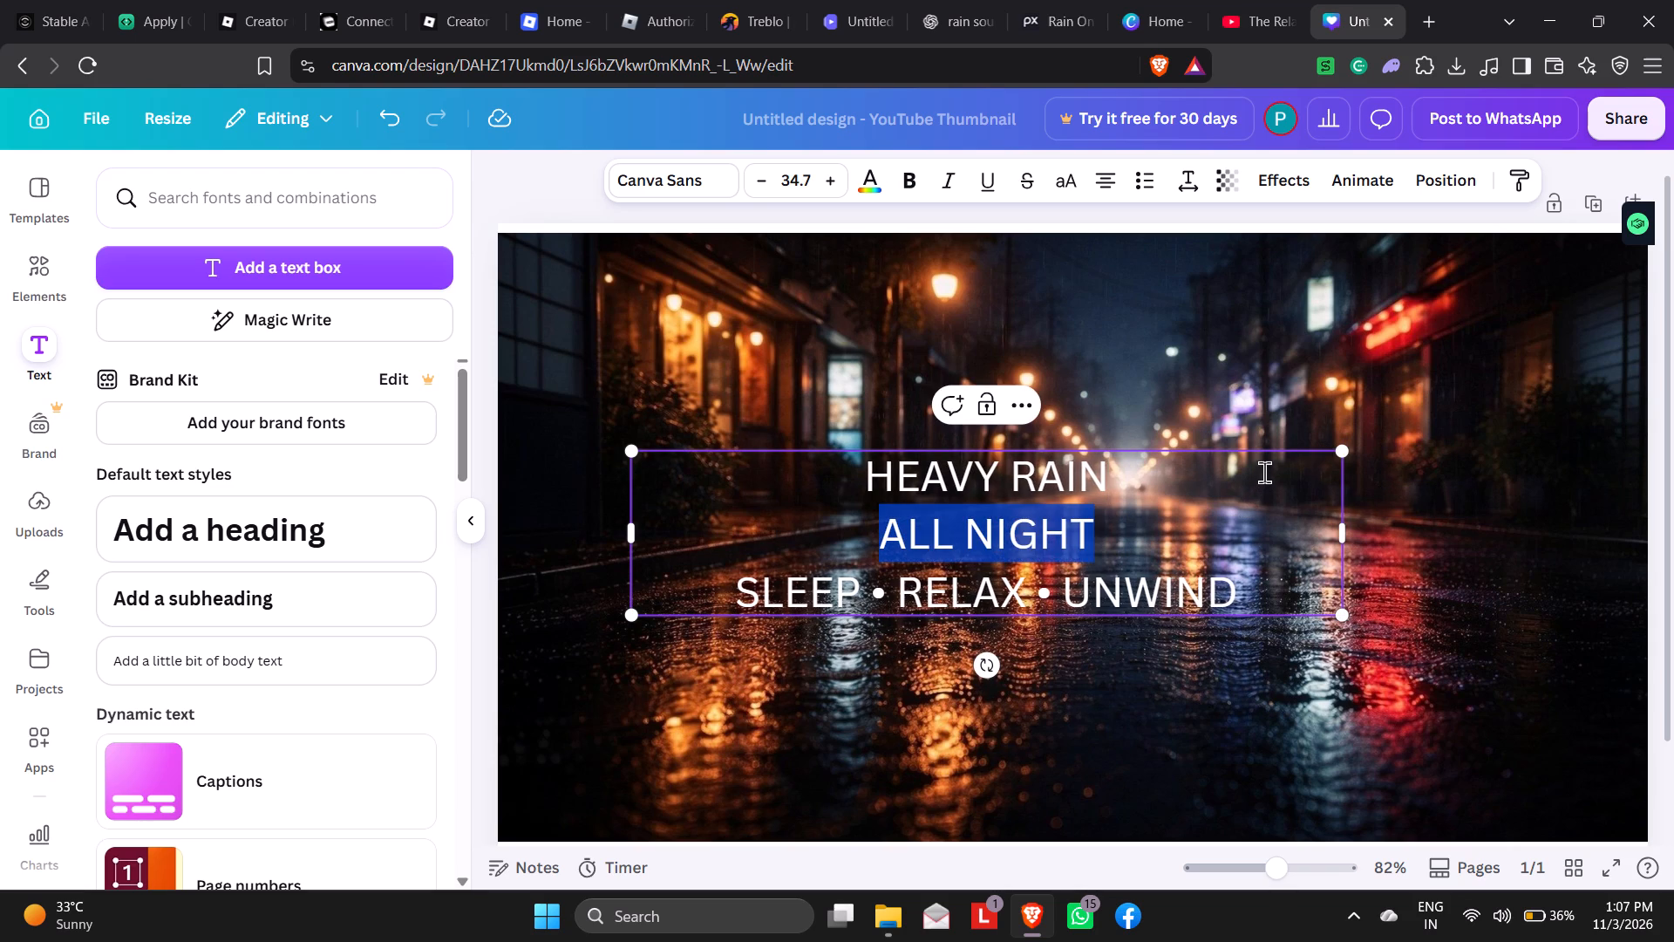
pyautogui.moveTo(1264, 472); pyautogui.dragTo(1257, 486)
pyautogui.click(1257, 486)
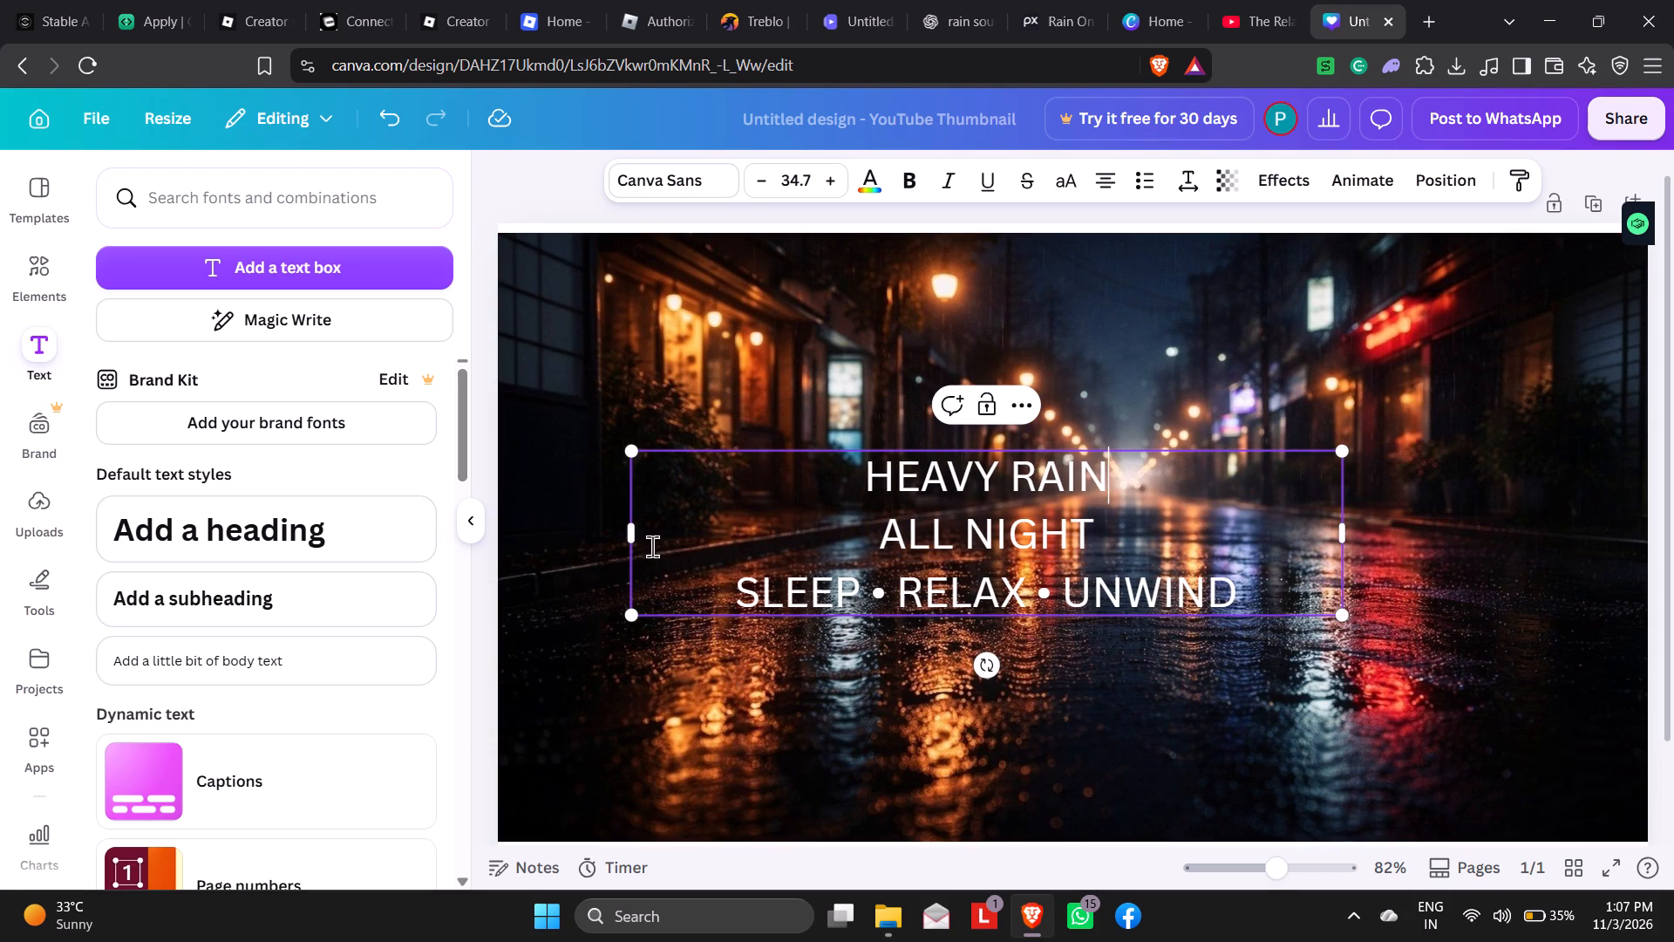
# Shift the street image slightly down and left on the page, and nudge the three-line text block up and right.
pyautogui.moveTo(1181, 678); pyautogui.dragTo(1209, 628)
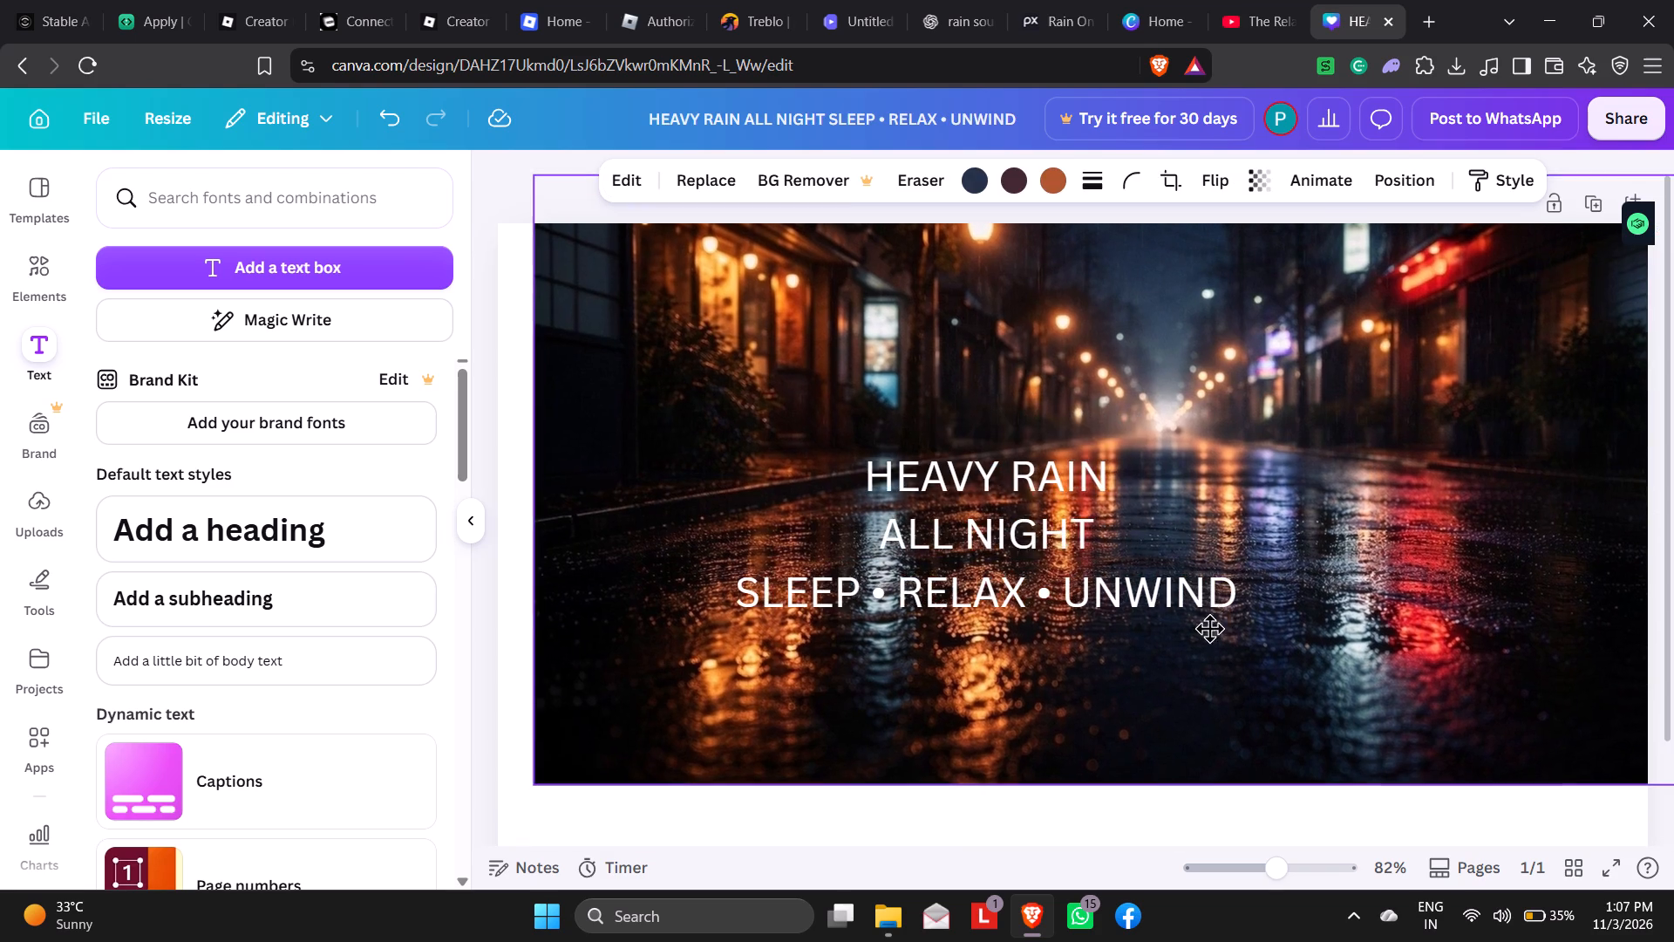
pyautogui.moveTo(1209, 628); pyautogui.dragTo(1160, 684)
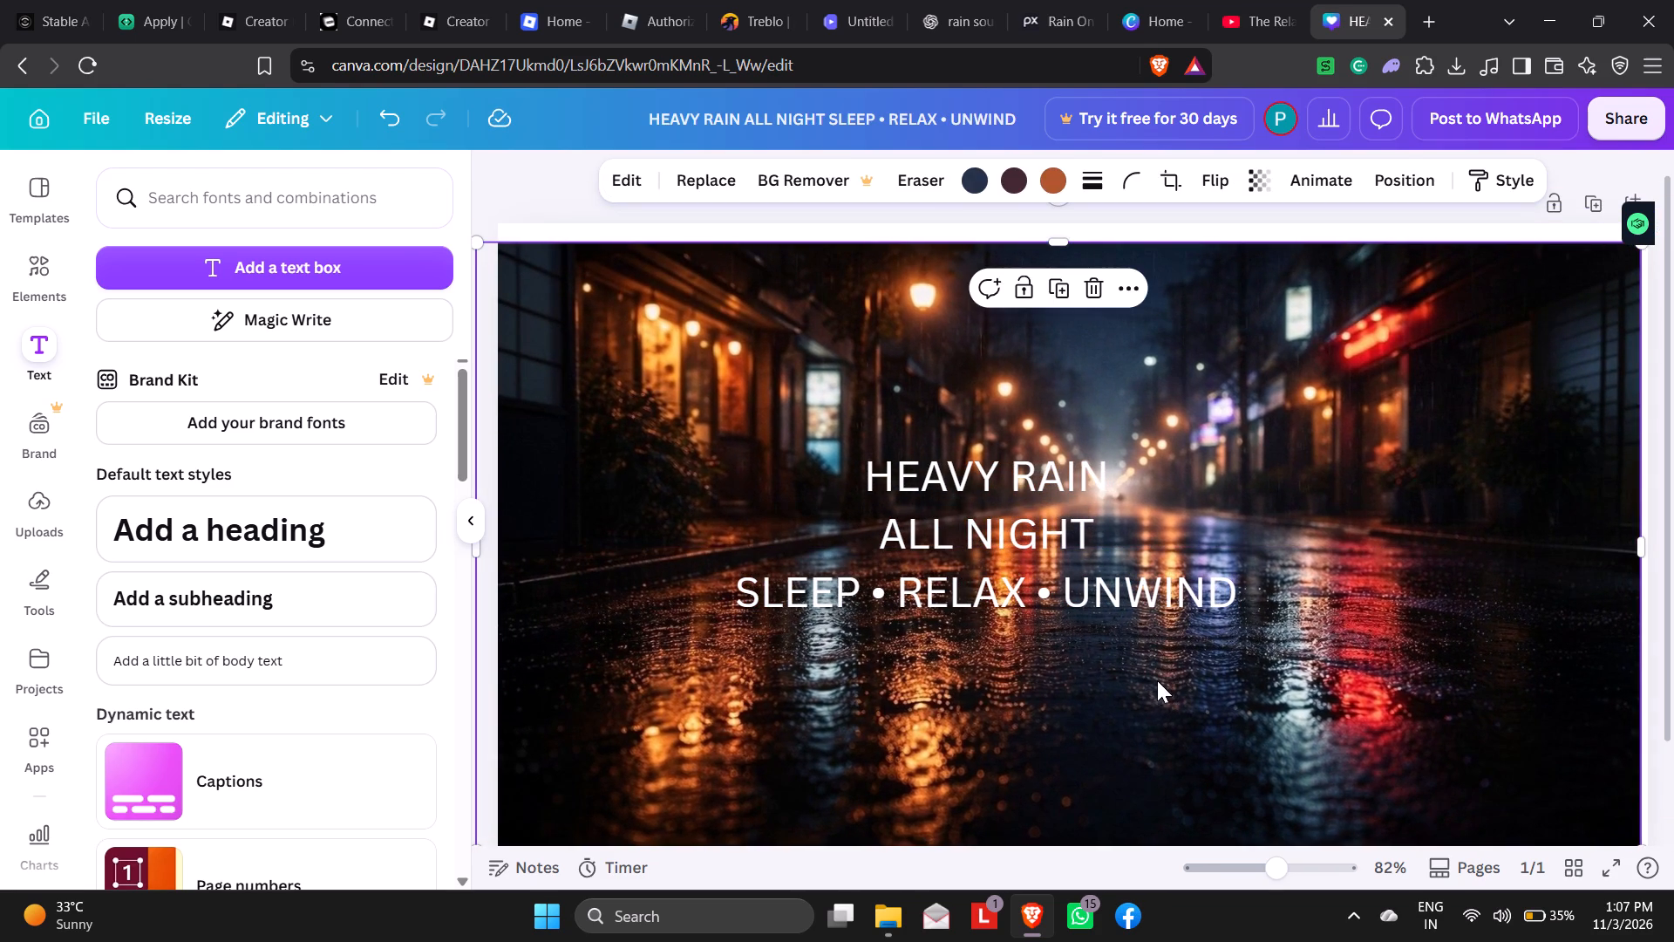
pyautogui.moveTo(1201, 518); pyautogui.dragTo(1235, 497)
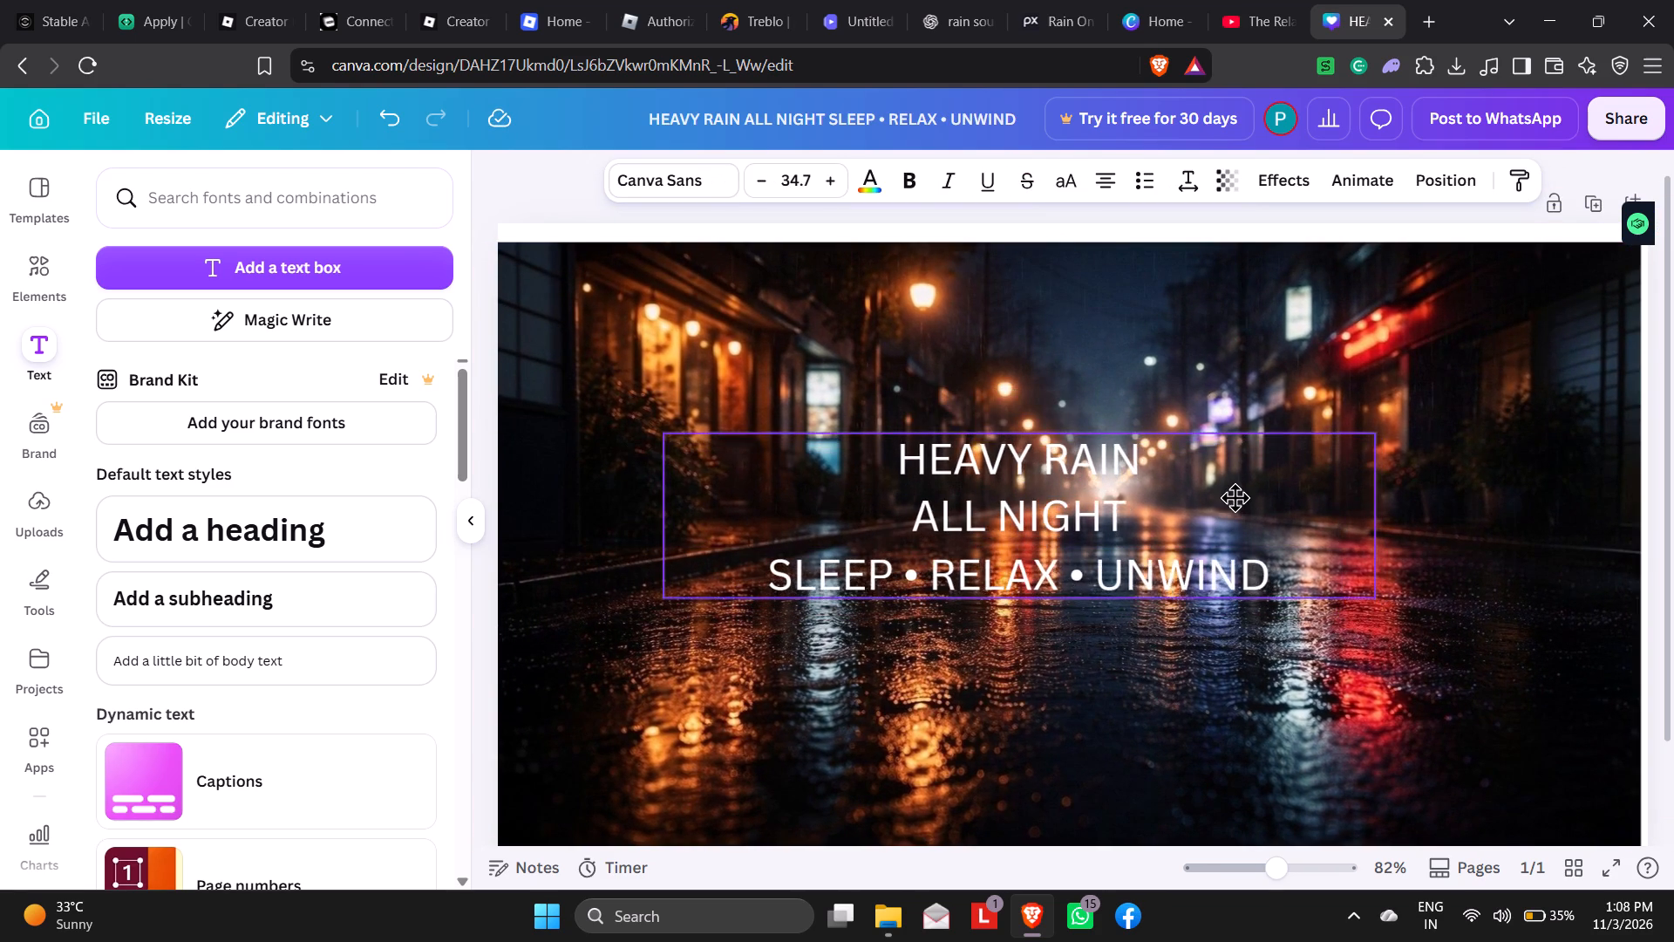
pyautogui.moveTo(1235, 497); pyautogui.dragTo(1234, 509)
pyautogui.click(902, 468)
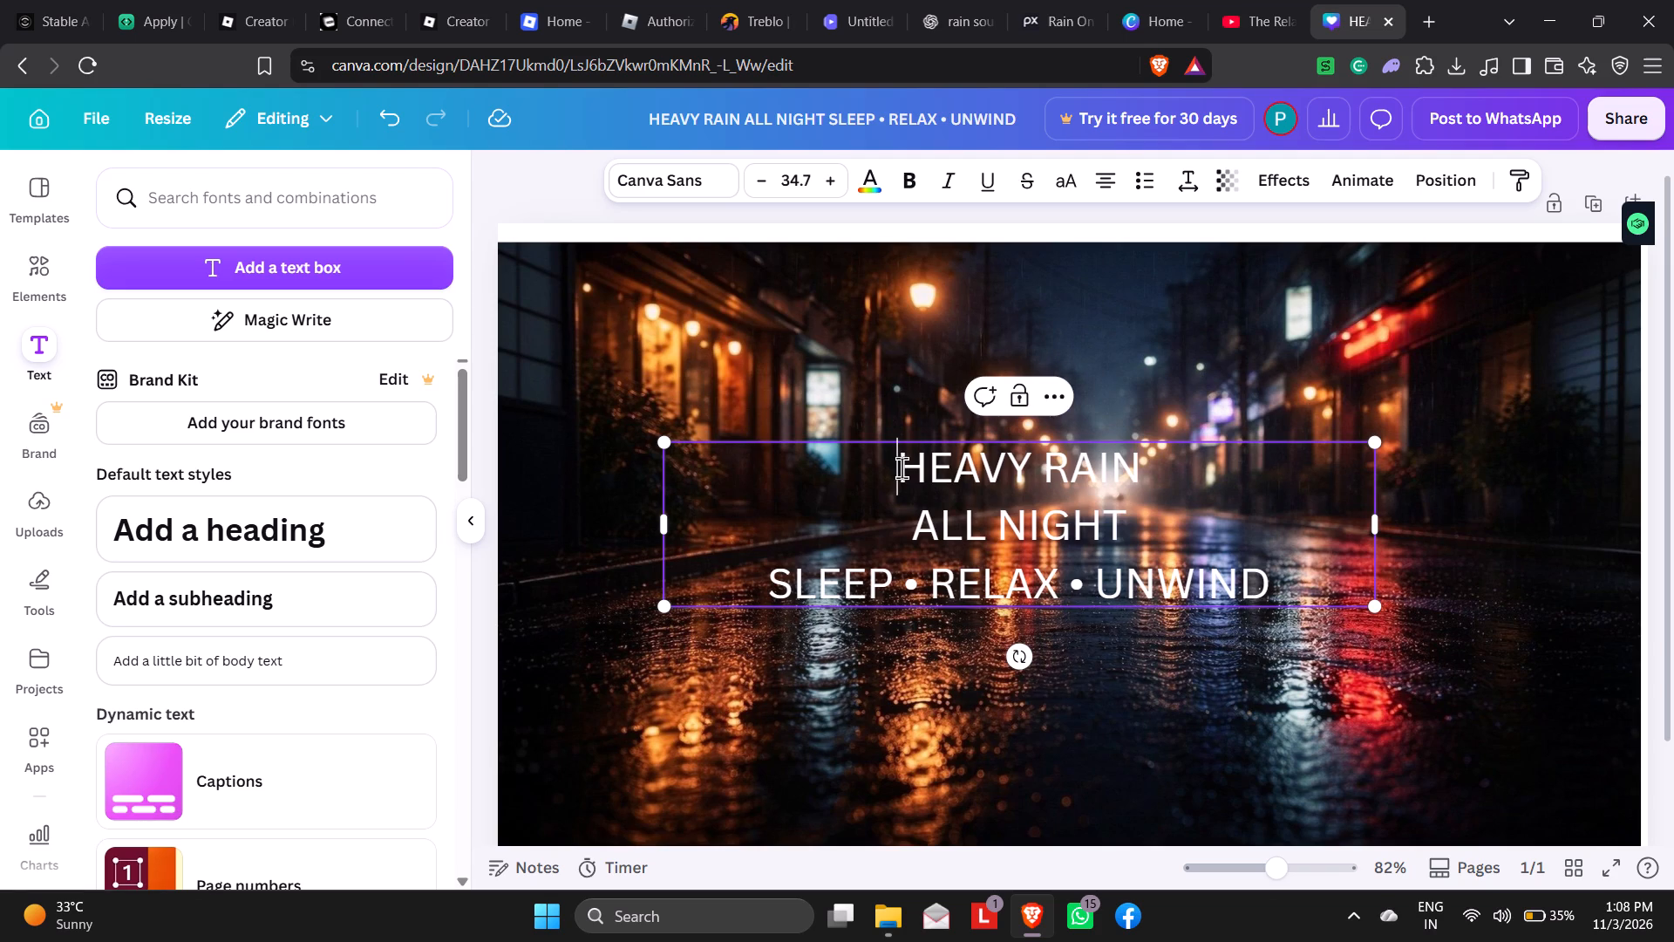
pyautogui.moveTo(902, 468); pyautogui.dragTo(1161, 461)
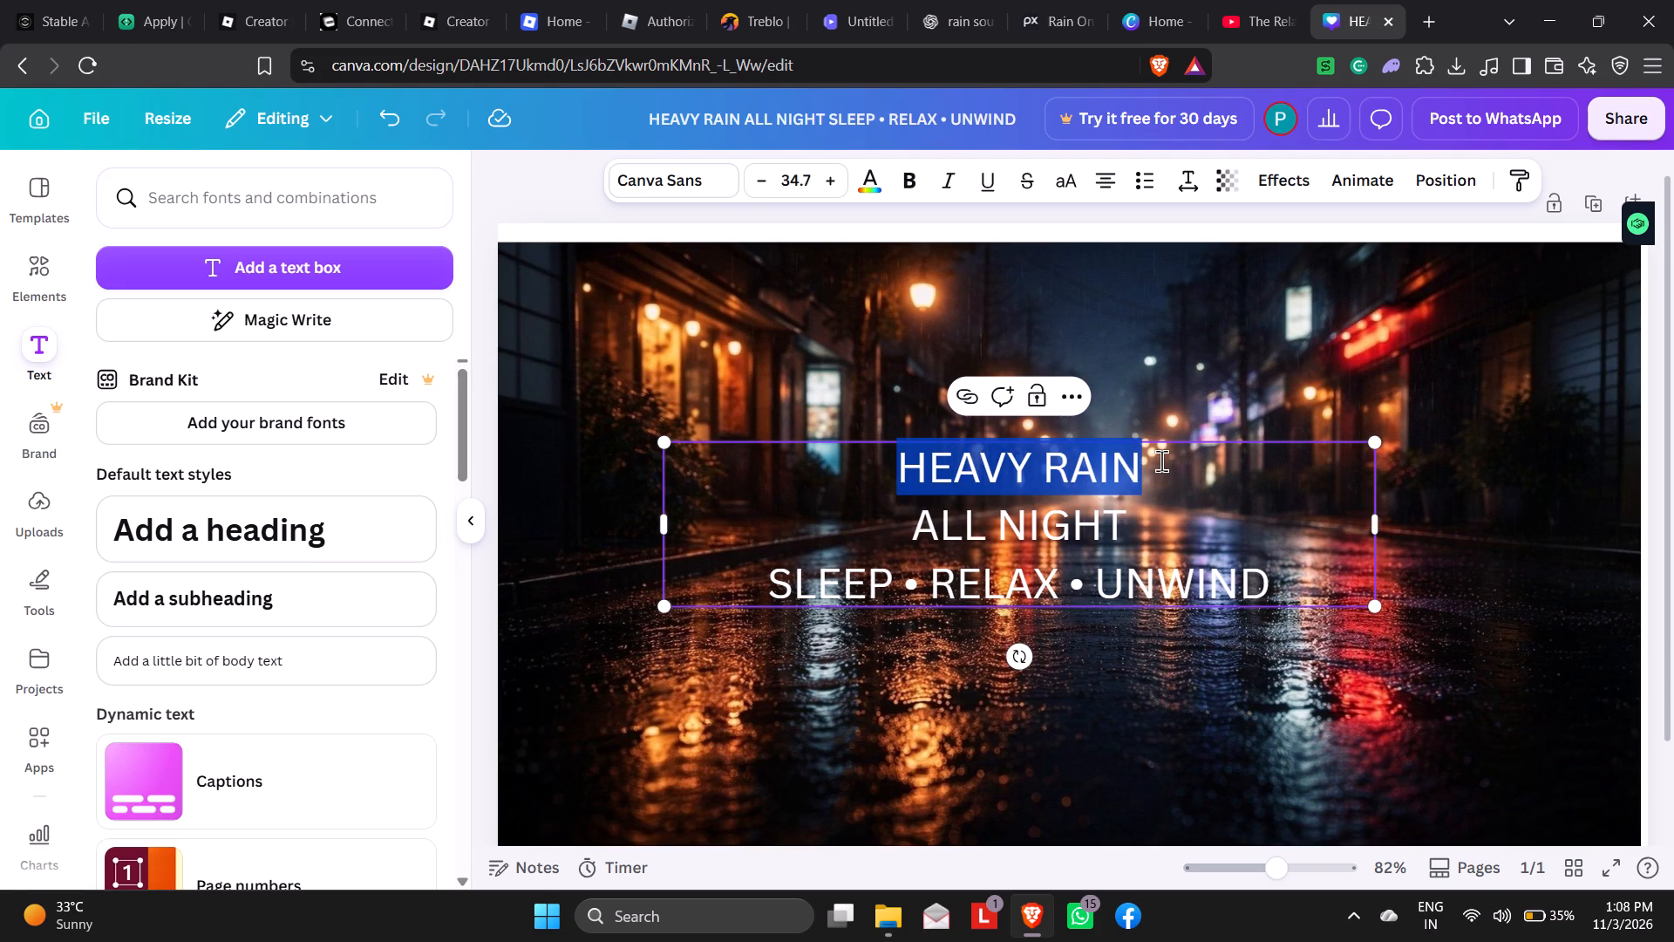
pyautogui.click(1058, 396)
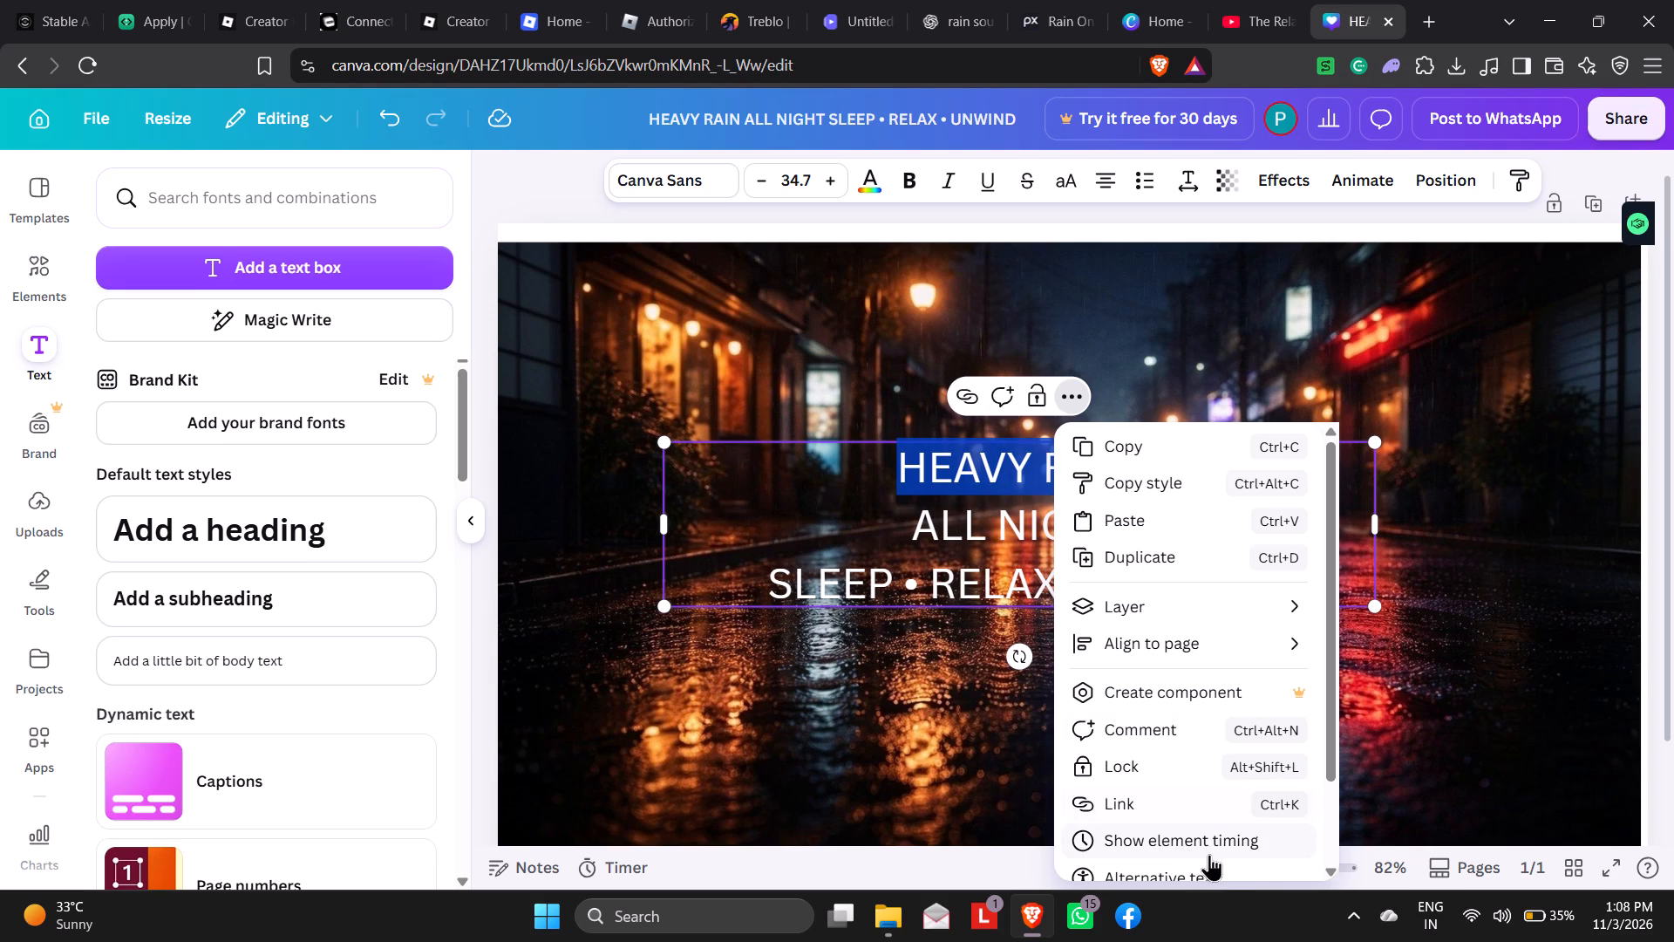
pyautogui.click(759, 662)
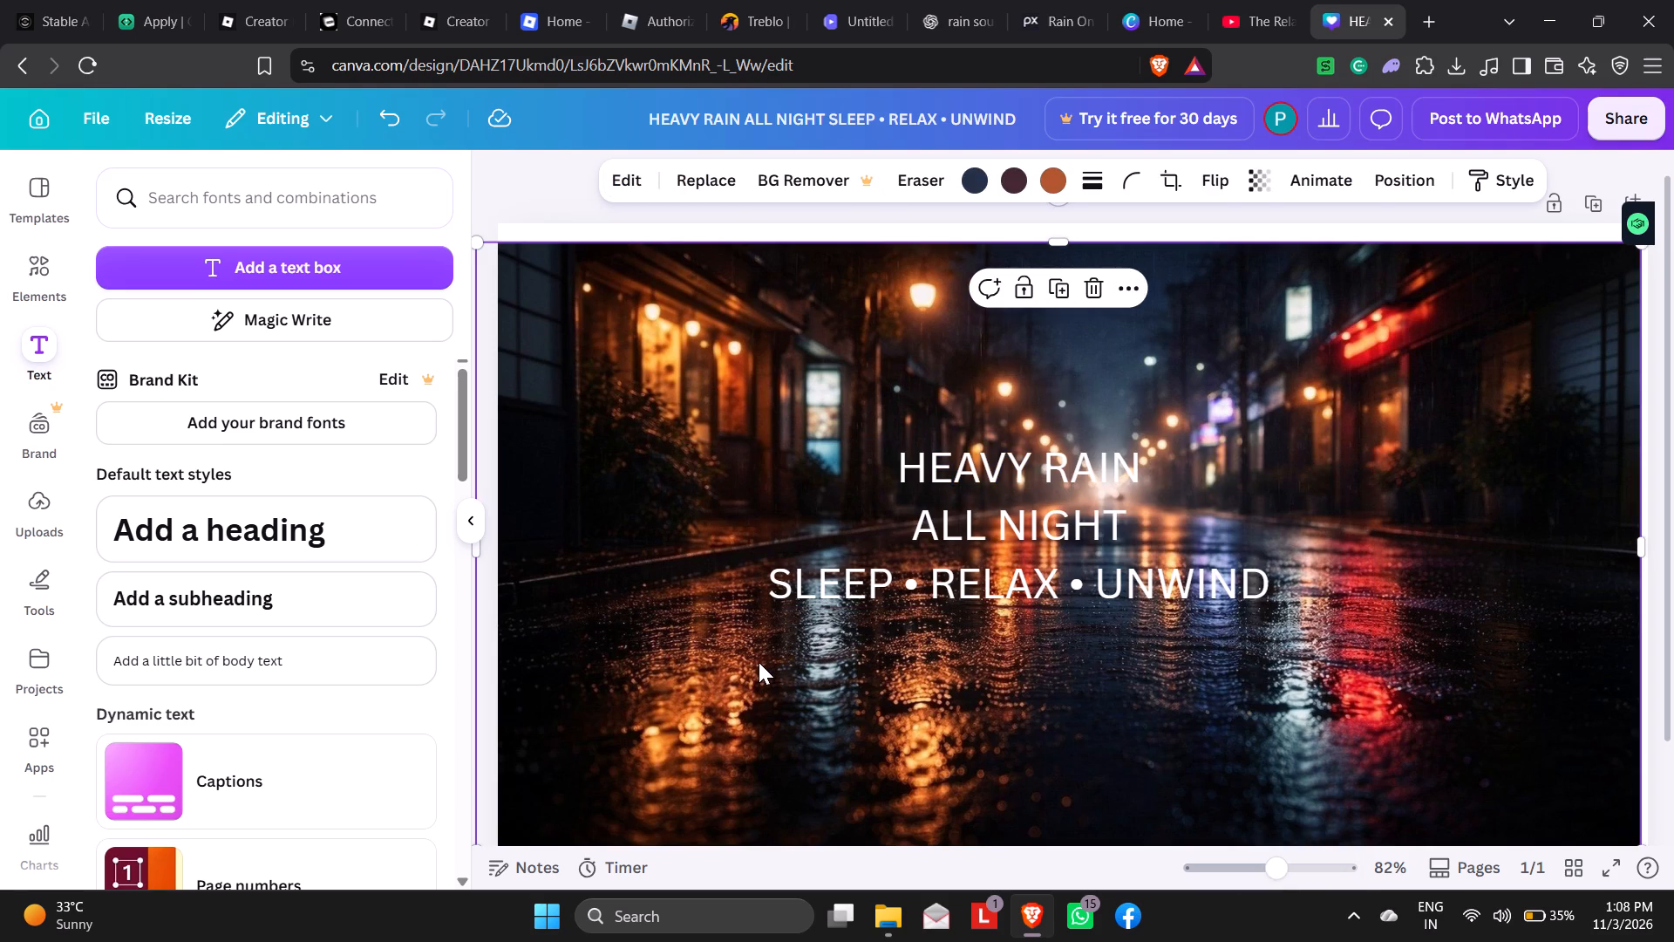
# Move the three-line text block further right so it is centred on the street image.
pyautogui.moveTo(1097, 550); pyautogui.dragTo(1140, 532)
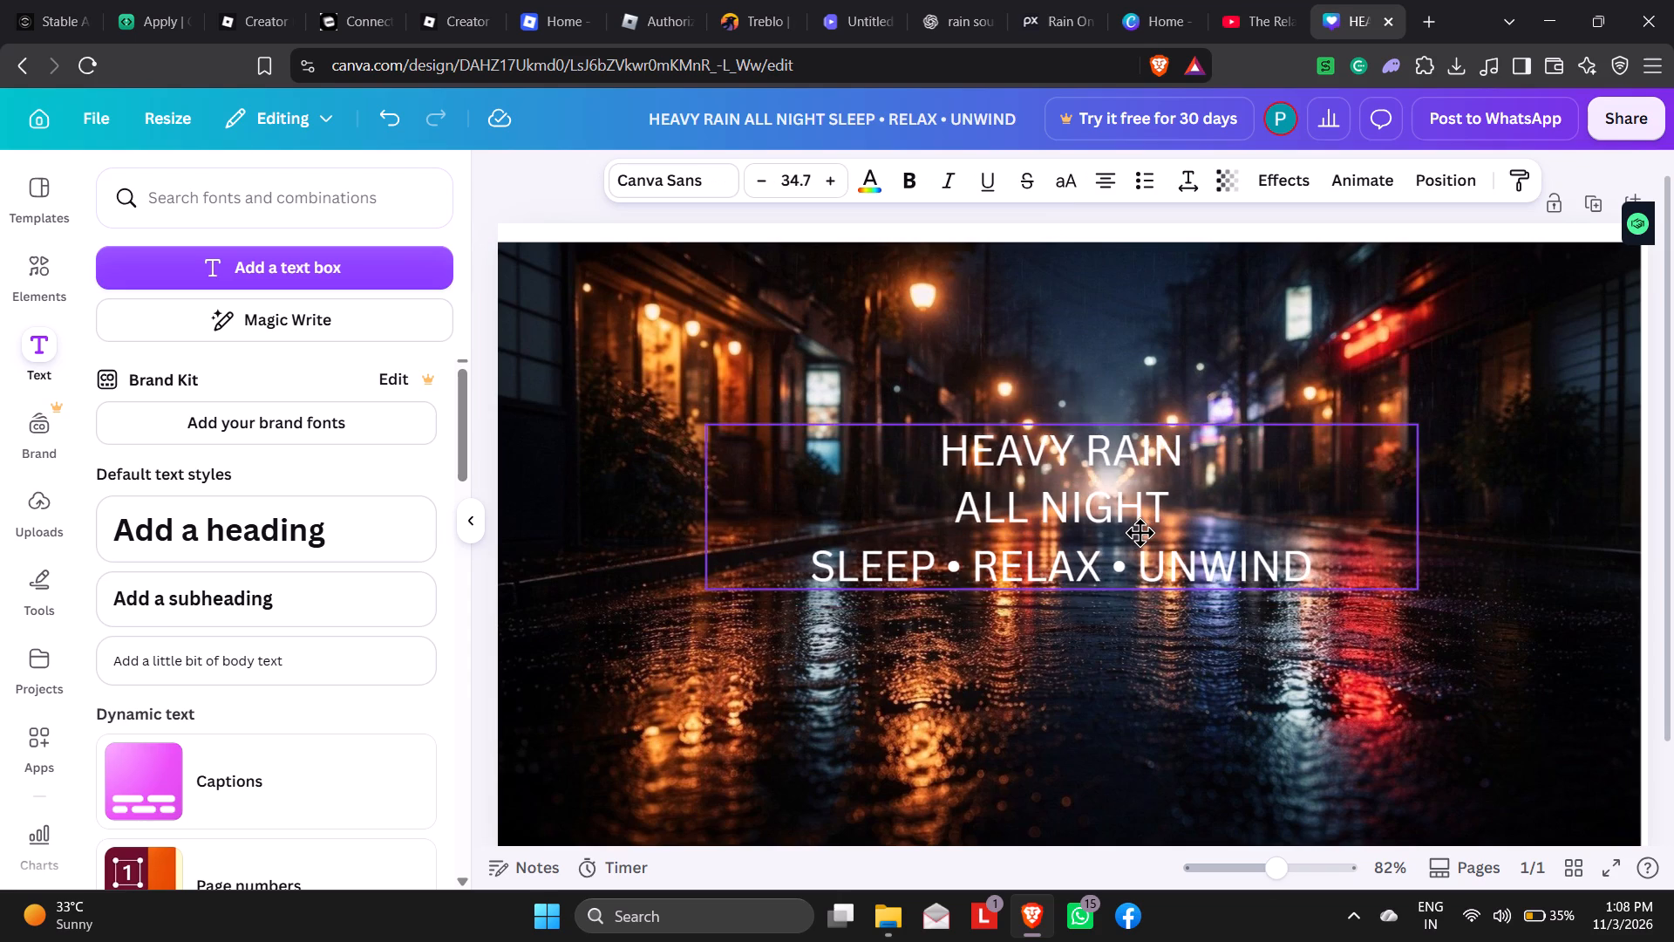
pyautogui.moveTo(1140, 532); pyautogui.dragTo(1143, 553)
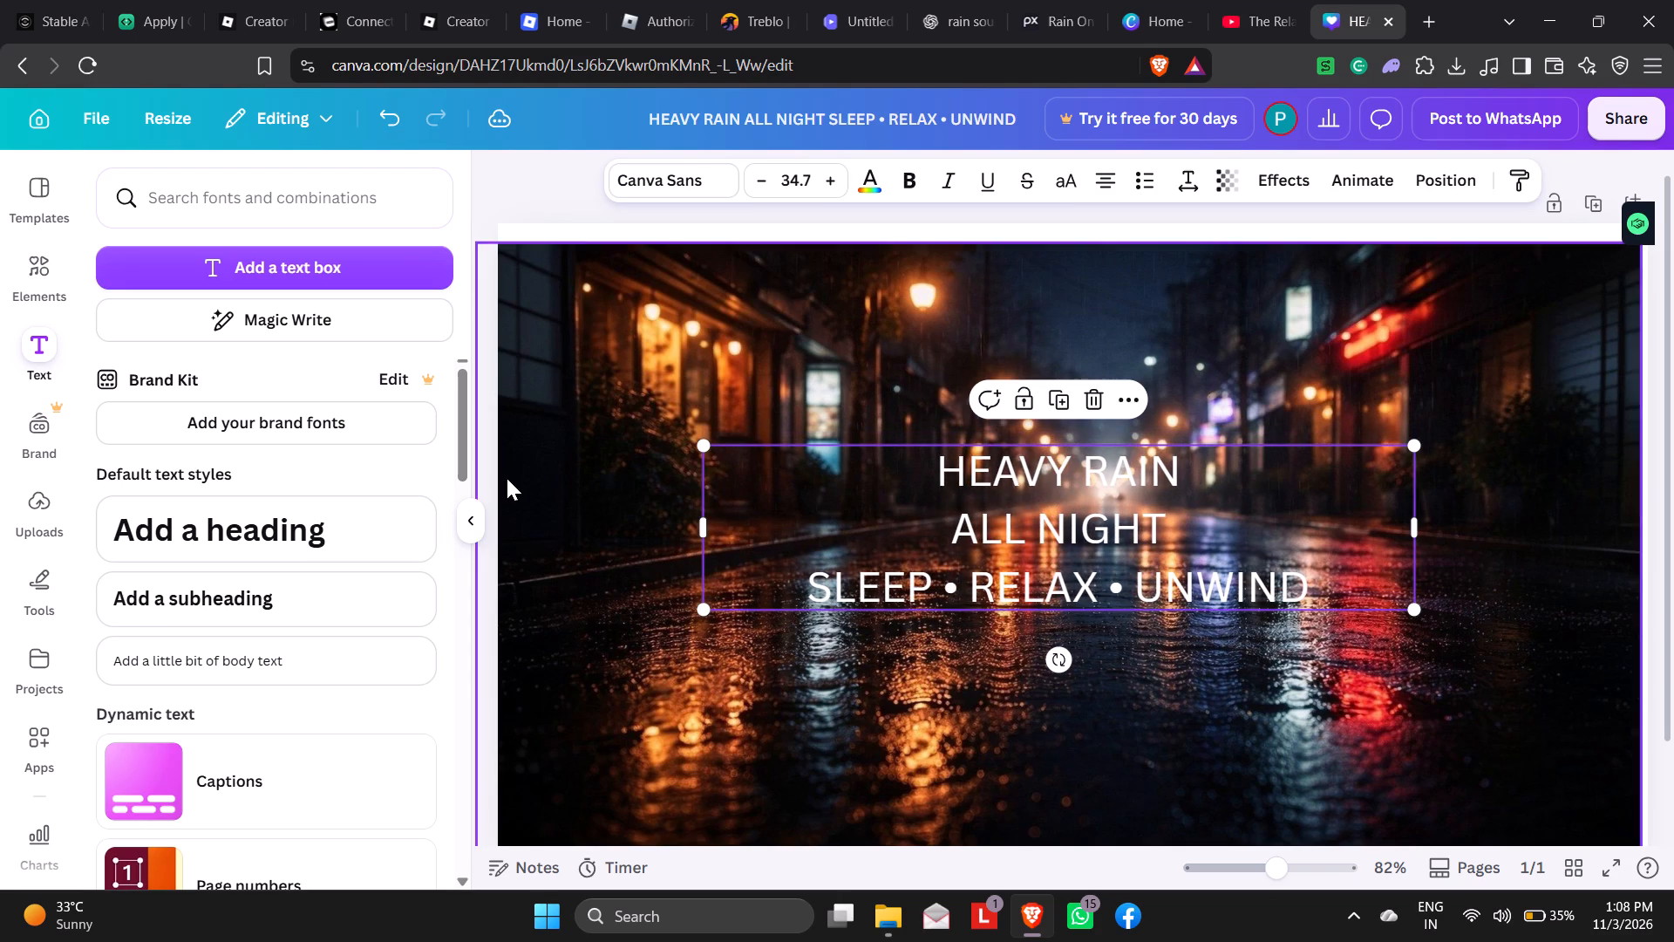
pyautogui.scroll(-1, 293, 621)
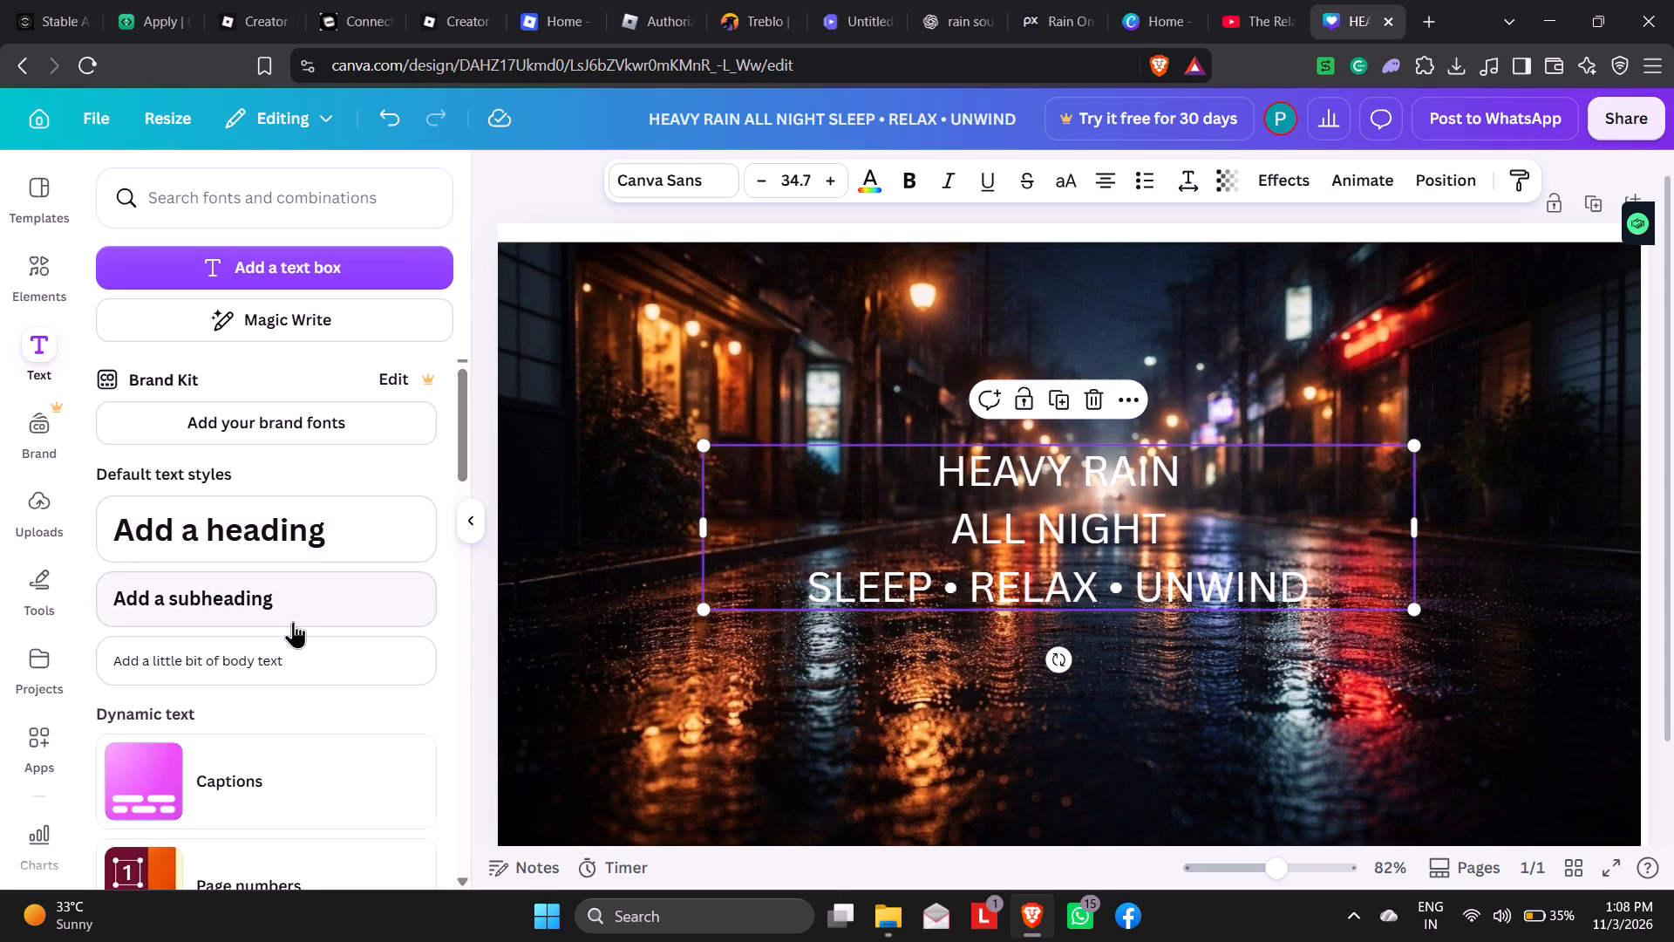
pyautogui.scroll(-4, 293, 621)
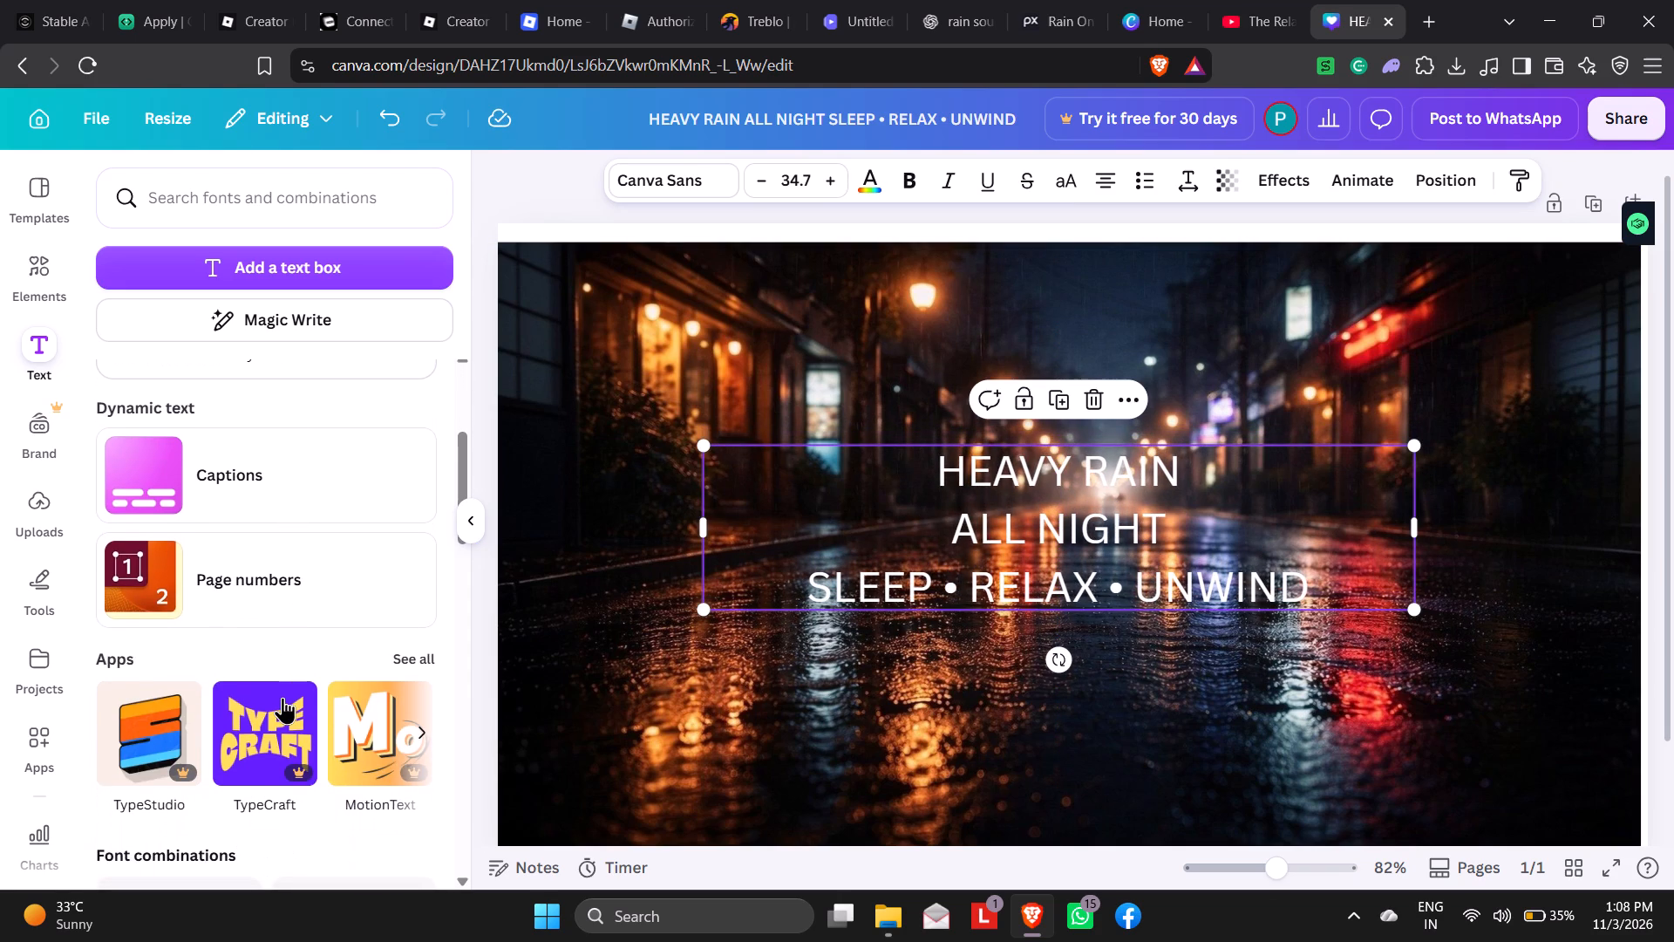
pyautogui.scroll(-2, 282, 697)
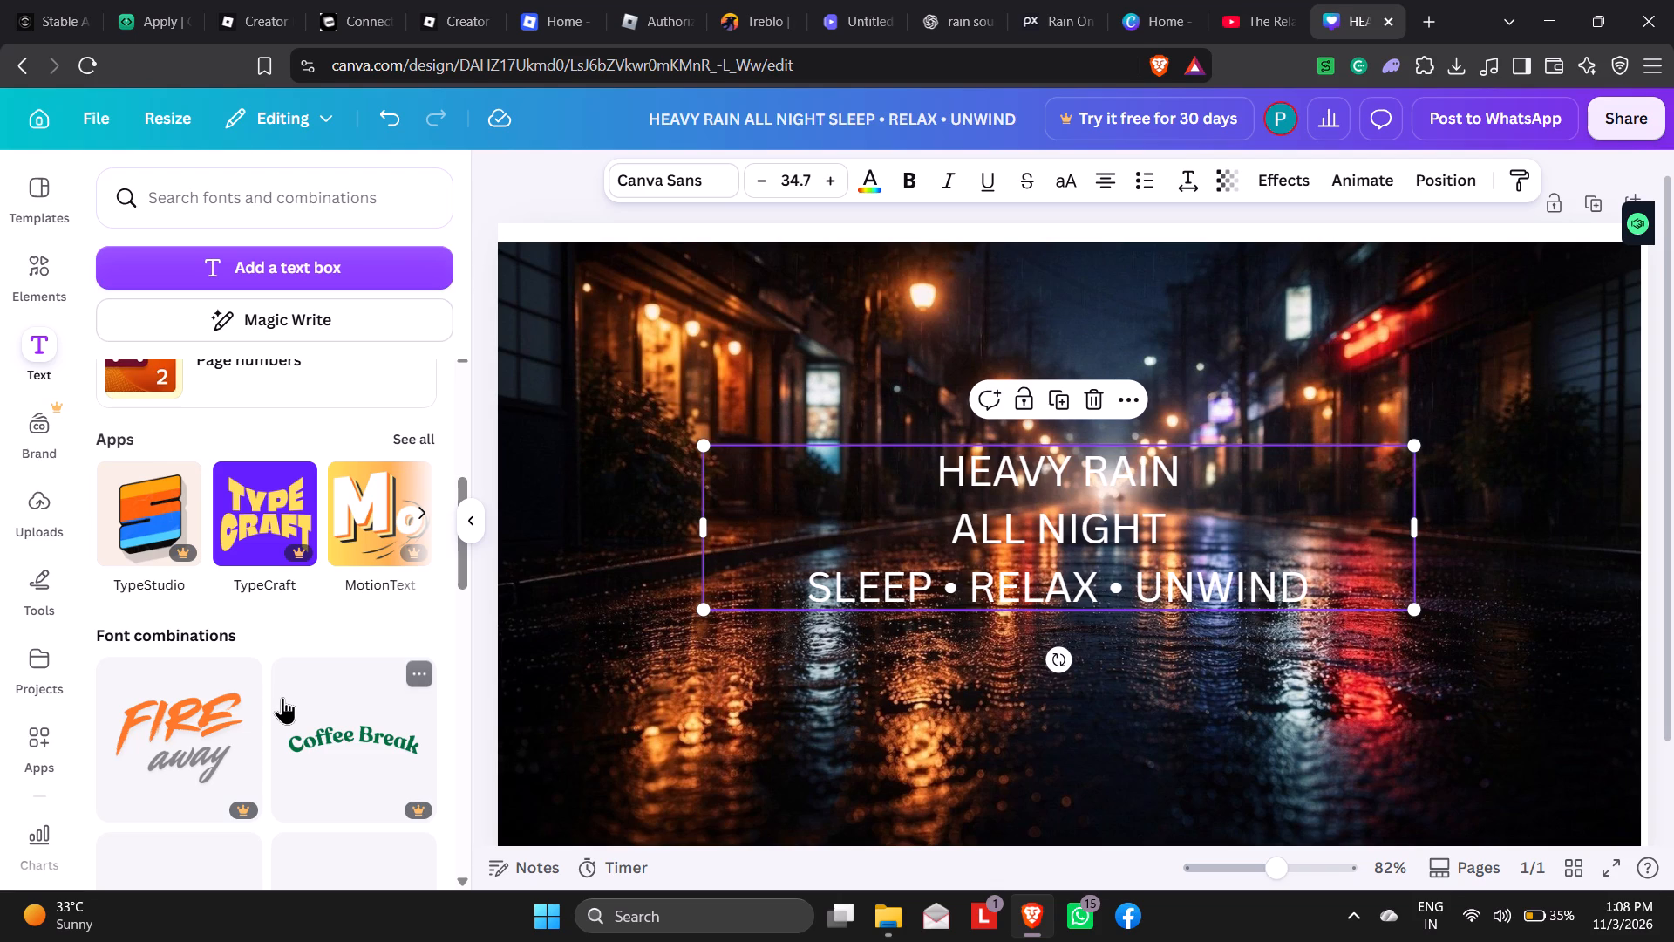
pyautogui.scroll(-4, 282, 697)
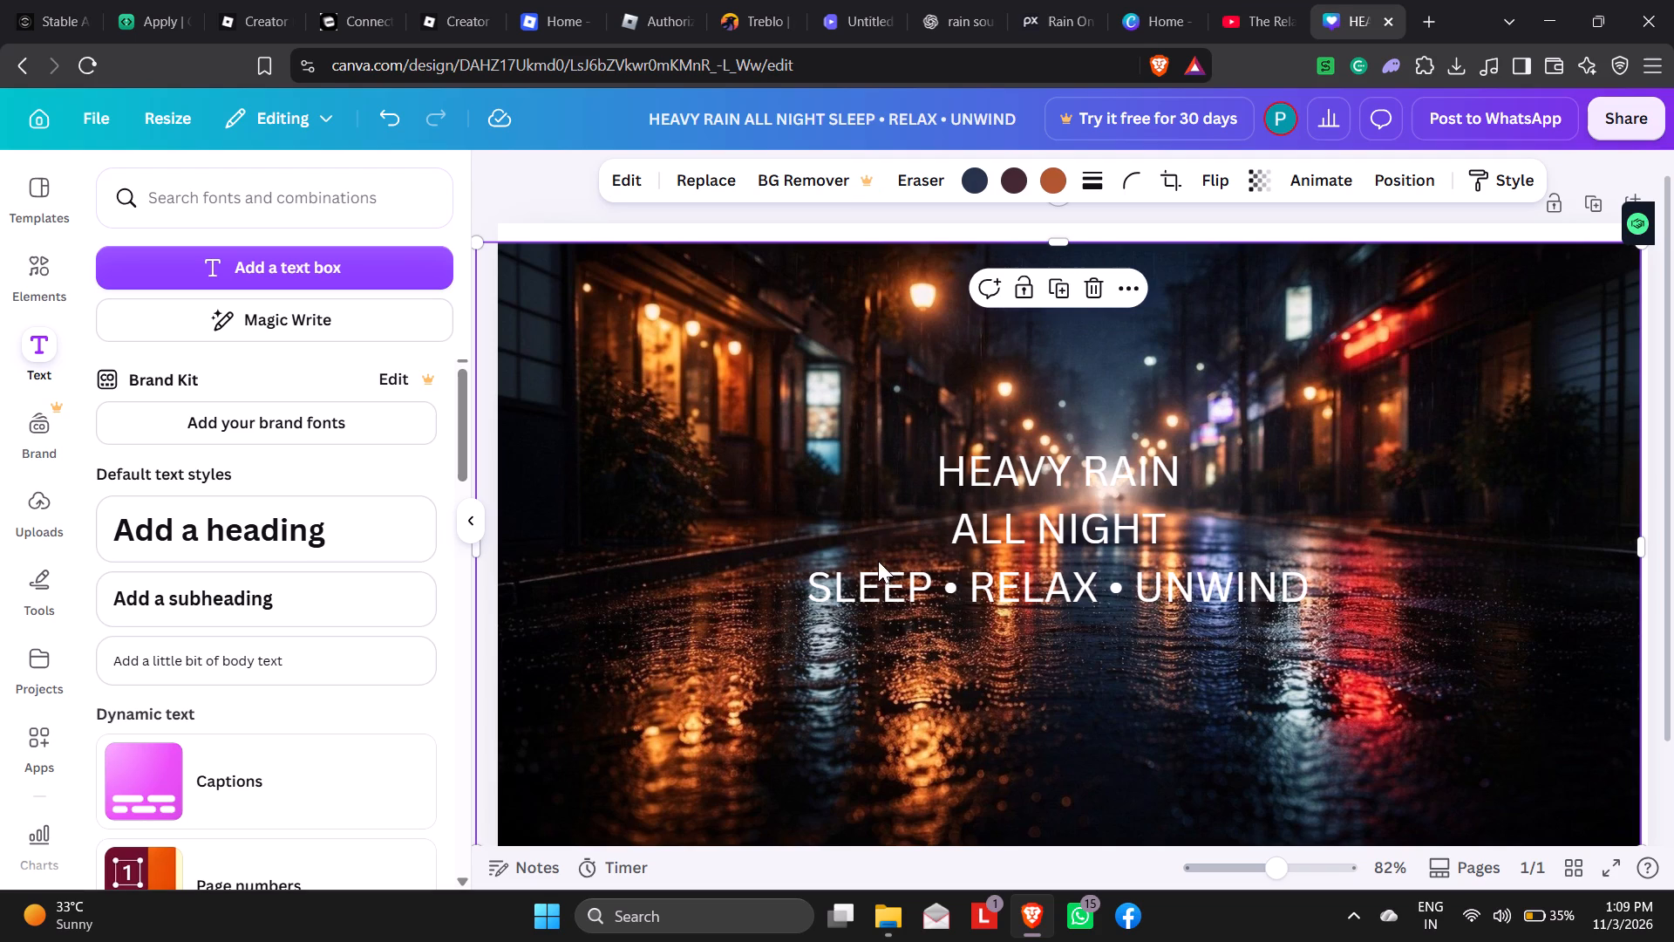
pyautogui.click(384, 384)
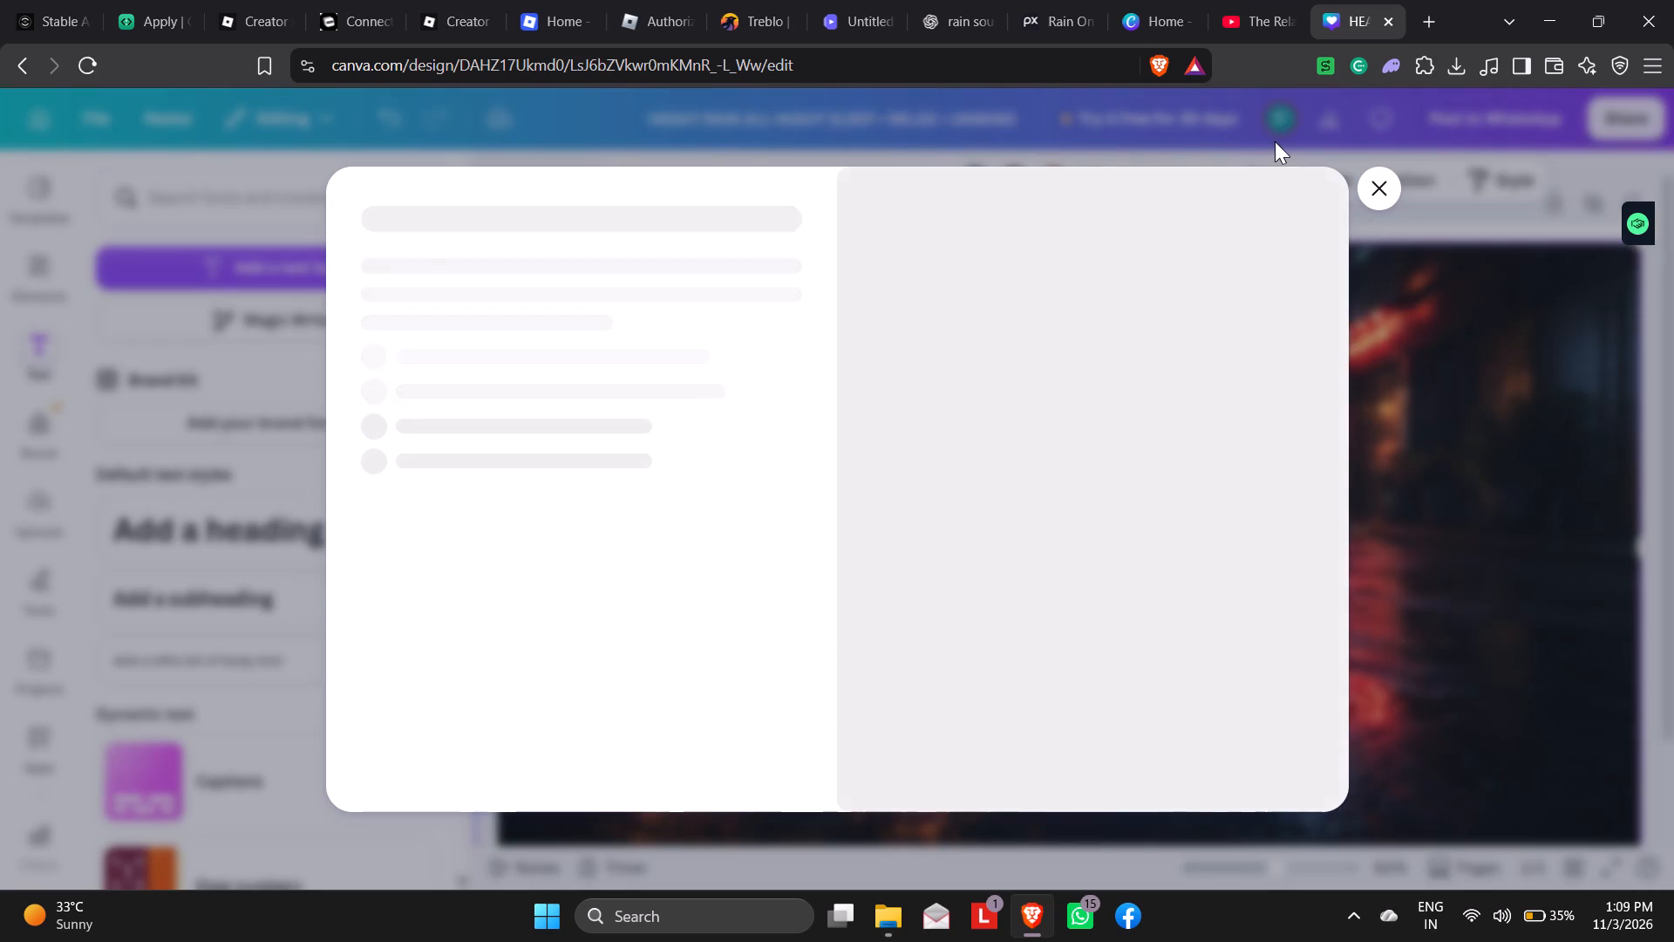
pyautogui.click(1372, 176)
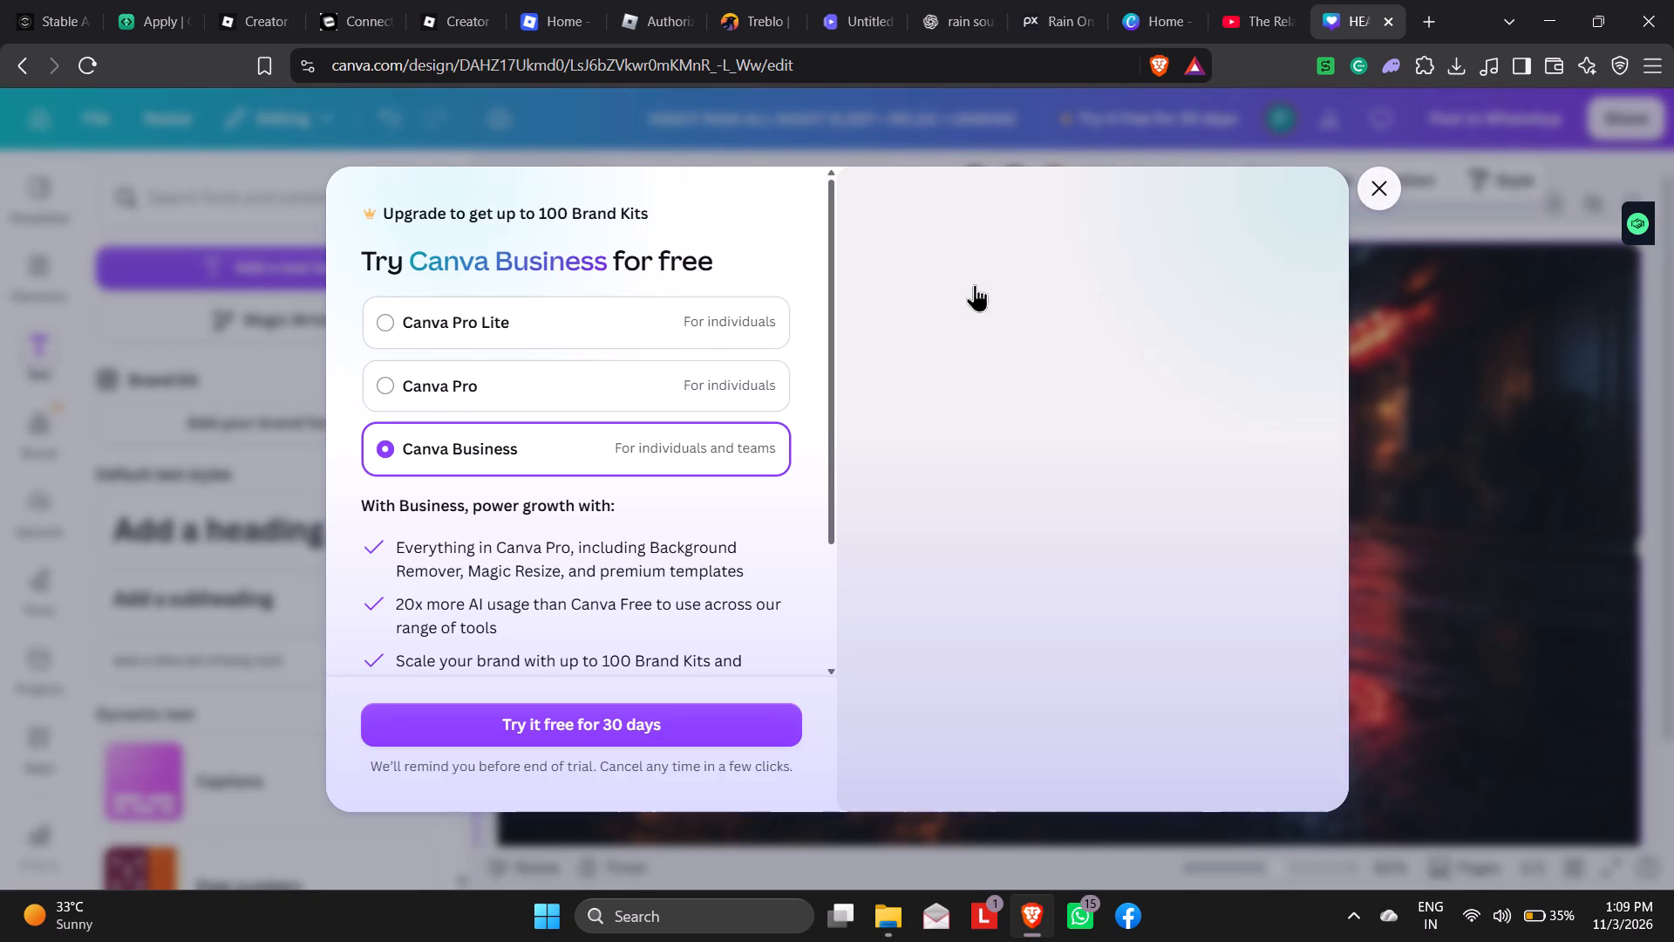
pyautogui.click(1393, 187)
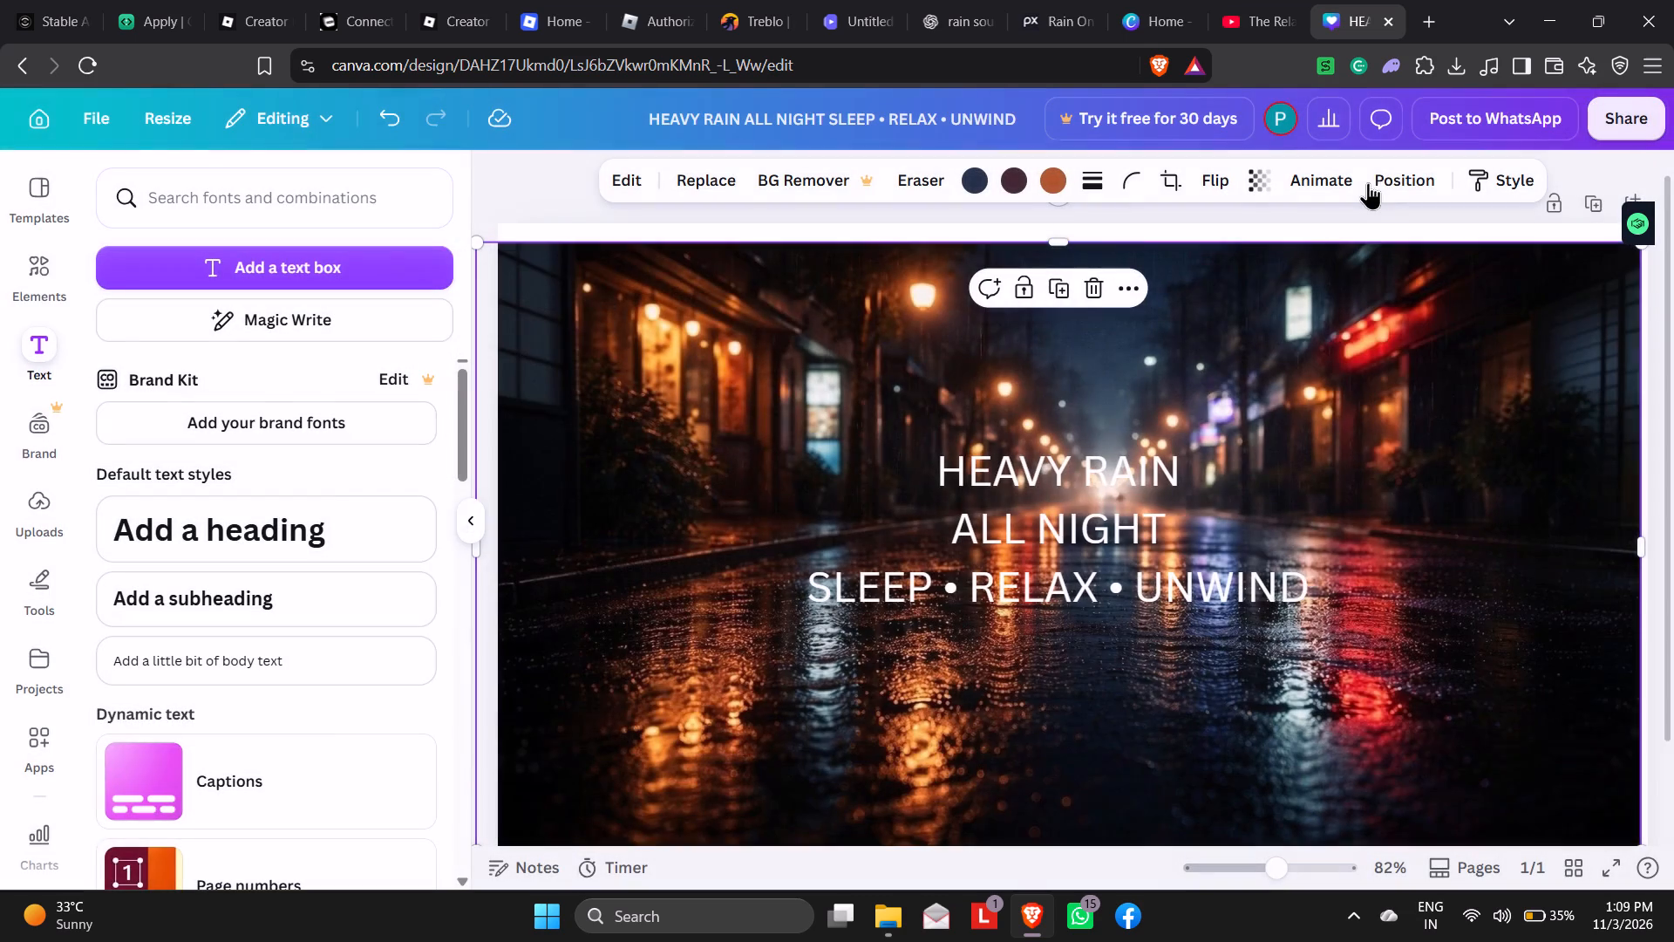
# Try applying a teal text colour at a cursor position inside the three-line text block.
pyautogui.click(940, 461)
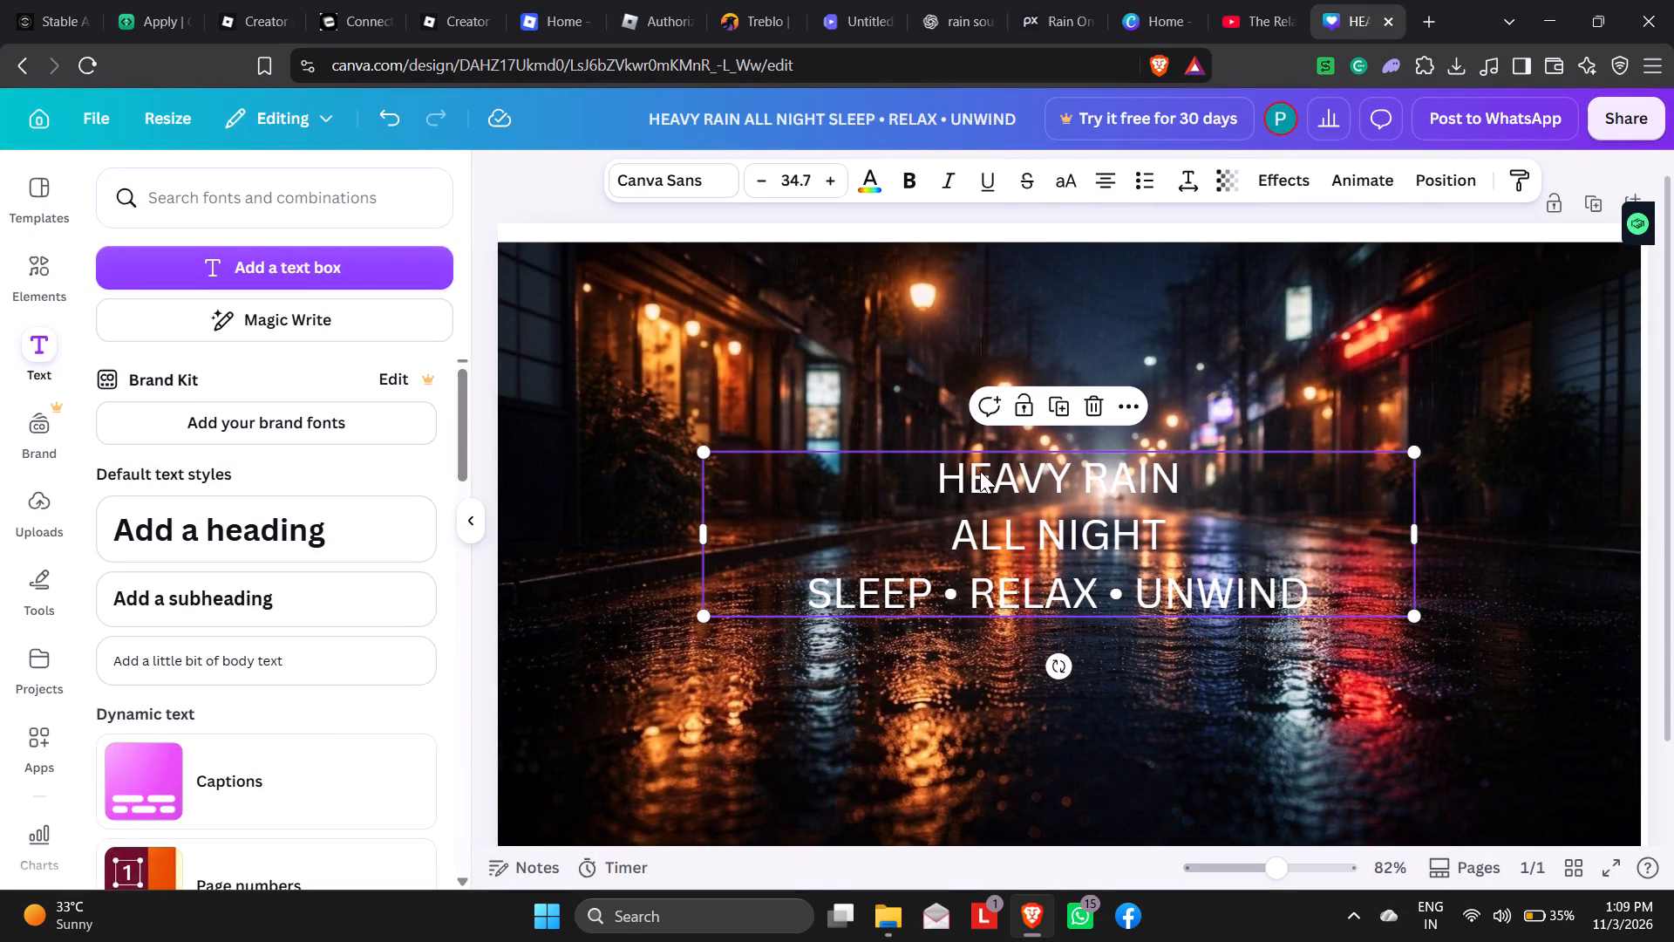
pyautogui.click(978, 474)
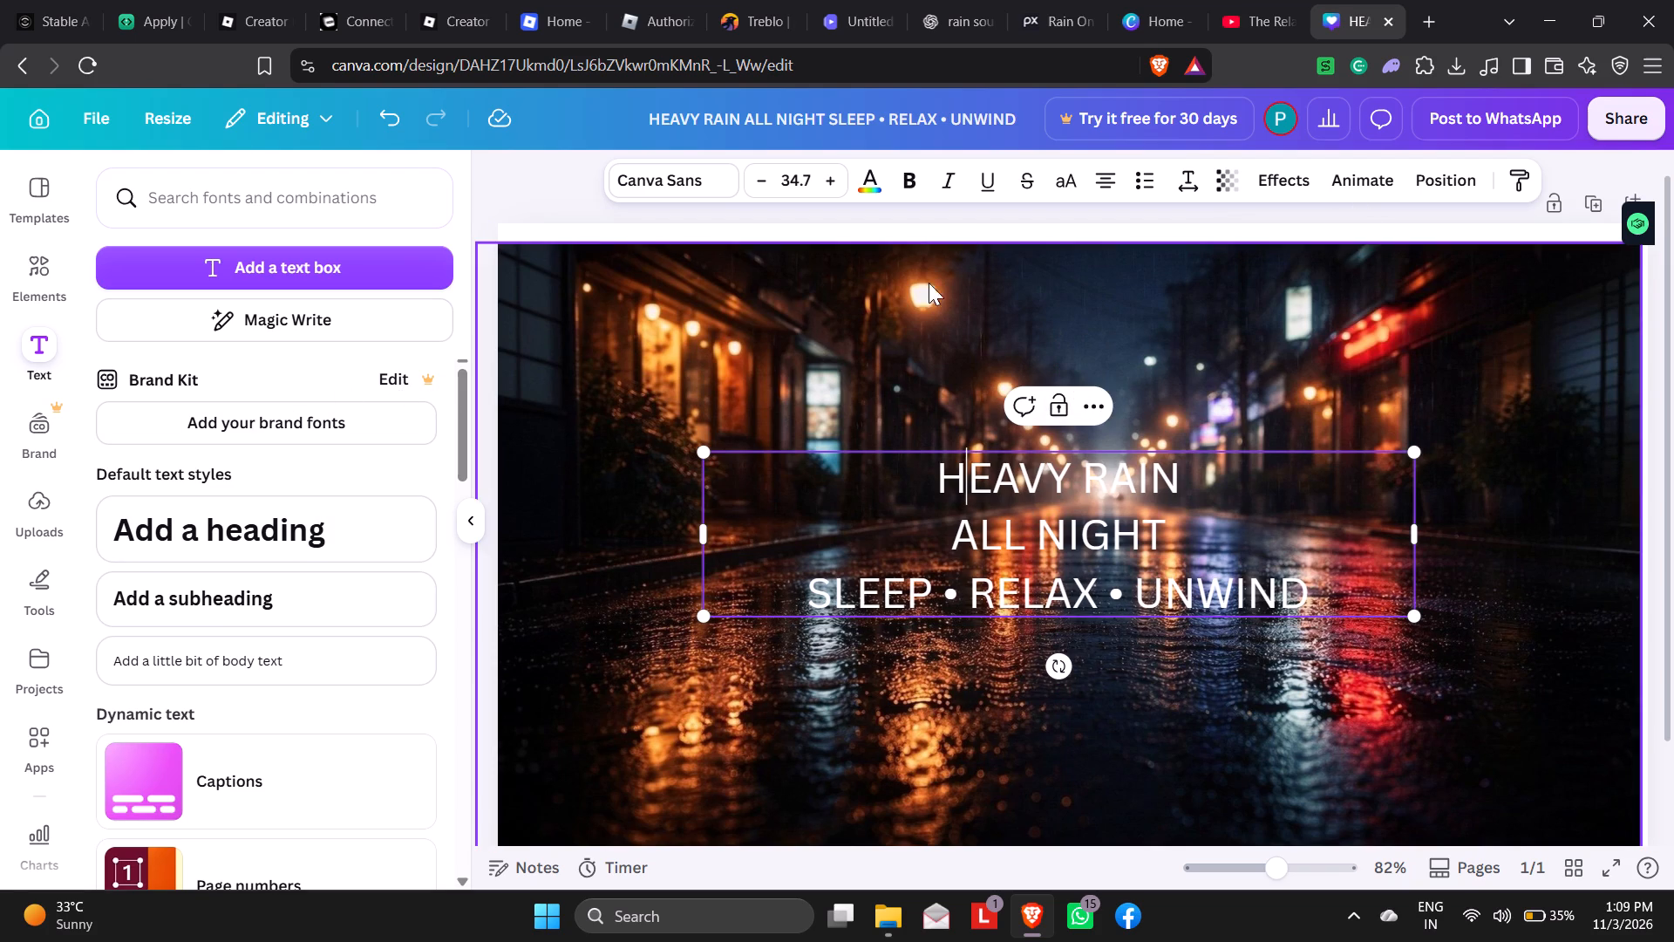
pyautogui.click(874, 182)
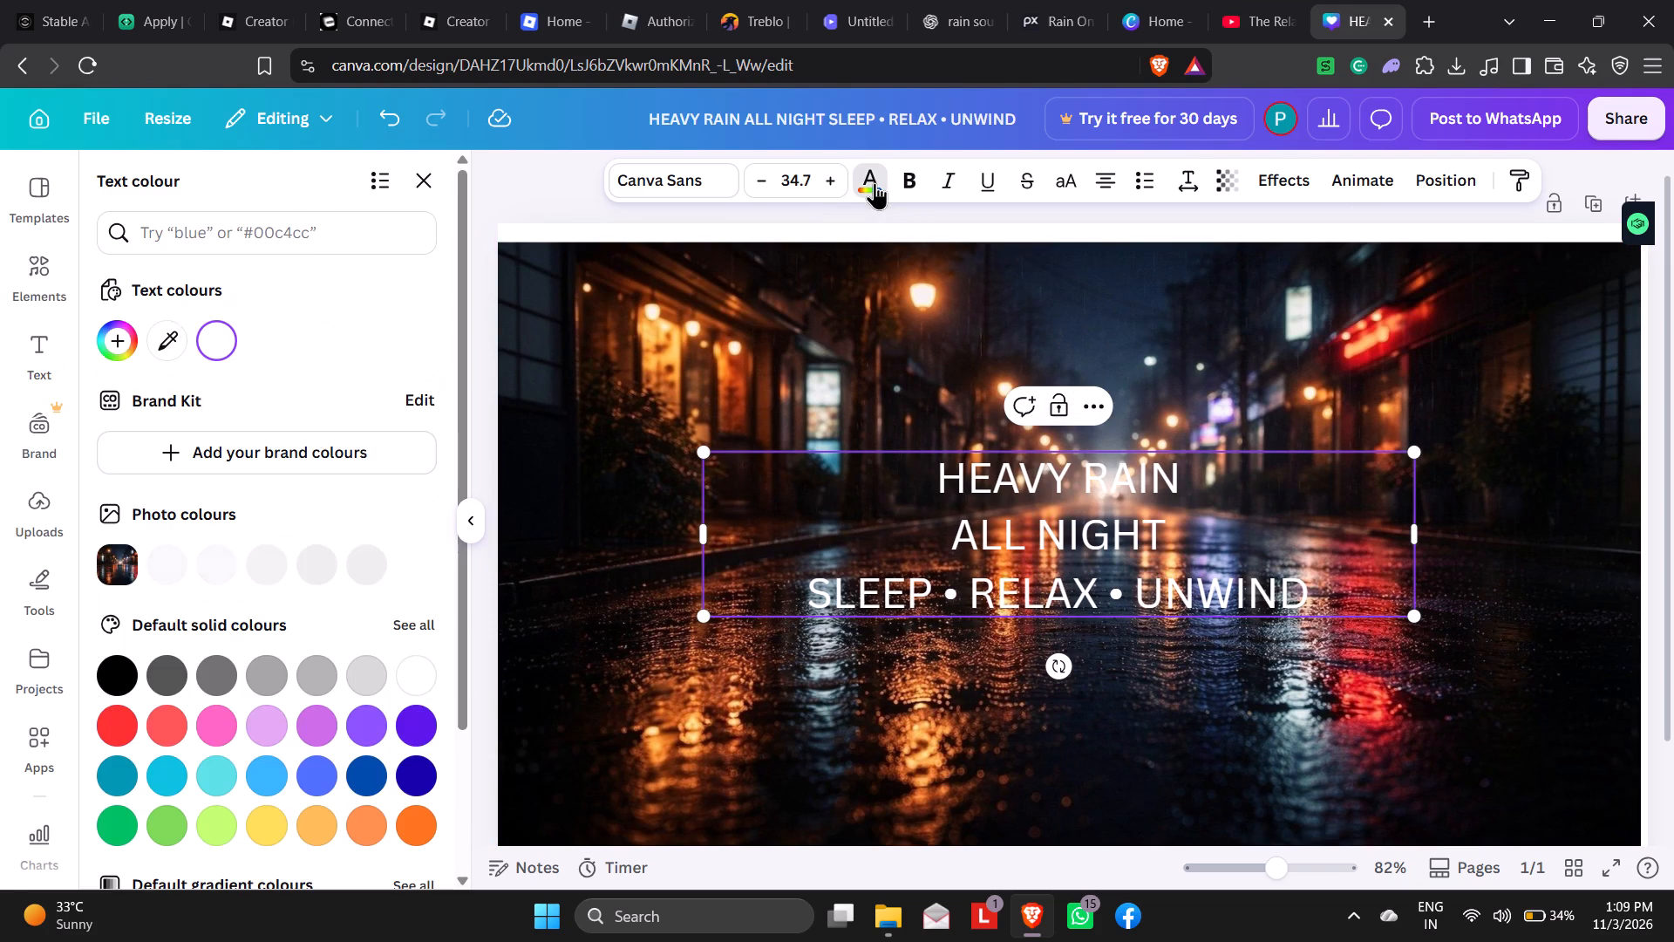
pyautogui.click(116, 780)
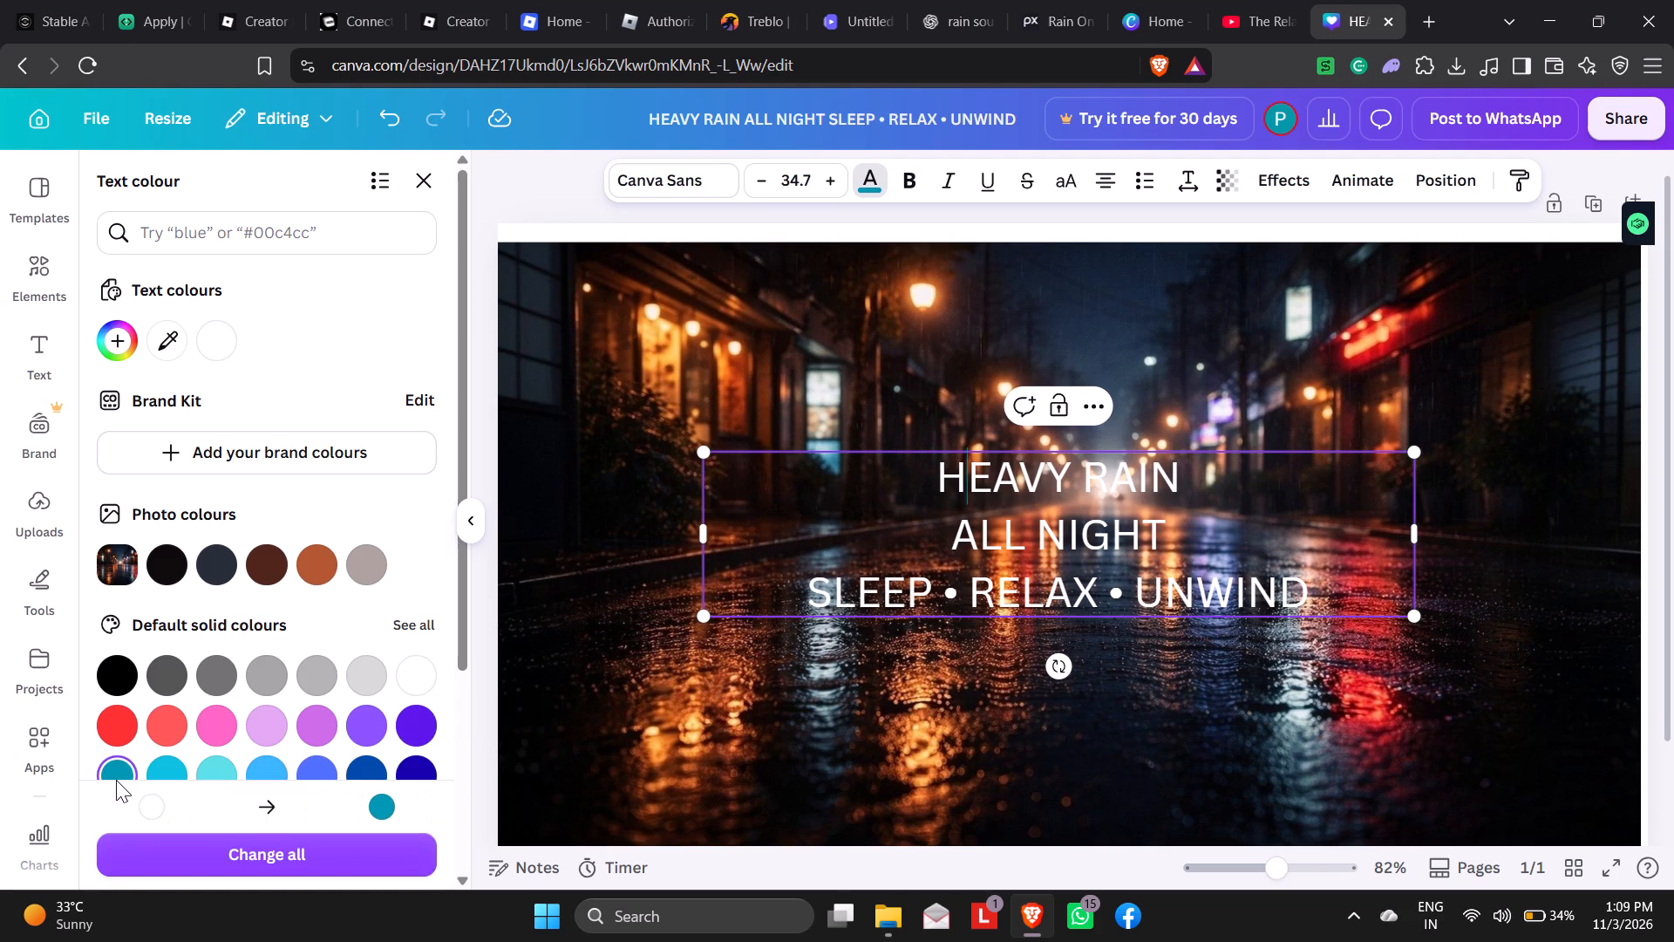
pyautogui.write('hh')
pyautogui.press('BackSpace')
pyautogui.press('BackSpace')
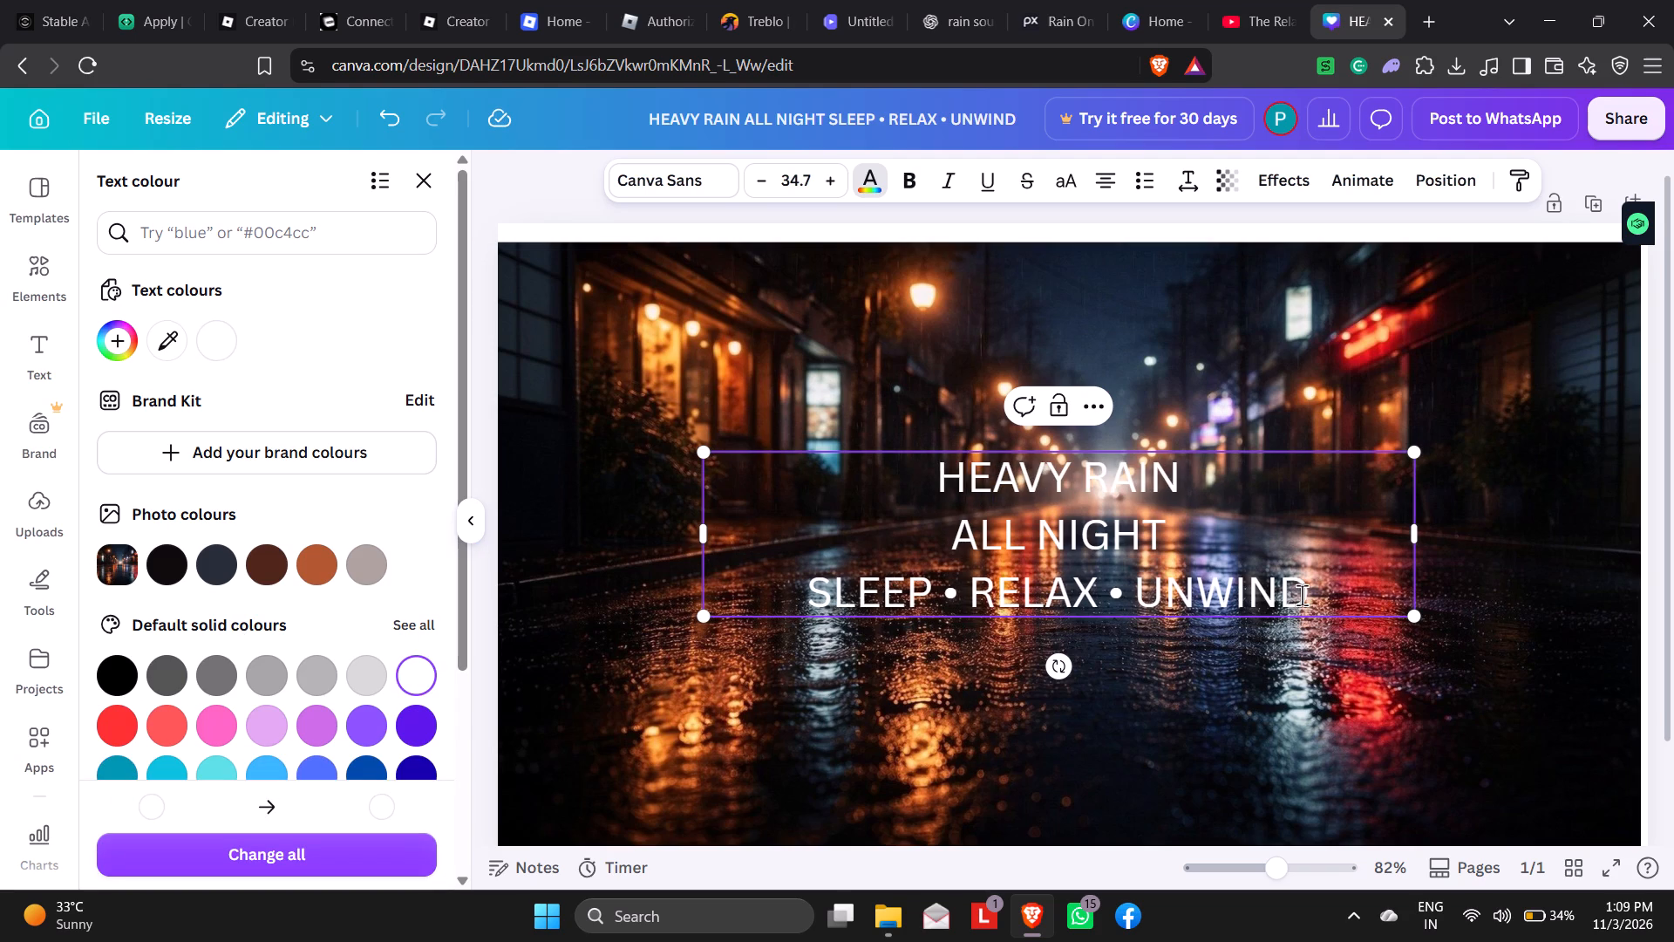
# Clear the three-line text block, choose the bright cyan default solid colour, and paste the copied lines back in.
pyautogui.moveTo(1303, 594); pyautogui.dragTo(938, 474)
pyautogui.press('BackSpace')
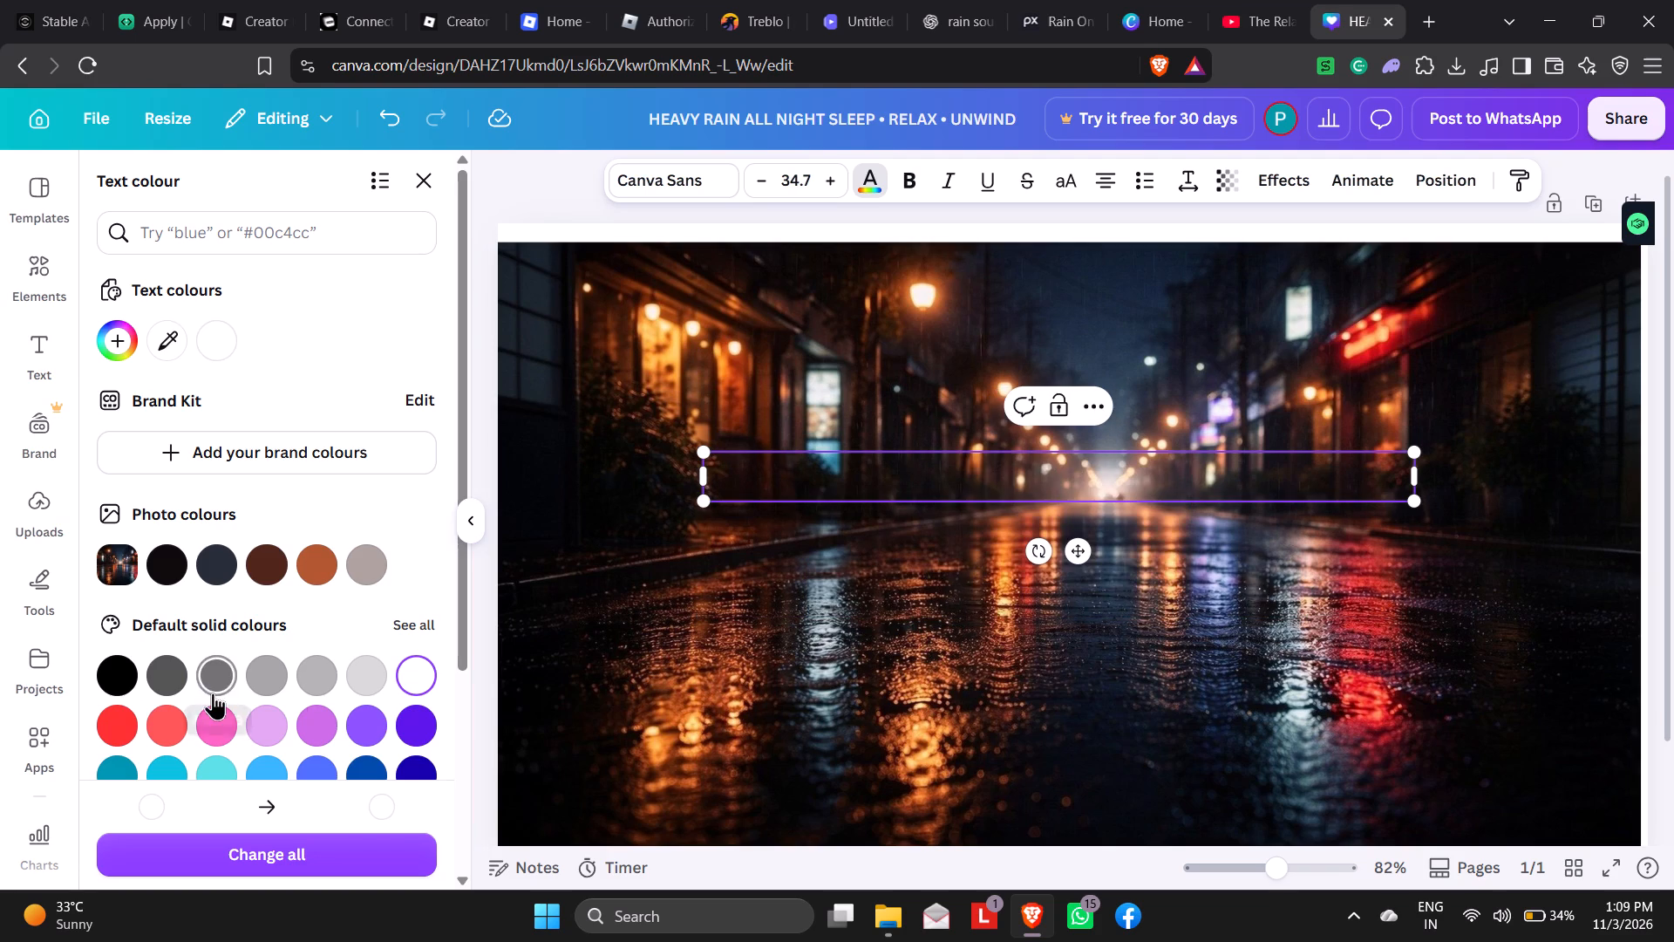
pyautogui.scroll(-2, 323, 700)
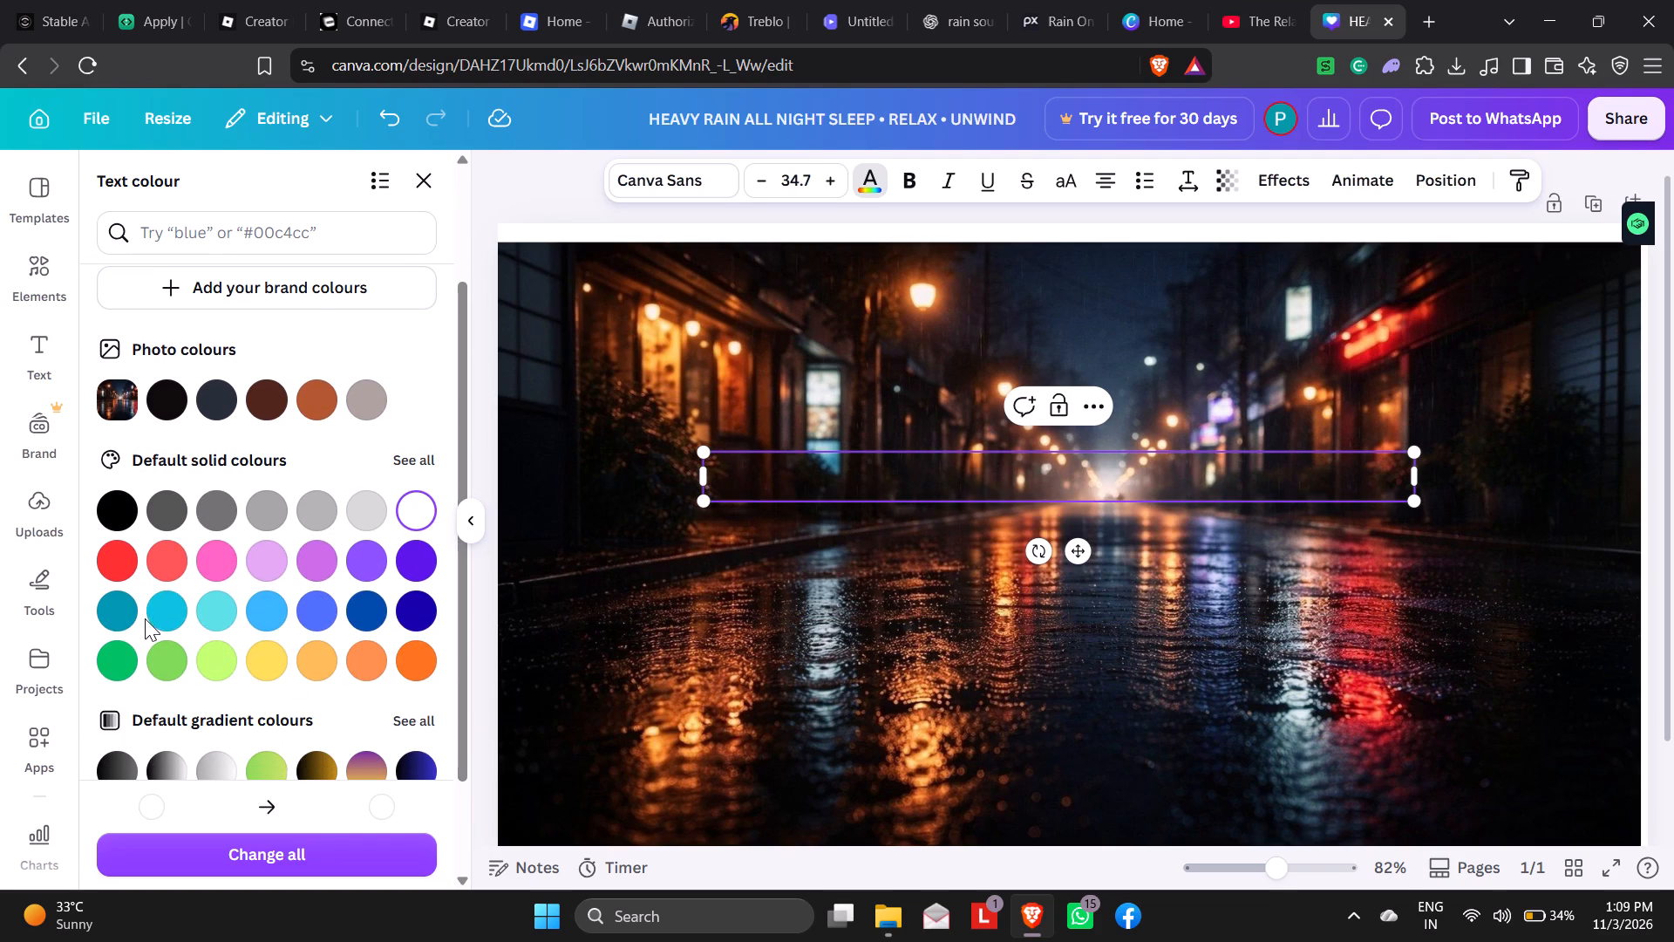
pyautogui.click(155, 617)
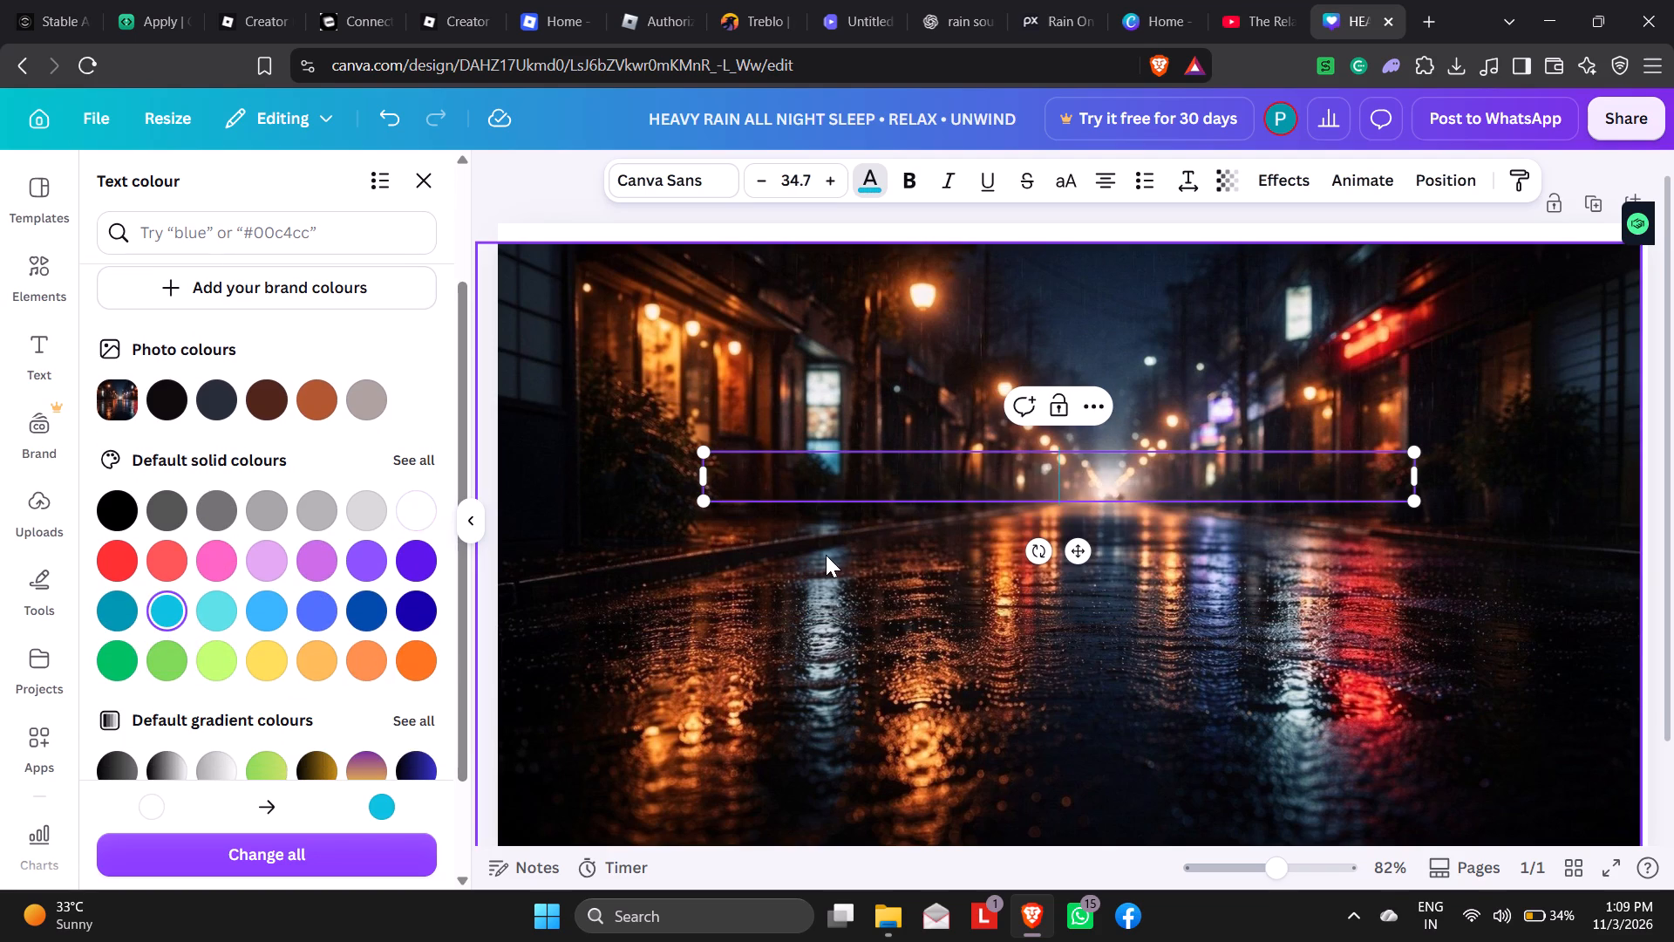
pyautogui.hotkey('ctrl', 'v')
# Delete the "ALL NIGHT" and "SLEEP • RELAX • UNWIND" lines, keeping only "HEAVY RAIN" in the text block.
pyautogui.moveTo(1336, 607); pyautogui.dragTo(955, 529)
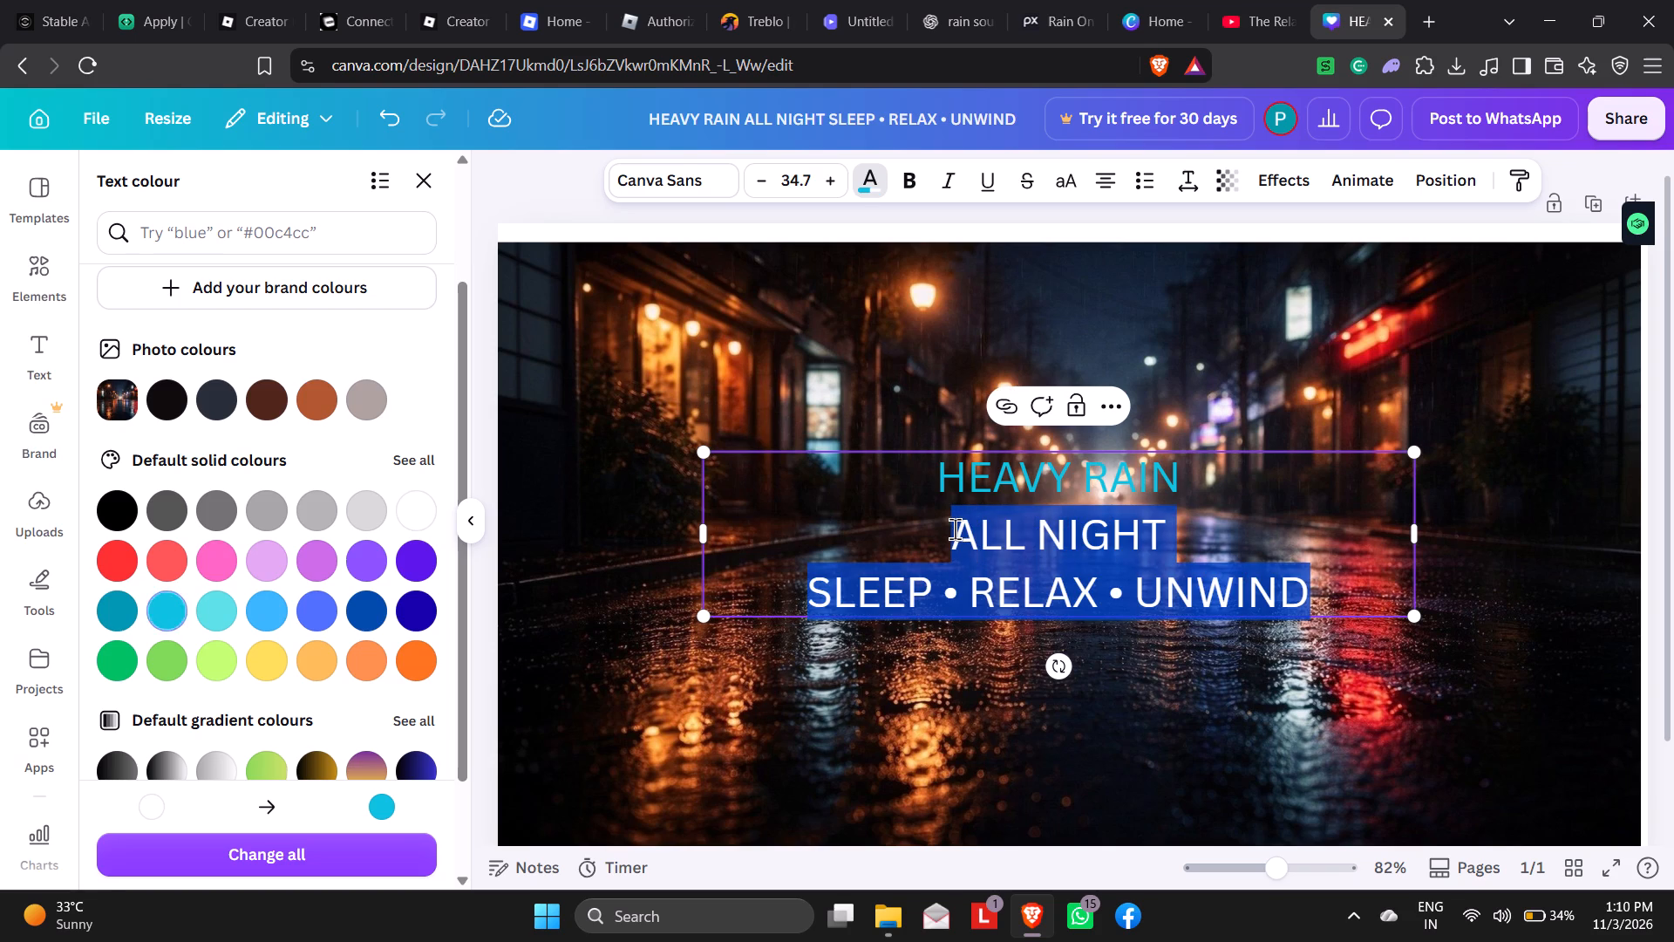
pyautogui.press('BackSpace')
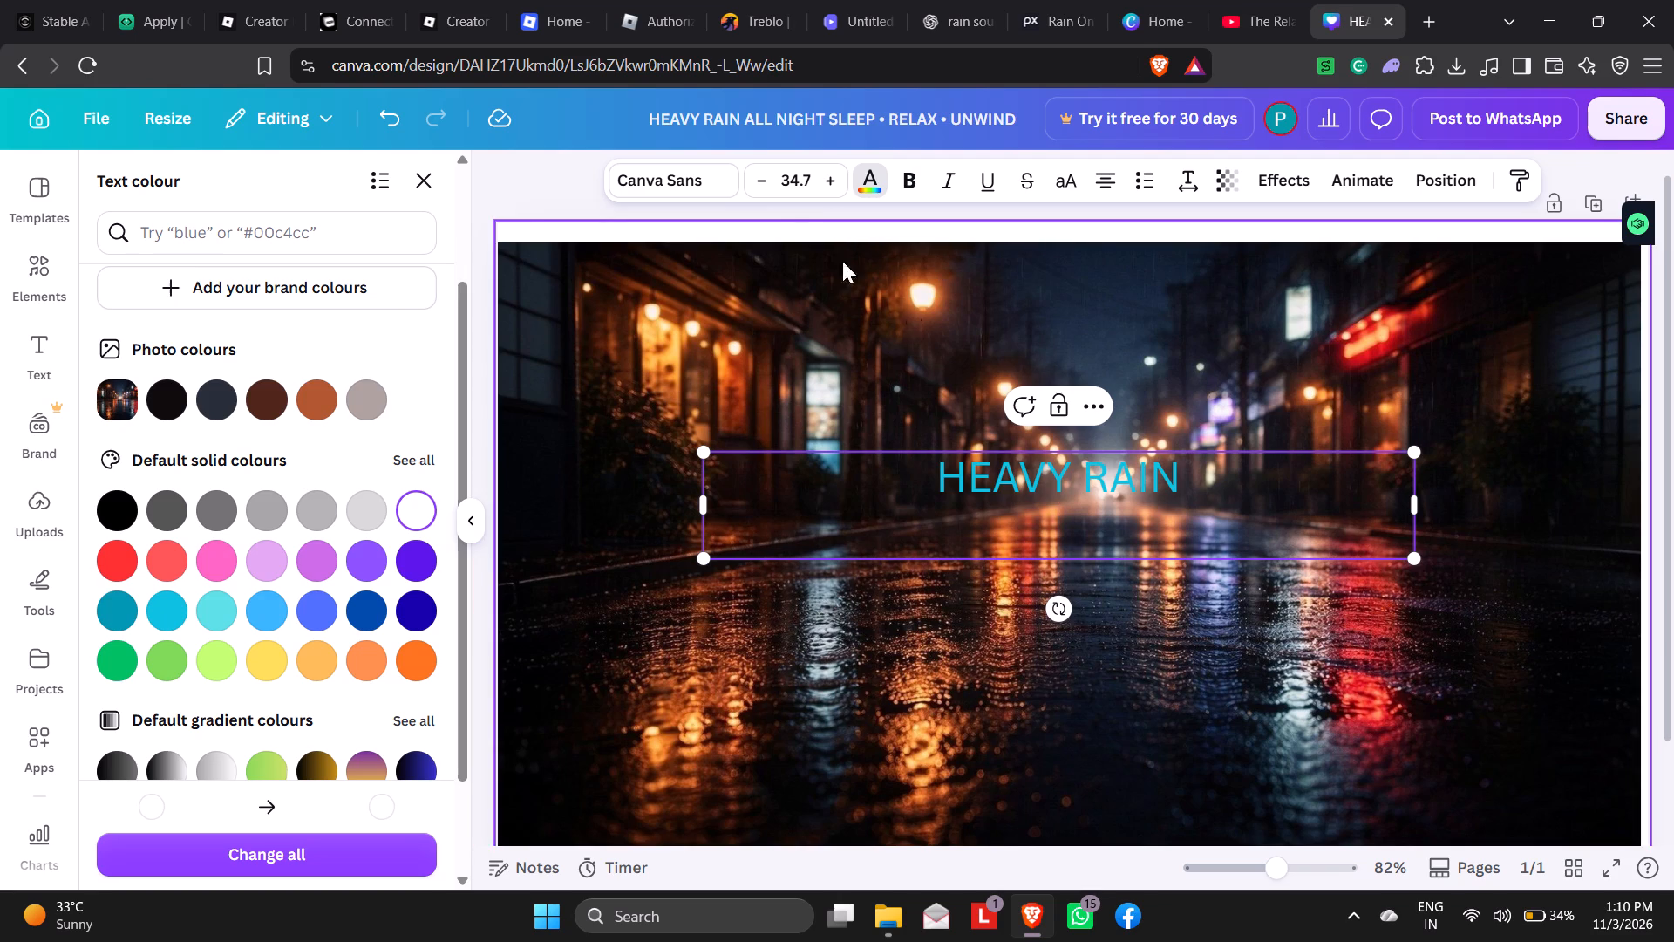
# Increase the font size of the "HEAVY RAIN" line to 73.7.
pyautogui.click(834, 179)
pyautogui.click(827, 179)
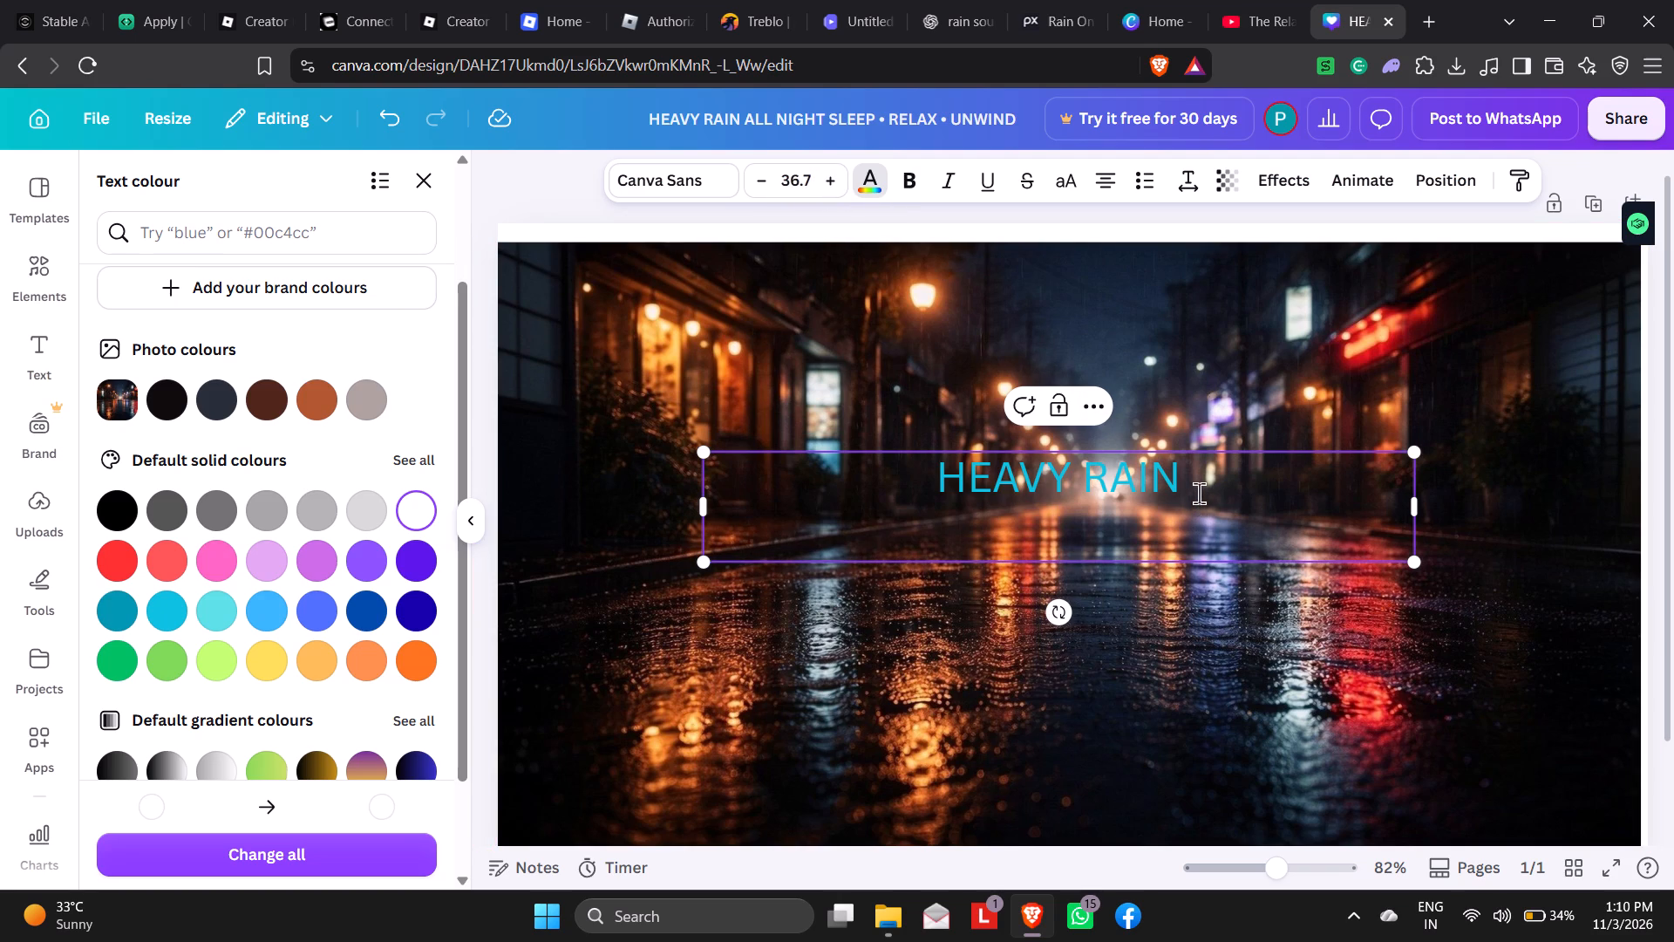
pyautogui.click(1024, 458)
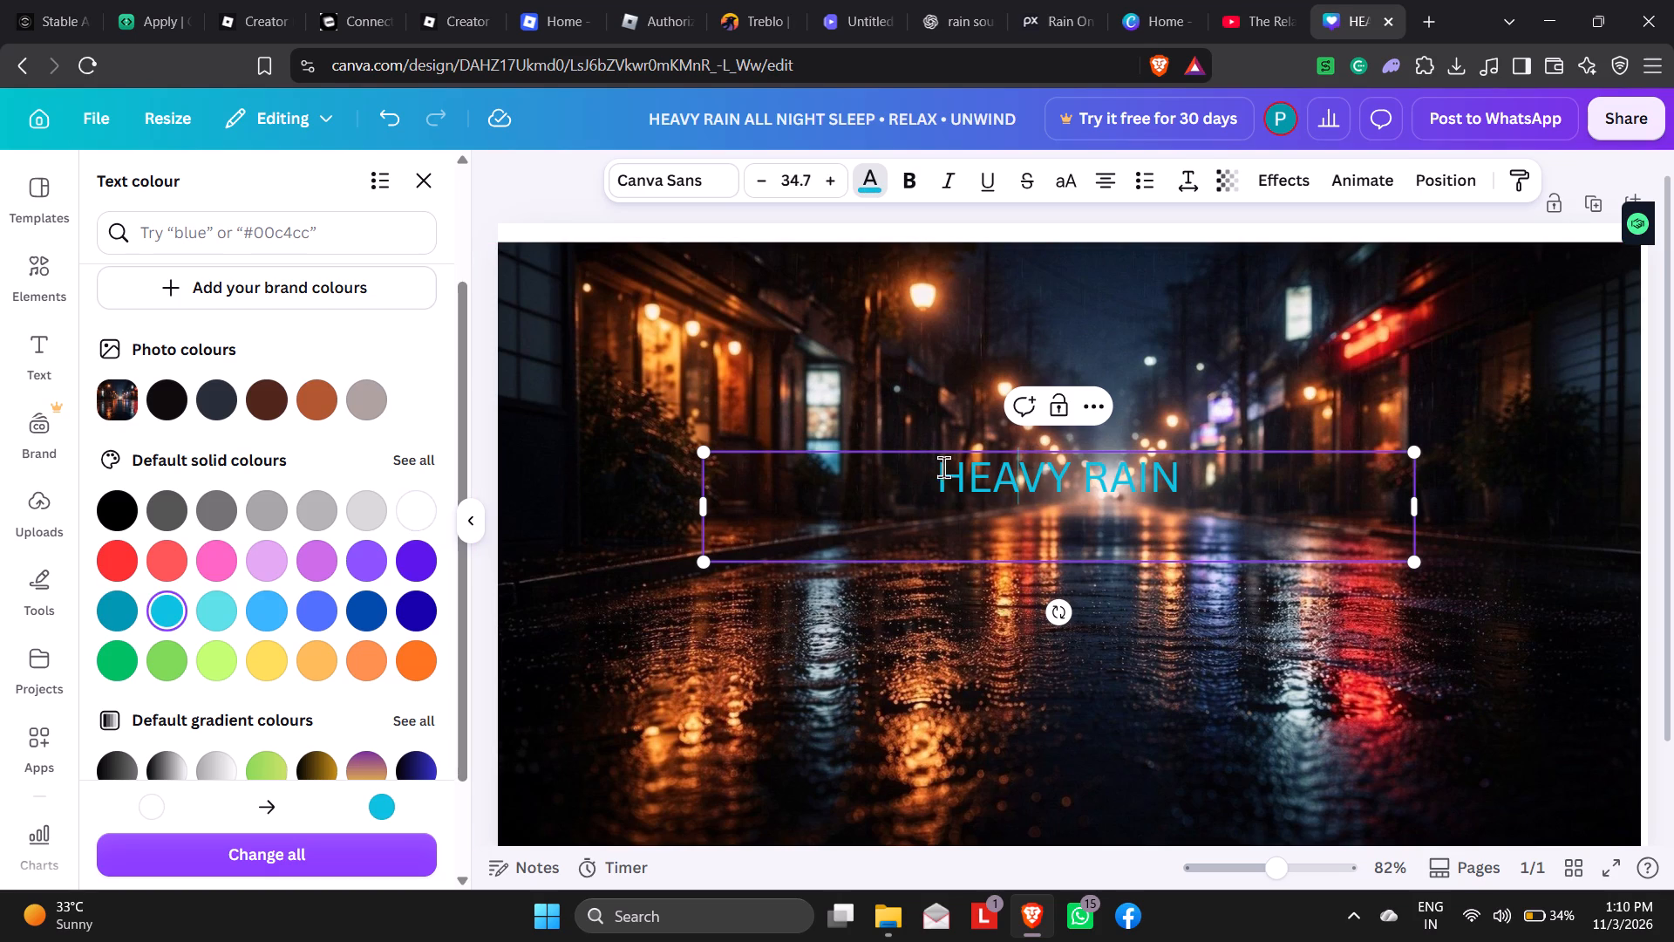
pyautogui.tripleClick(825, 177)
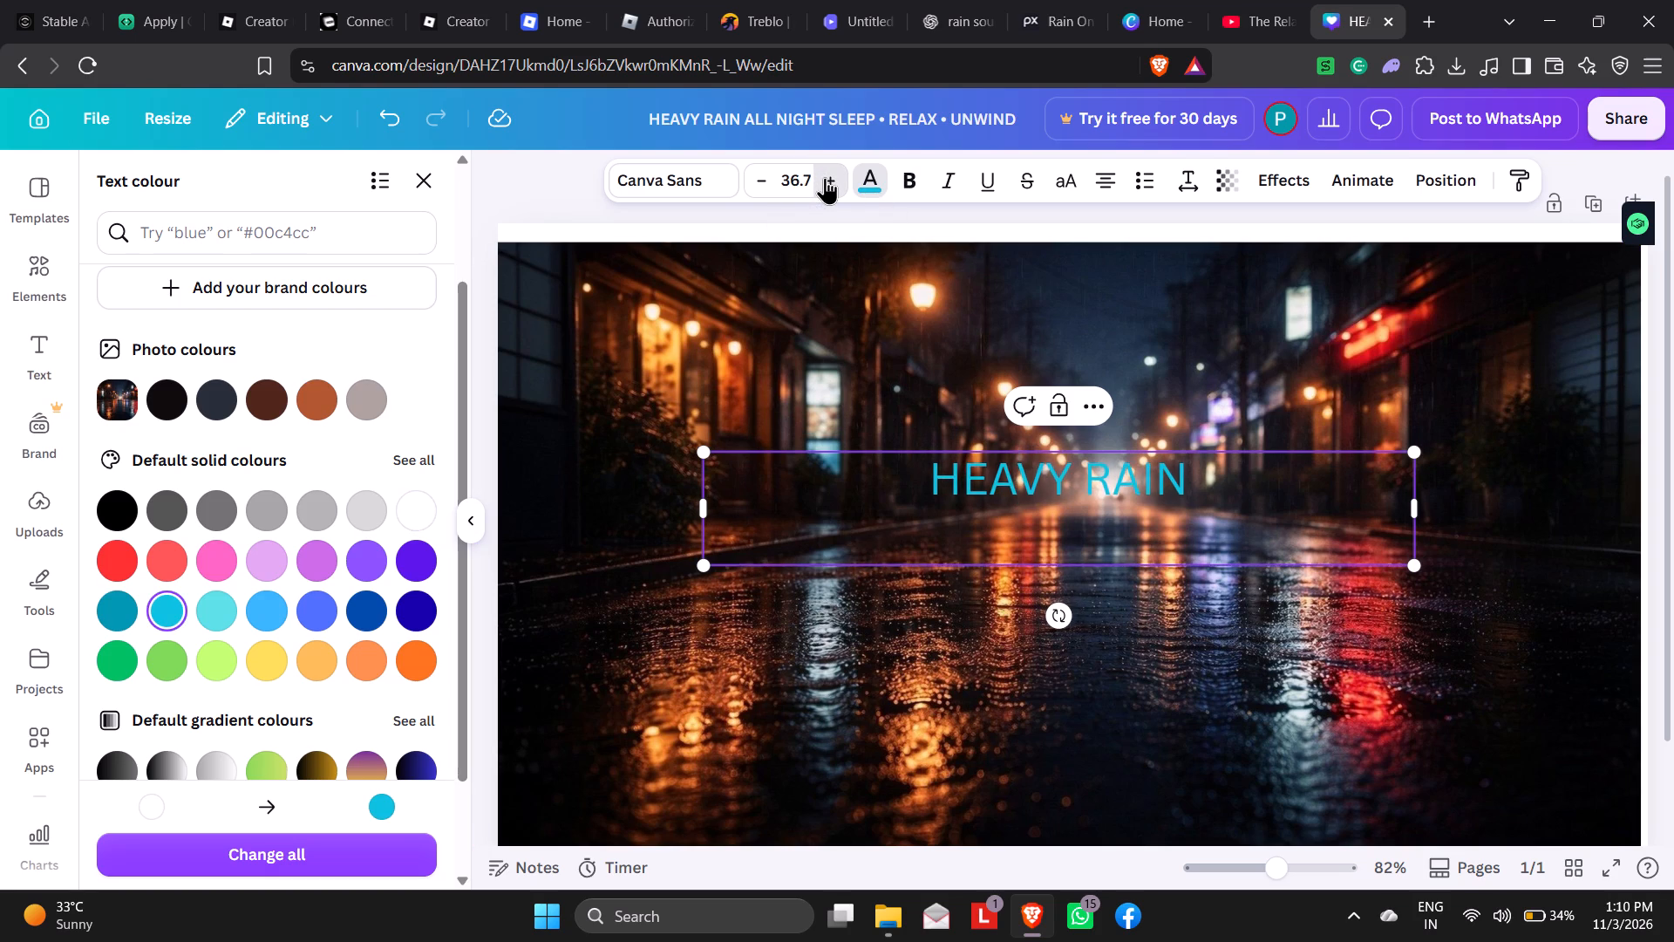
pyautogui.tripleClick(825, 177)
pyautogui.tripleClick(825, 177)
pyautogui.tripleClick(825, 177)
pyautogui.tripleClick(825, 177)
pyautogui.tripleClick(825, 177)
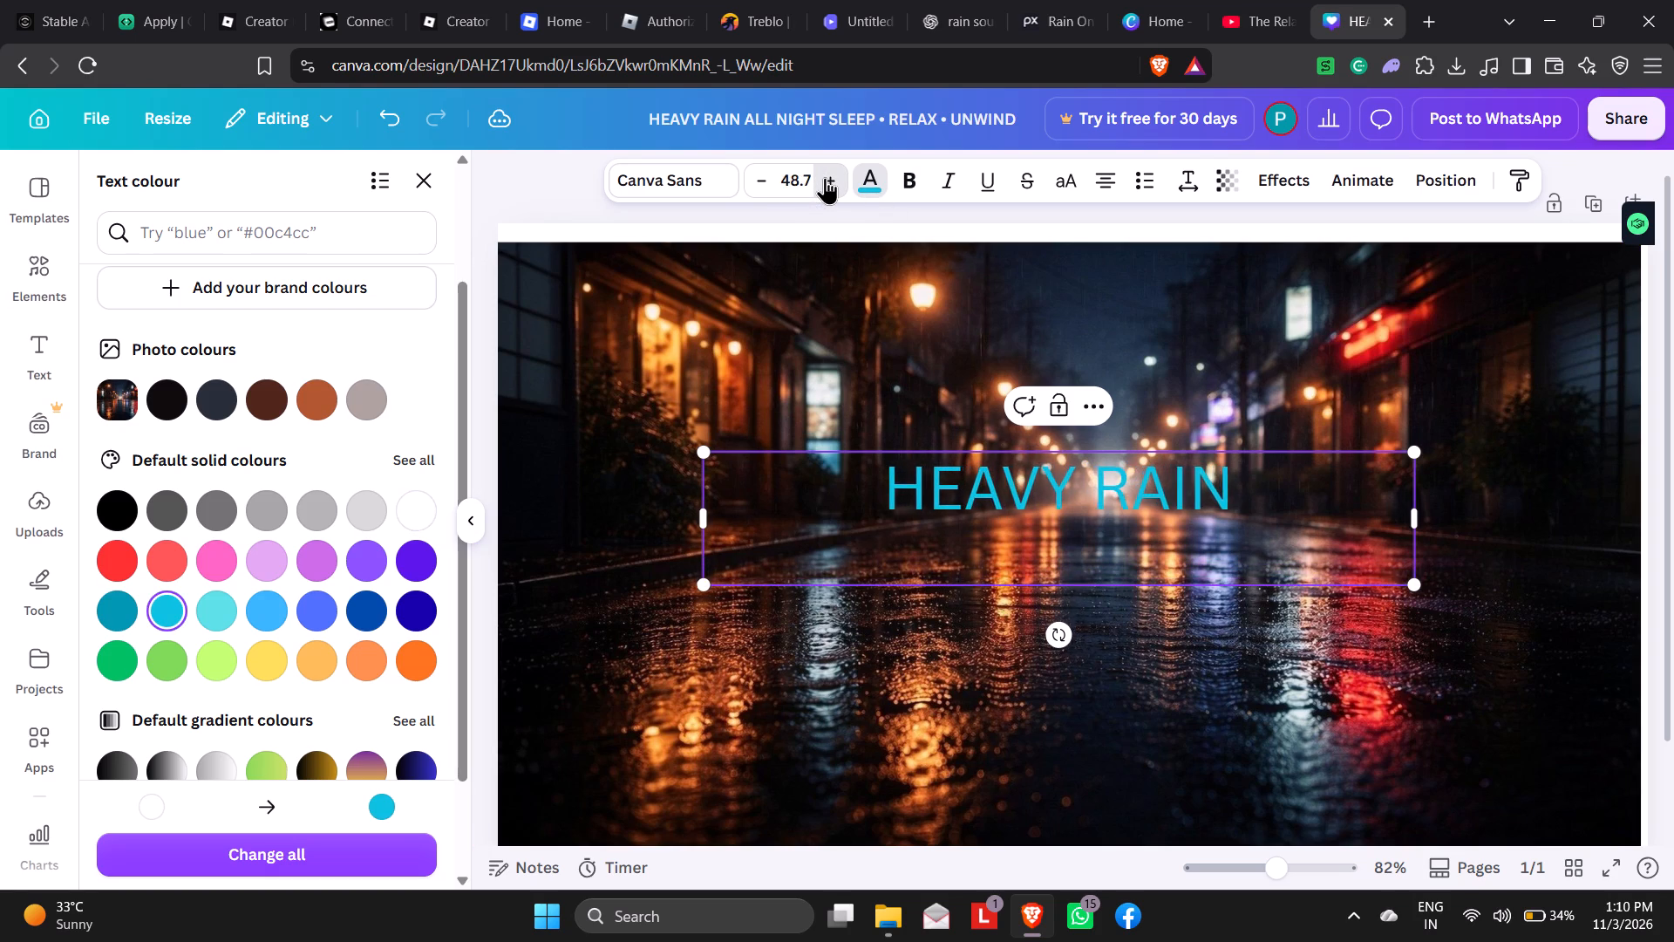
pyautogui.tripleClick(825, 177)
pyautogui.tripleClick(825, 177)
pyautogui.tripleClick(825, 177)
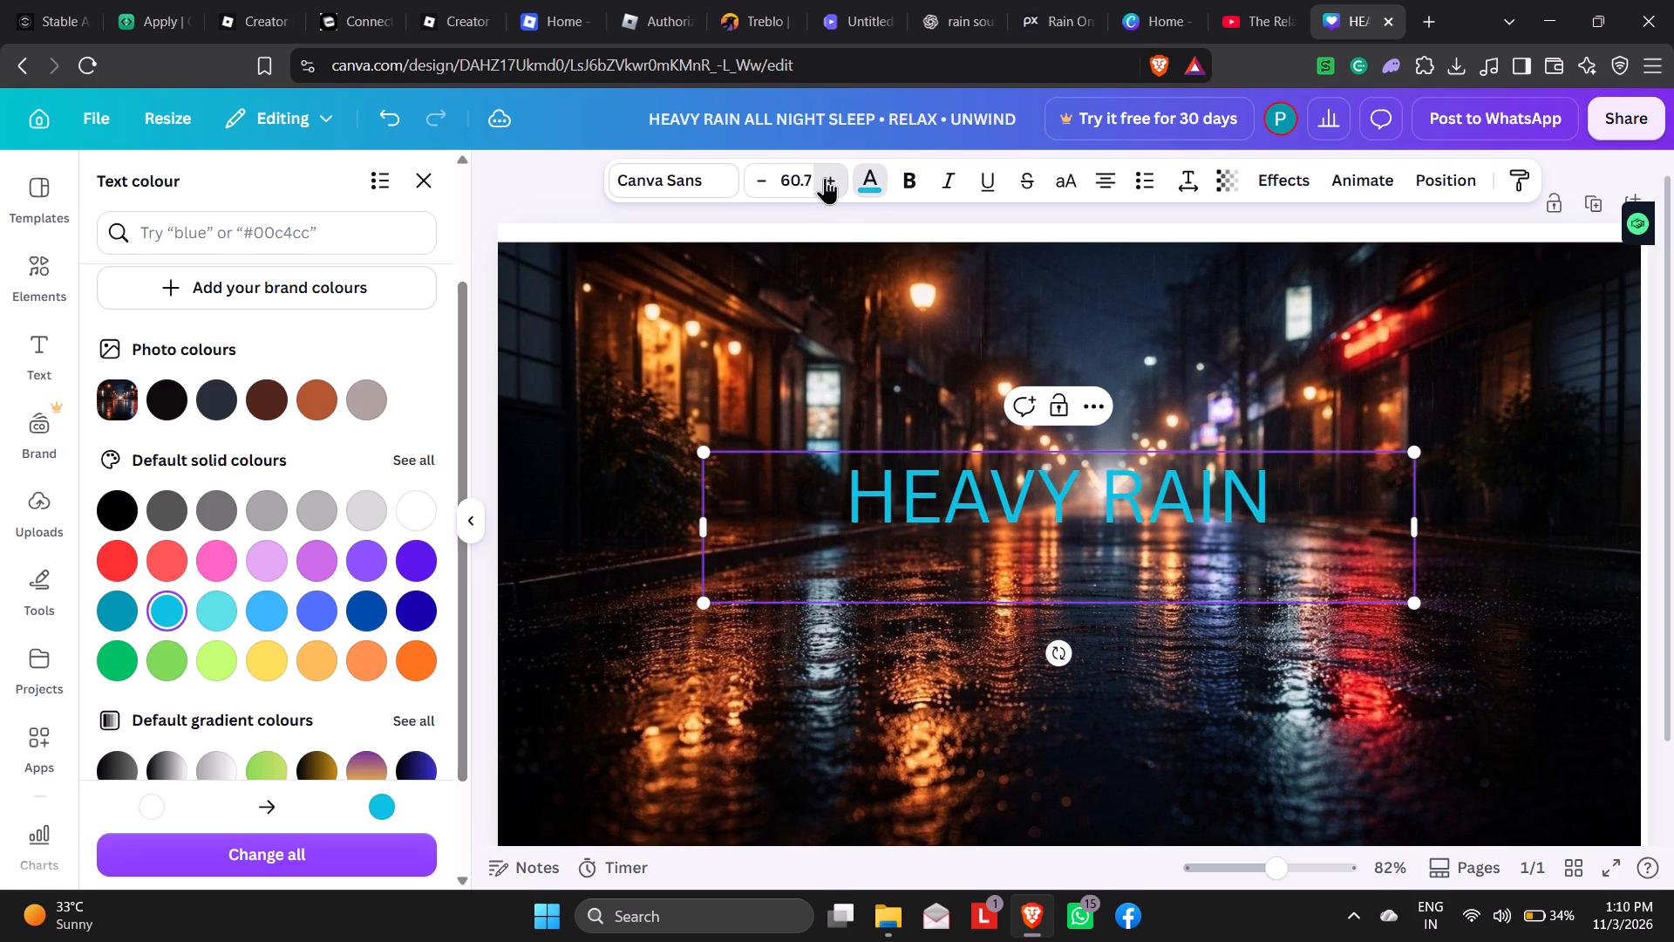
pyautogui.tripleClick(825, 177)
pyautogui.tripleClick(825, 177)
pyautogui.tripleClick(825, 177)
pyautogui.tripleClick(825, 177)
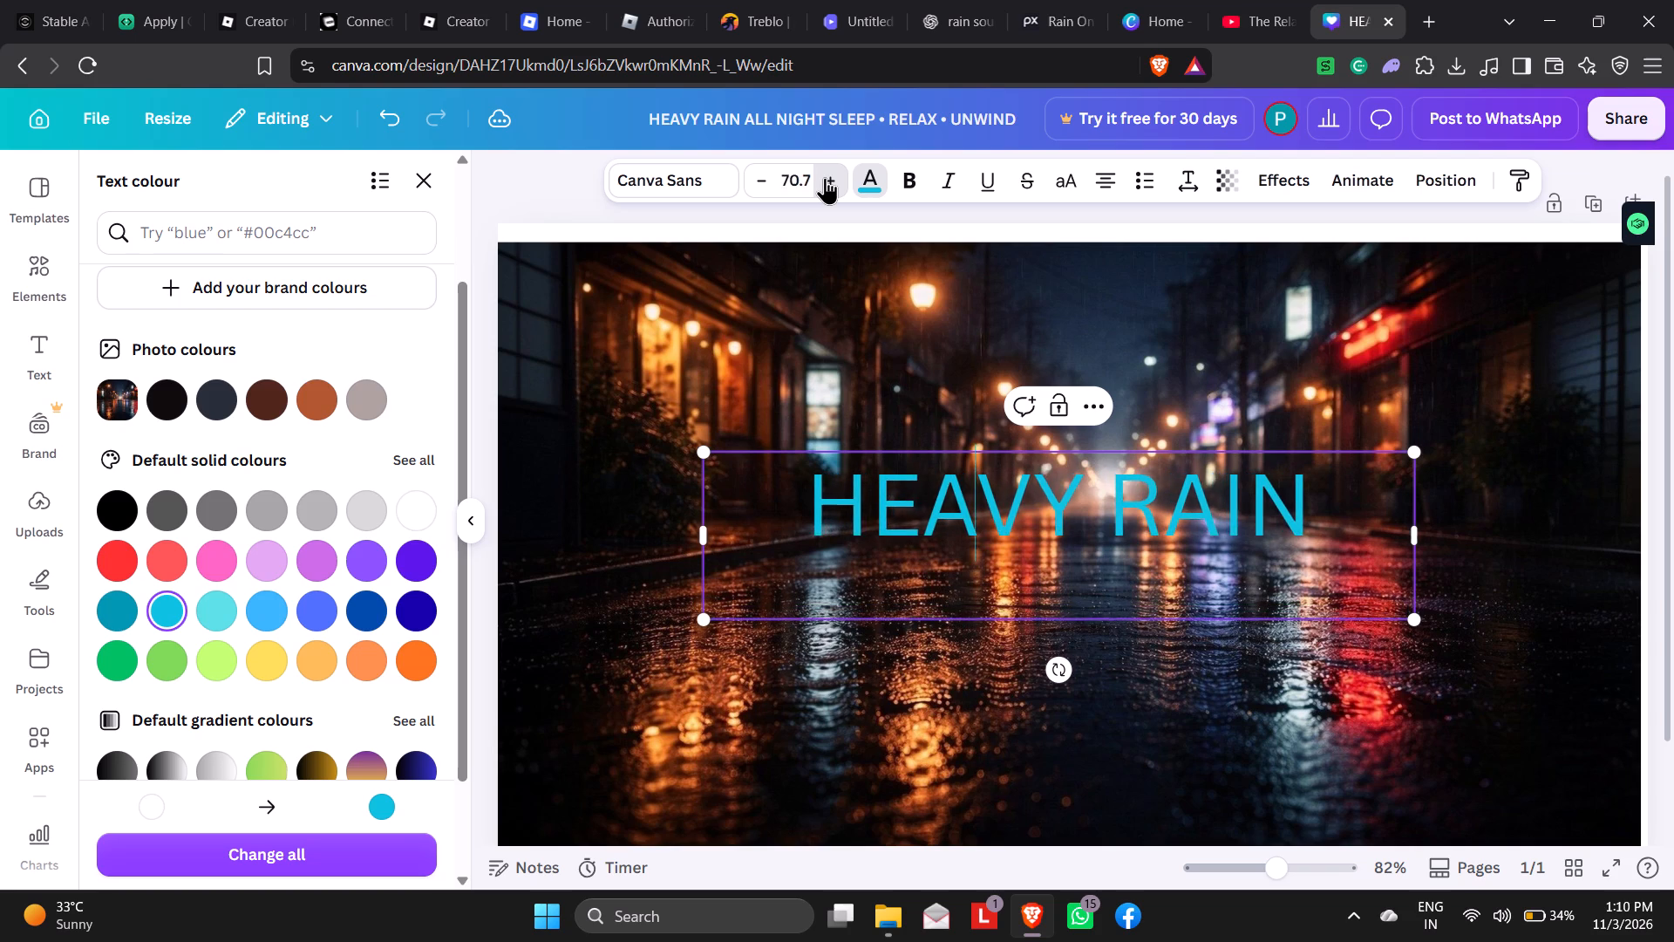
pyautogui.click(1113, 591)
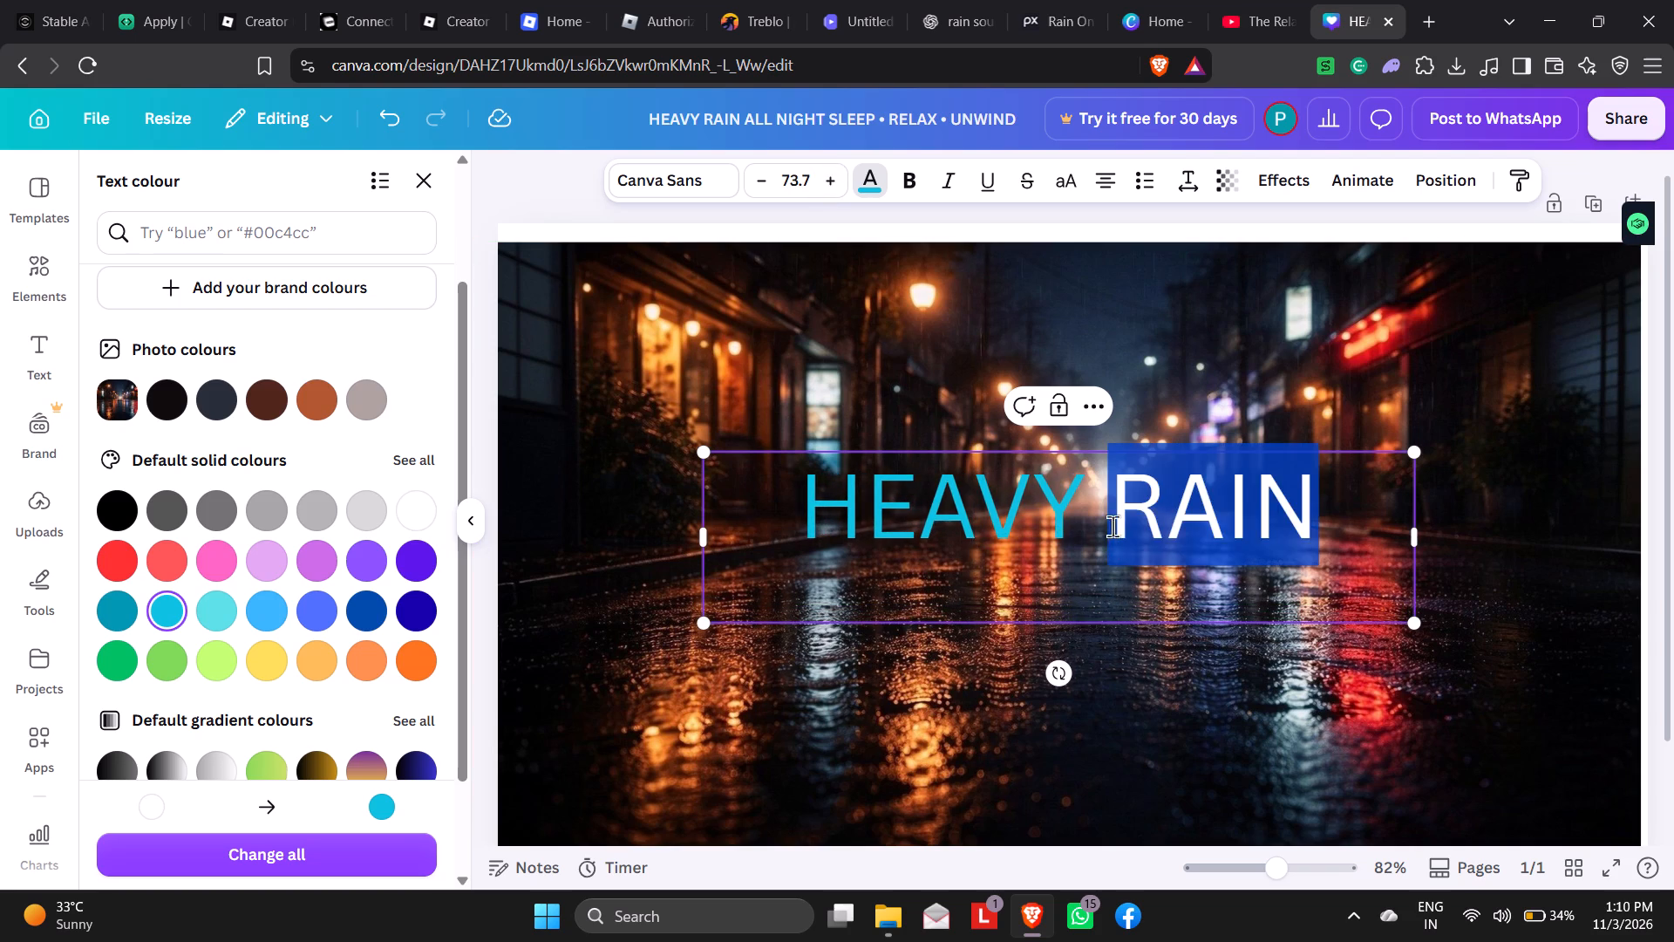
pyautogui.click(1116, 590)
pyautogui.click(1142, 612)
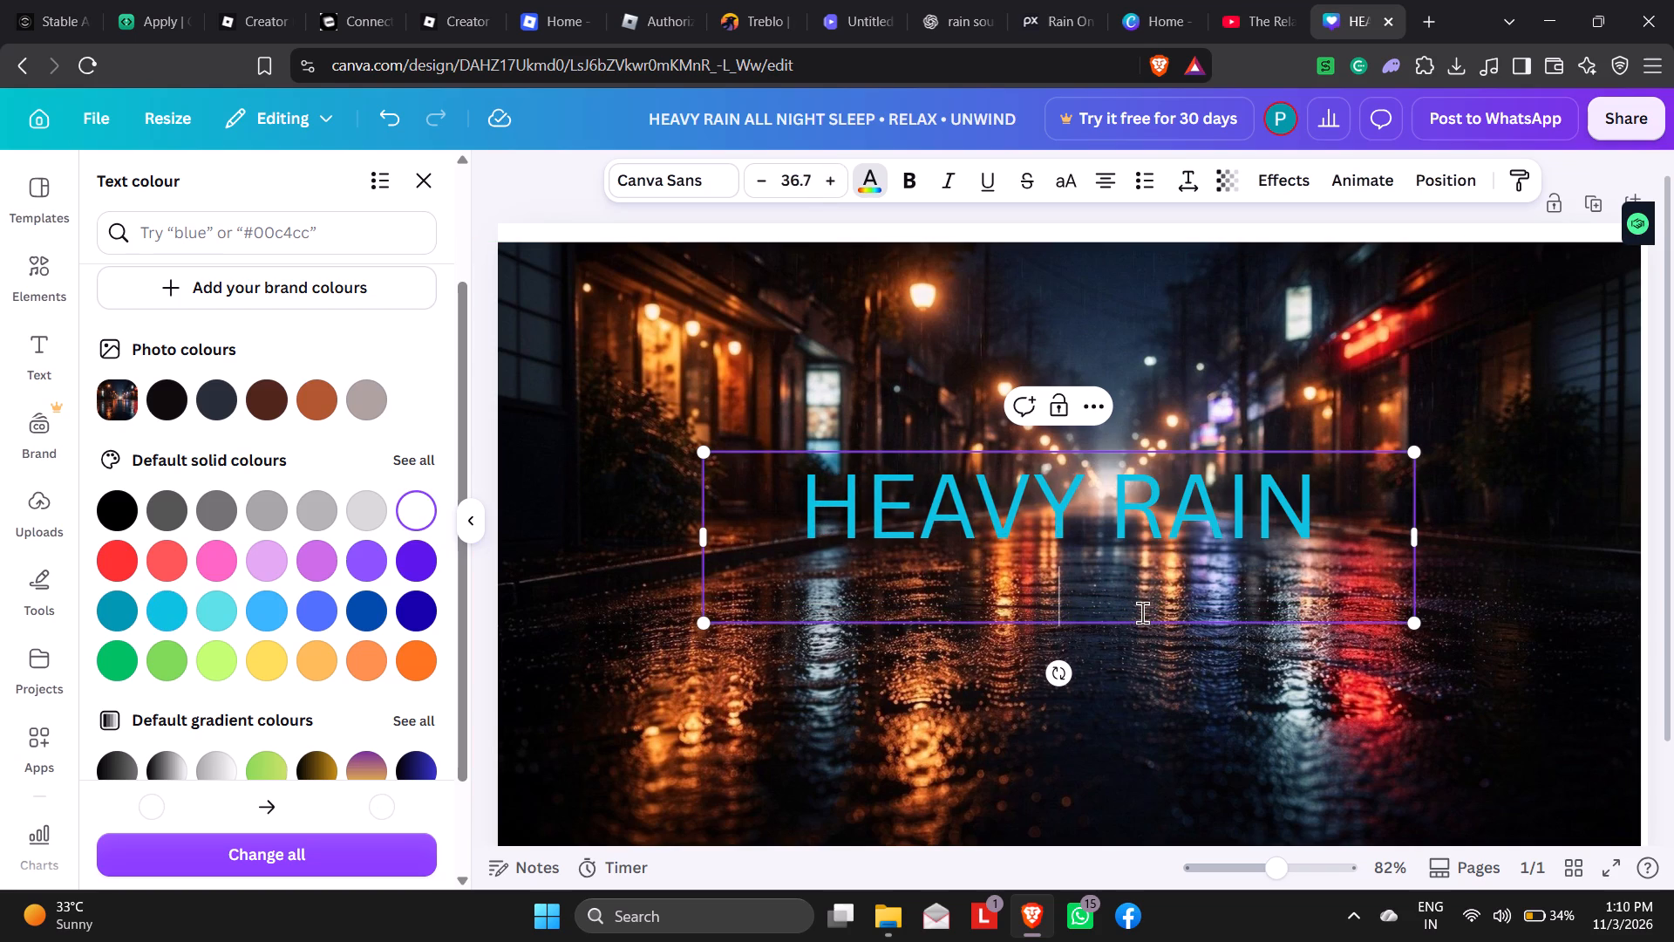
# Shift the street image slightly up and left on the page.
pyautogui.click(1142, 642)
pyautogui.moveTo(1142, 642); pyautogui.dragTo(1139, 615)
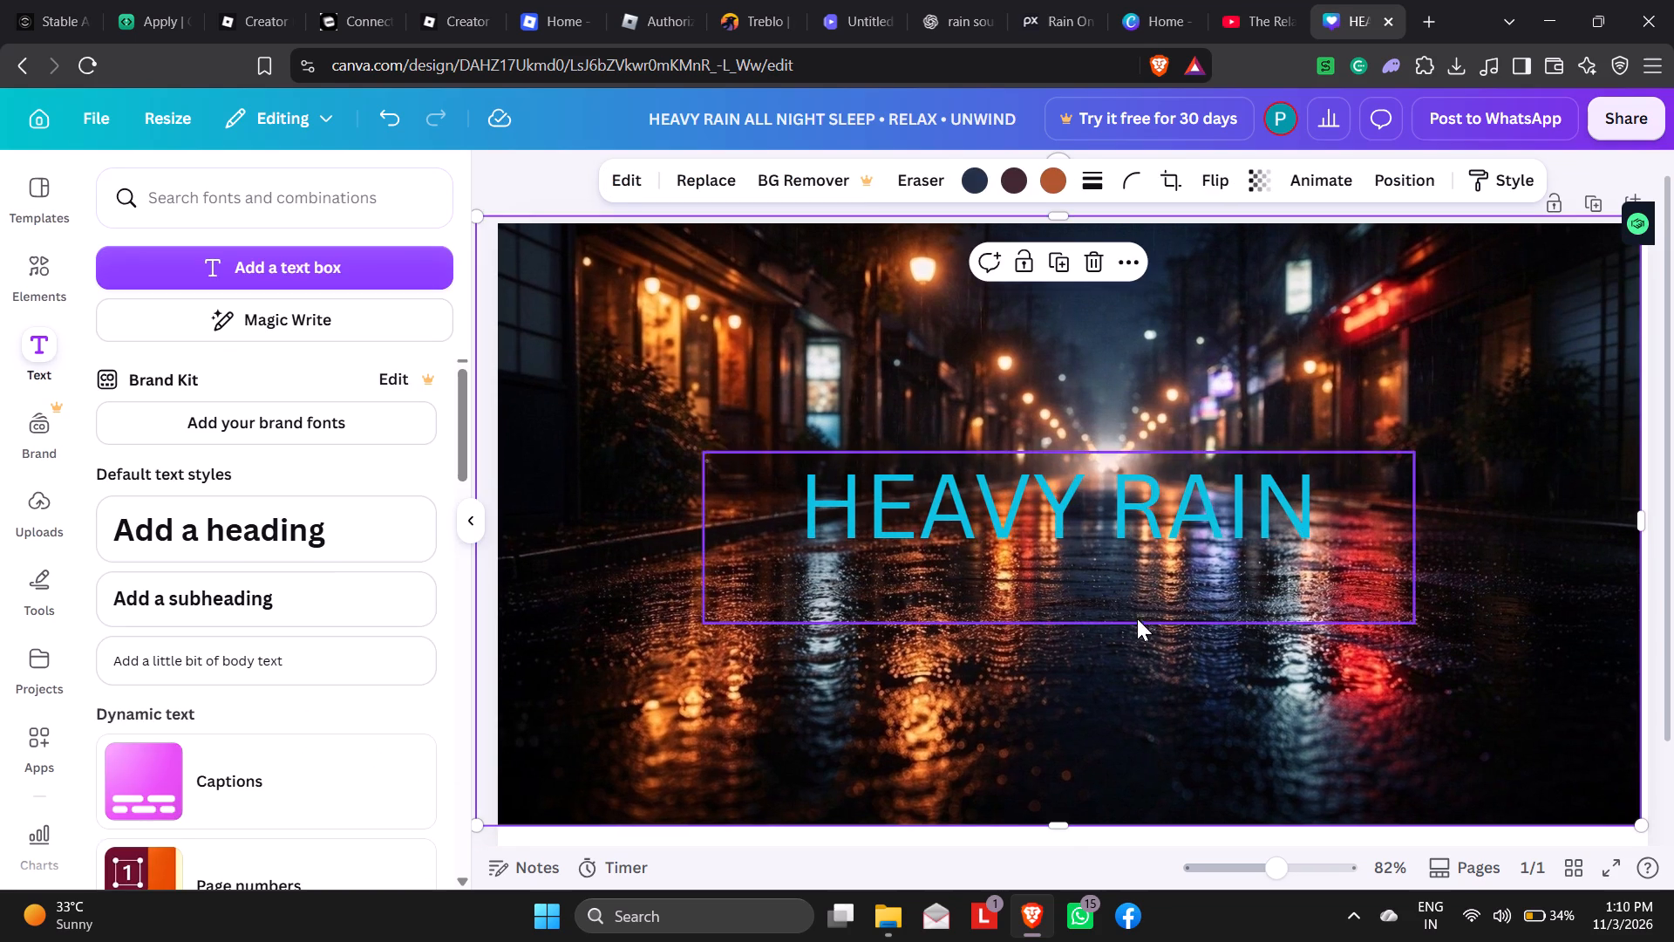
pyautogui.moveTo(932, 679); pyautogui.dragTo(924, 693)
# Move the "HEAVY RAIN" text box up into the upper part of the street image, near its horizontal centre.
pyautogui.moveTo(976, 610); pyautogui.dragTo(989, 559)
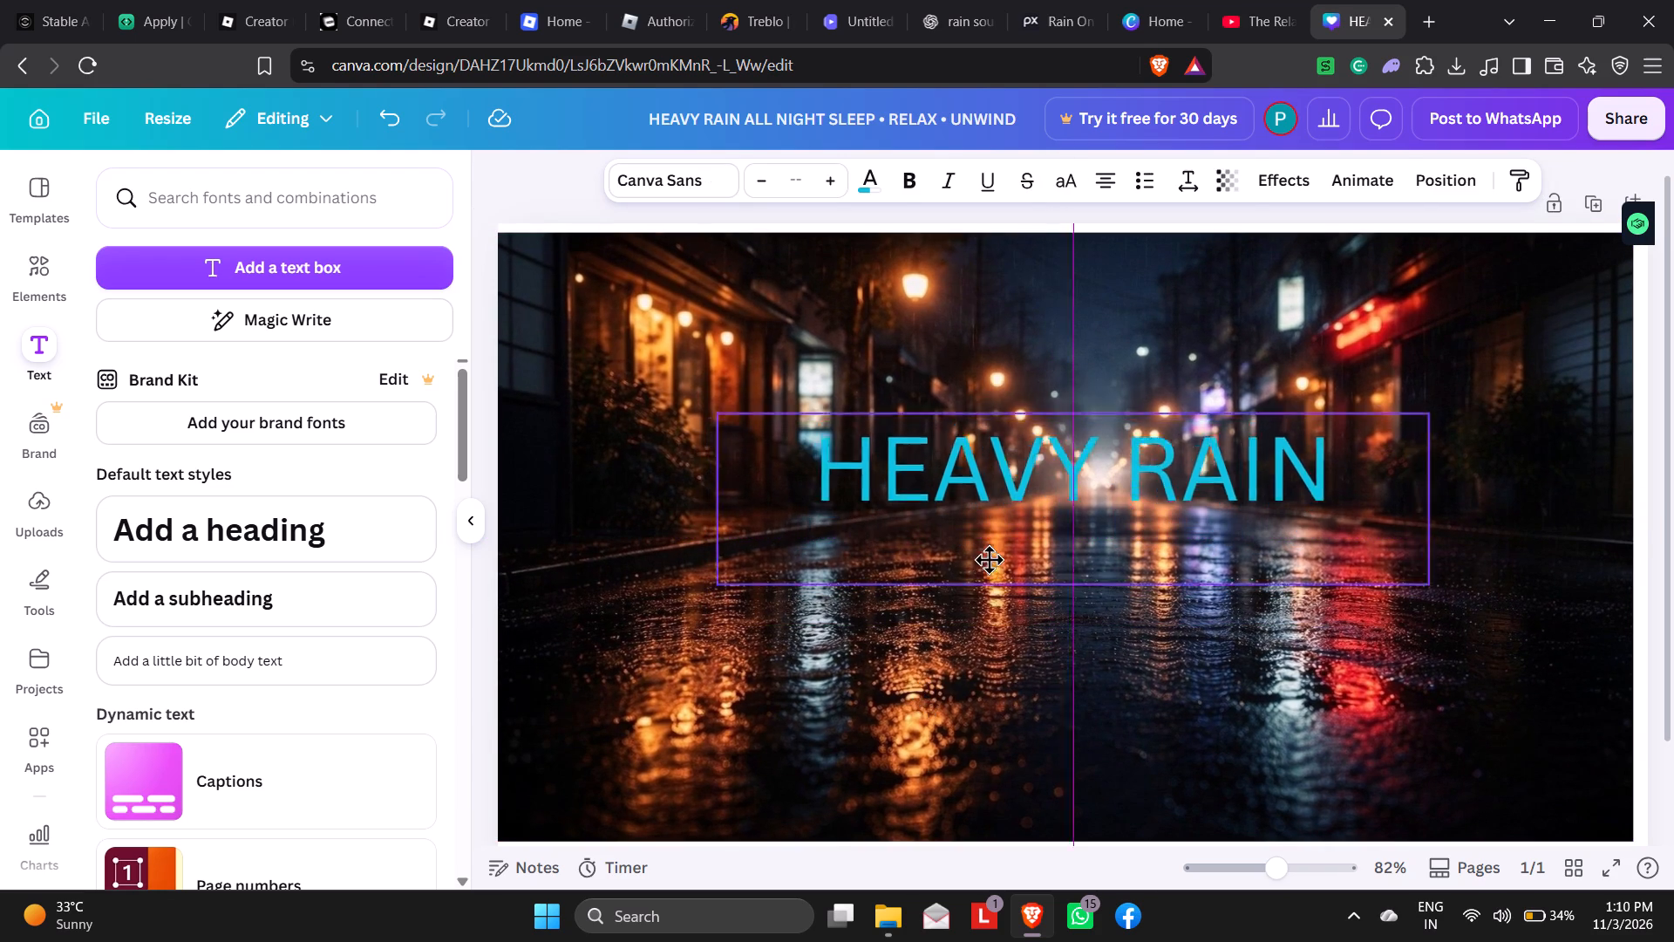
pyautogui.moveTo(989, 559); pyautogui.dragTo(983, 504)
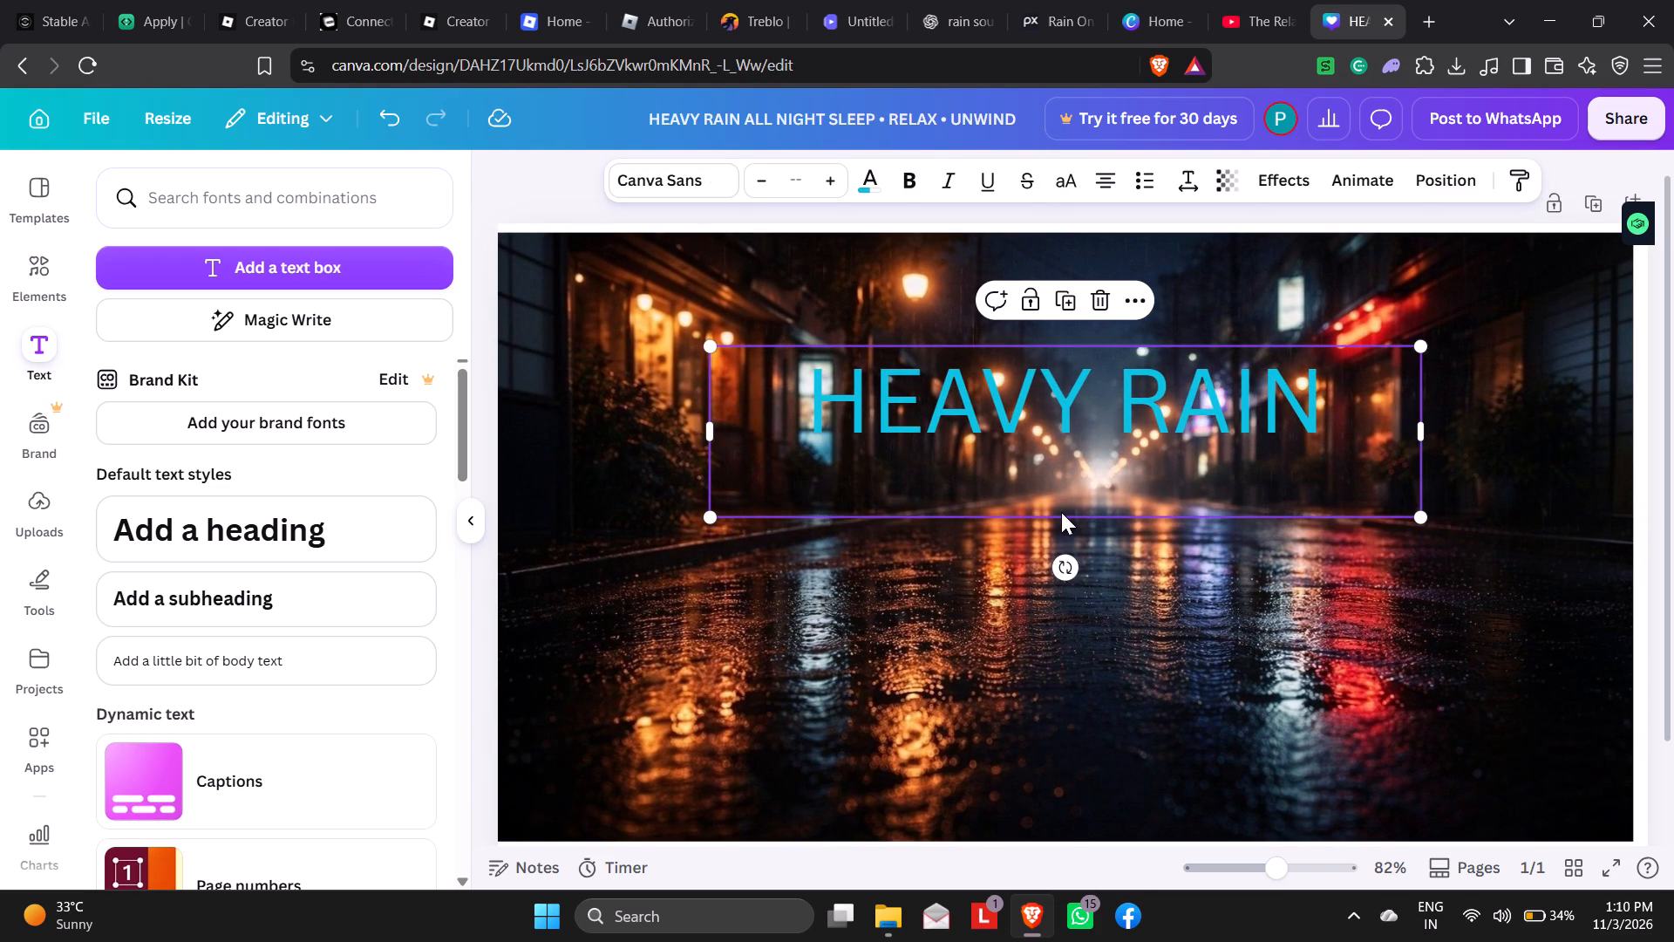
# Fit the "HEAVY RAIN" text box to the width of its text and scale it down slightly.
pyautogui.doubleClick(707, 509)
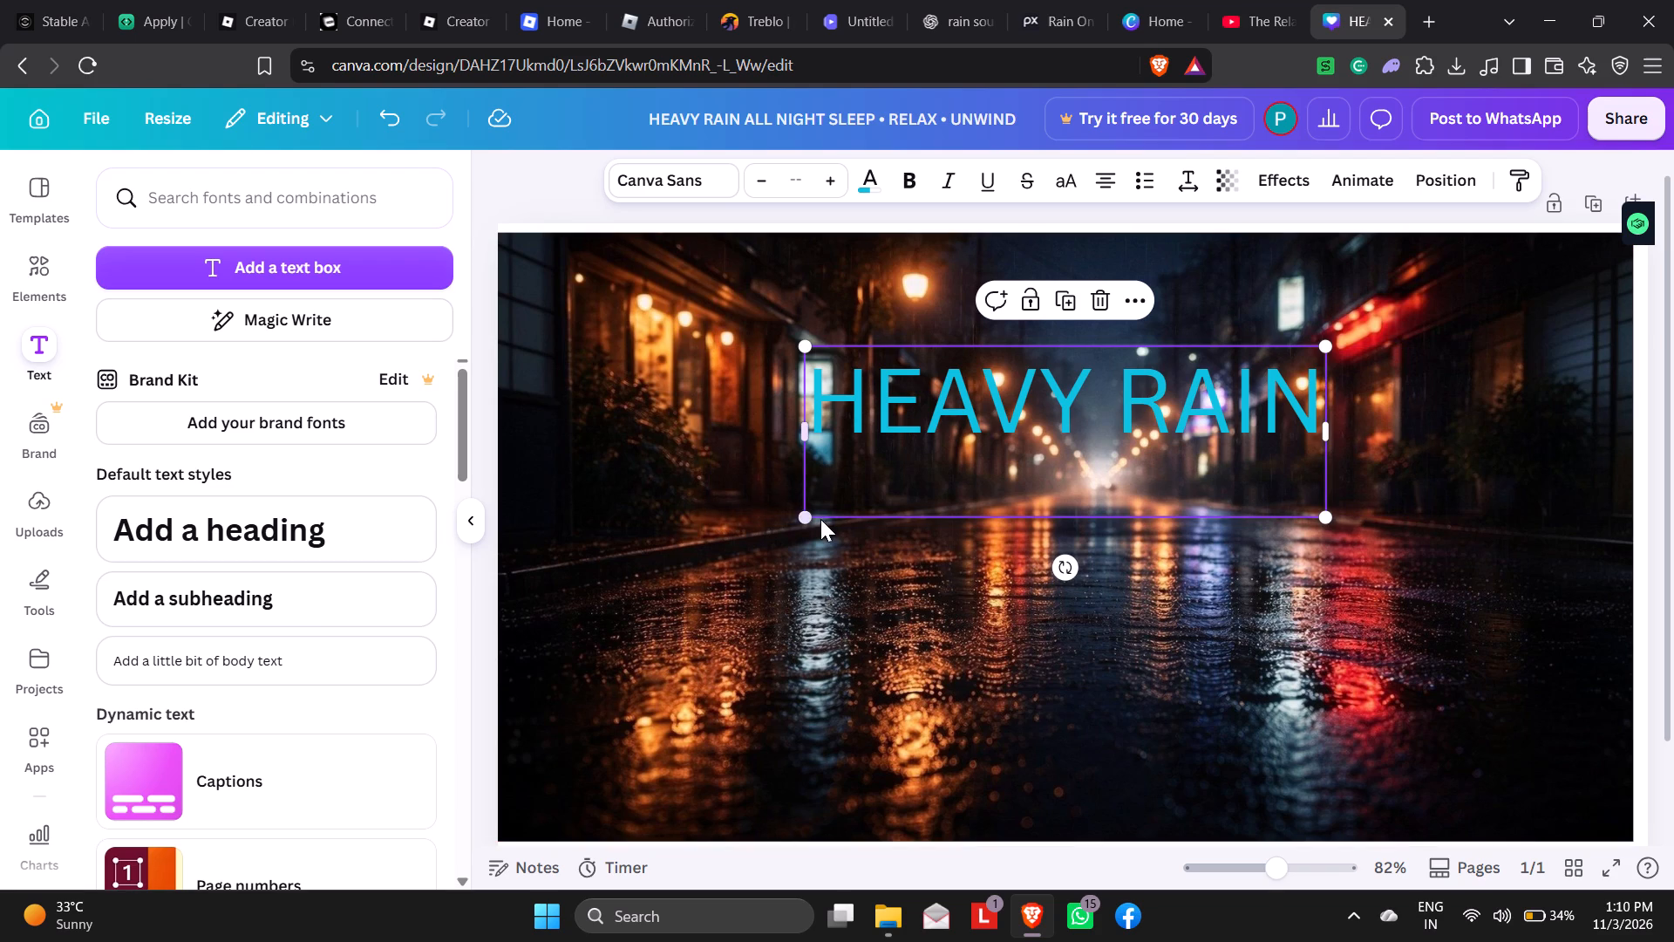
pyautogui.moveTo(800, 520); pyautogui.dragTo(779, 492)
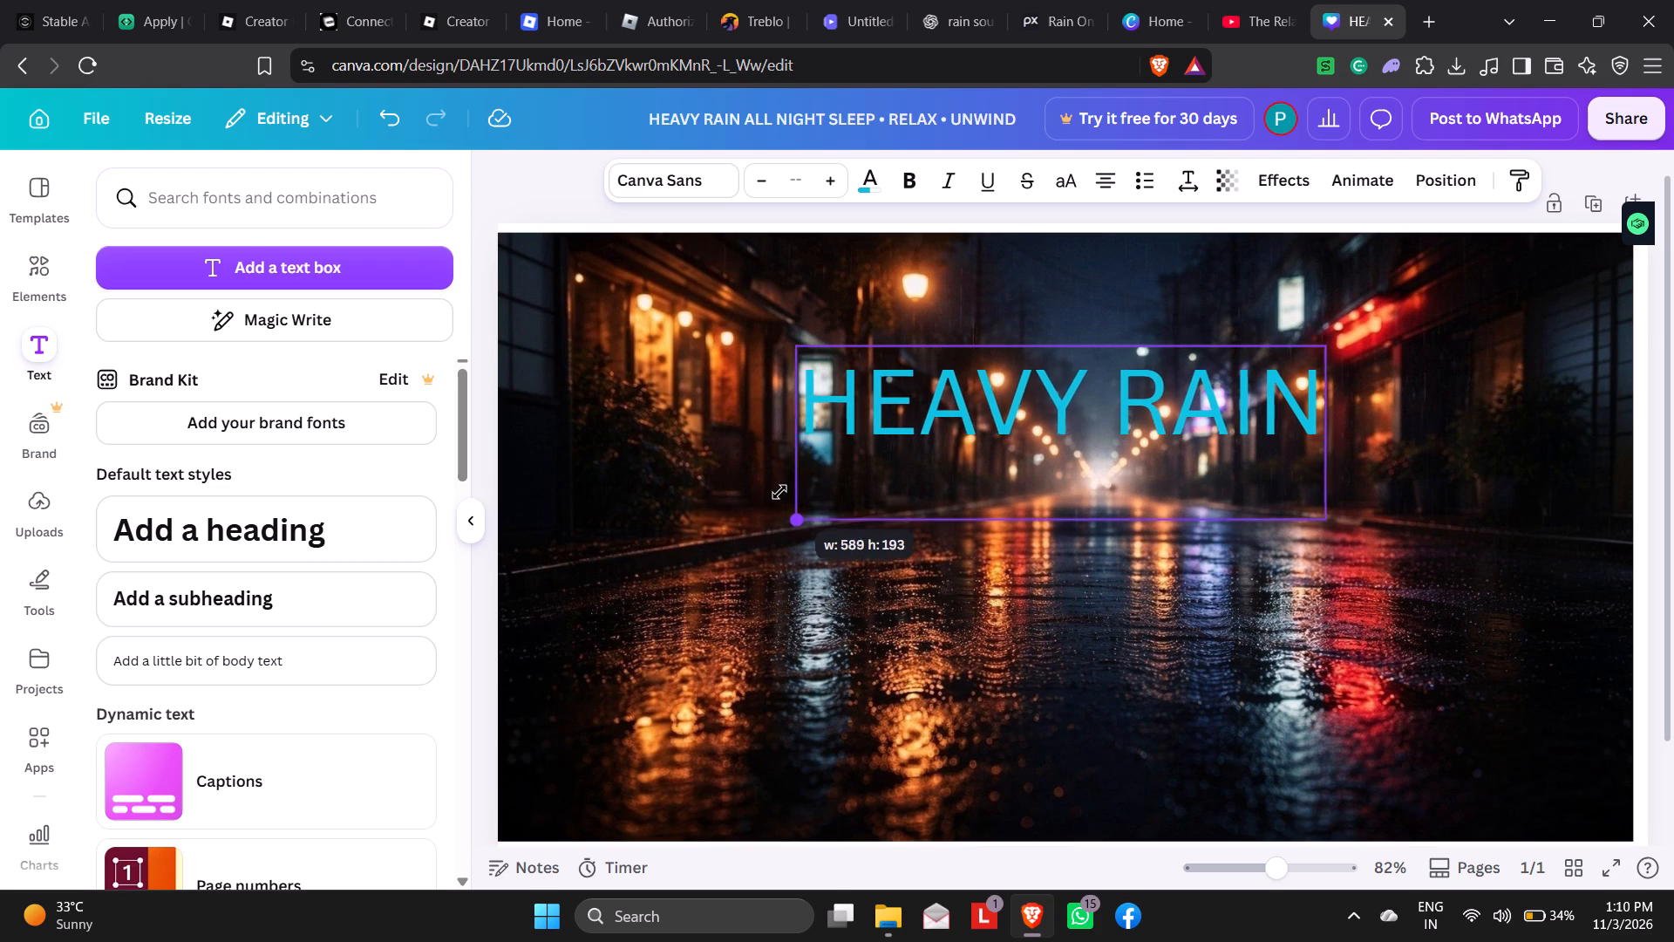
pyautogui.moveTo(779, 492); pyautogui.dragTo(776, 484)
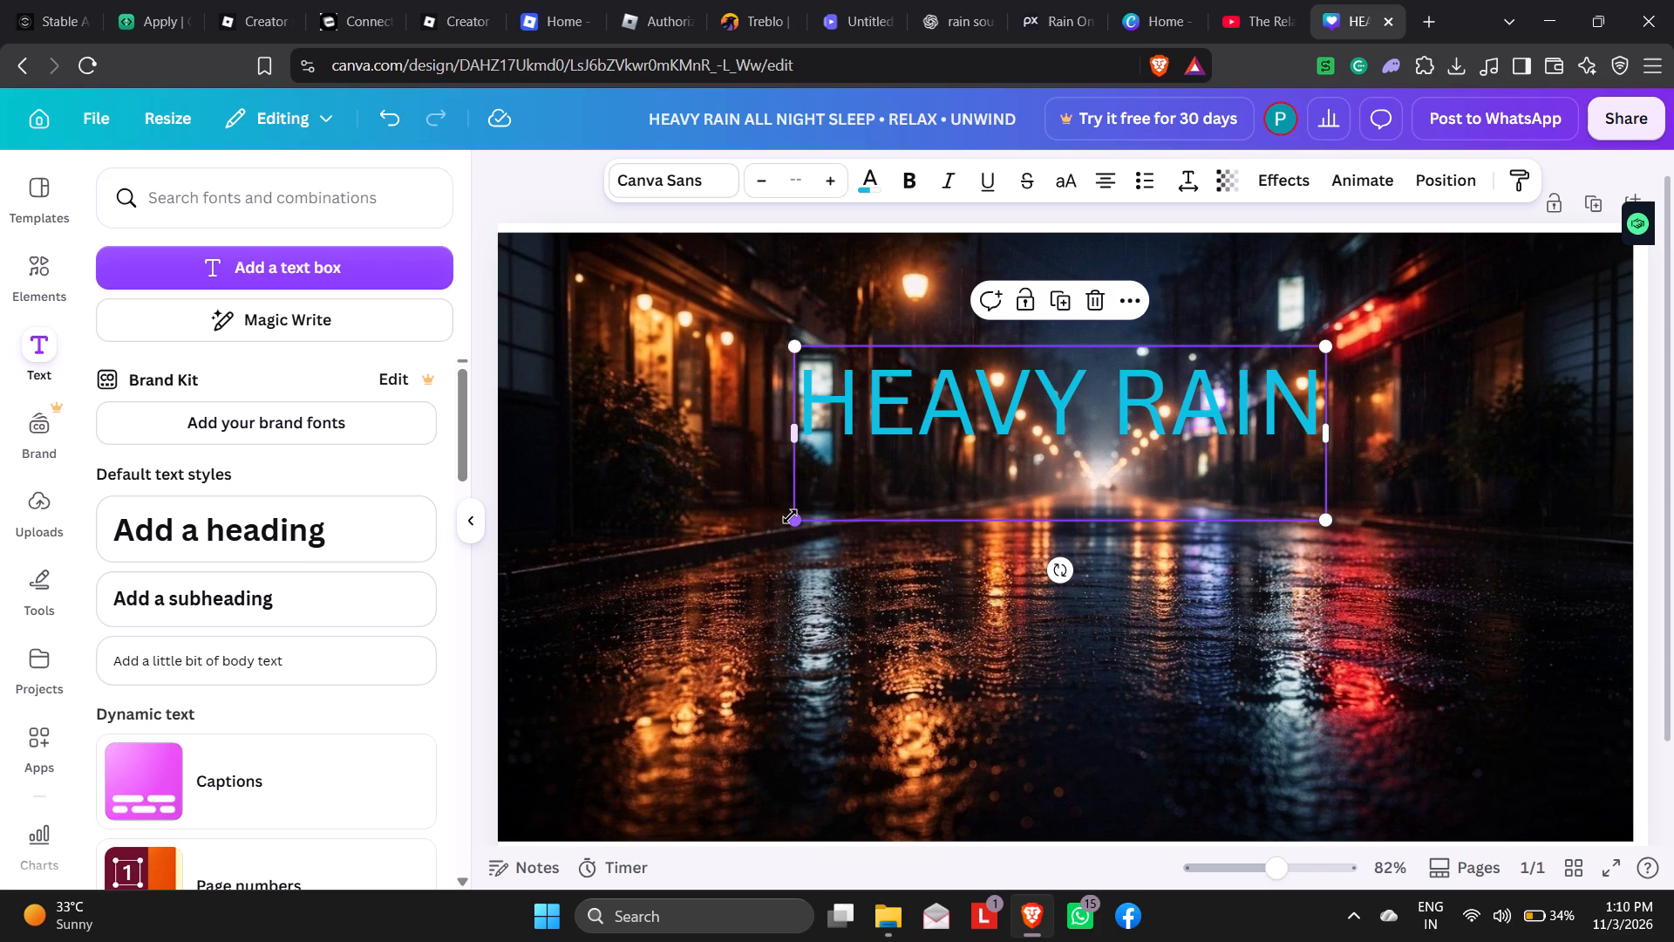
pyautogui.moveTo(790, 516); pyautogui.dragTo(800, 490)
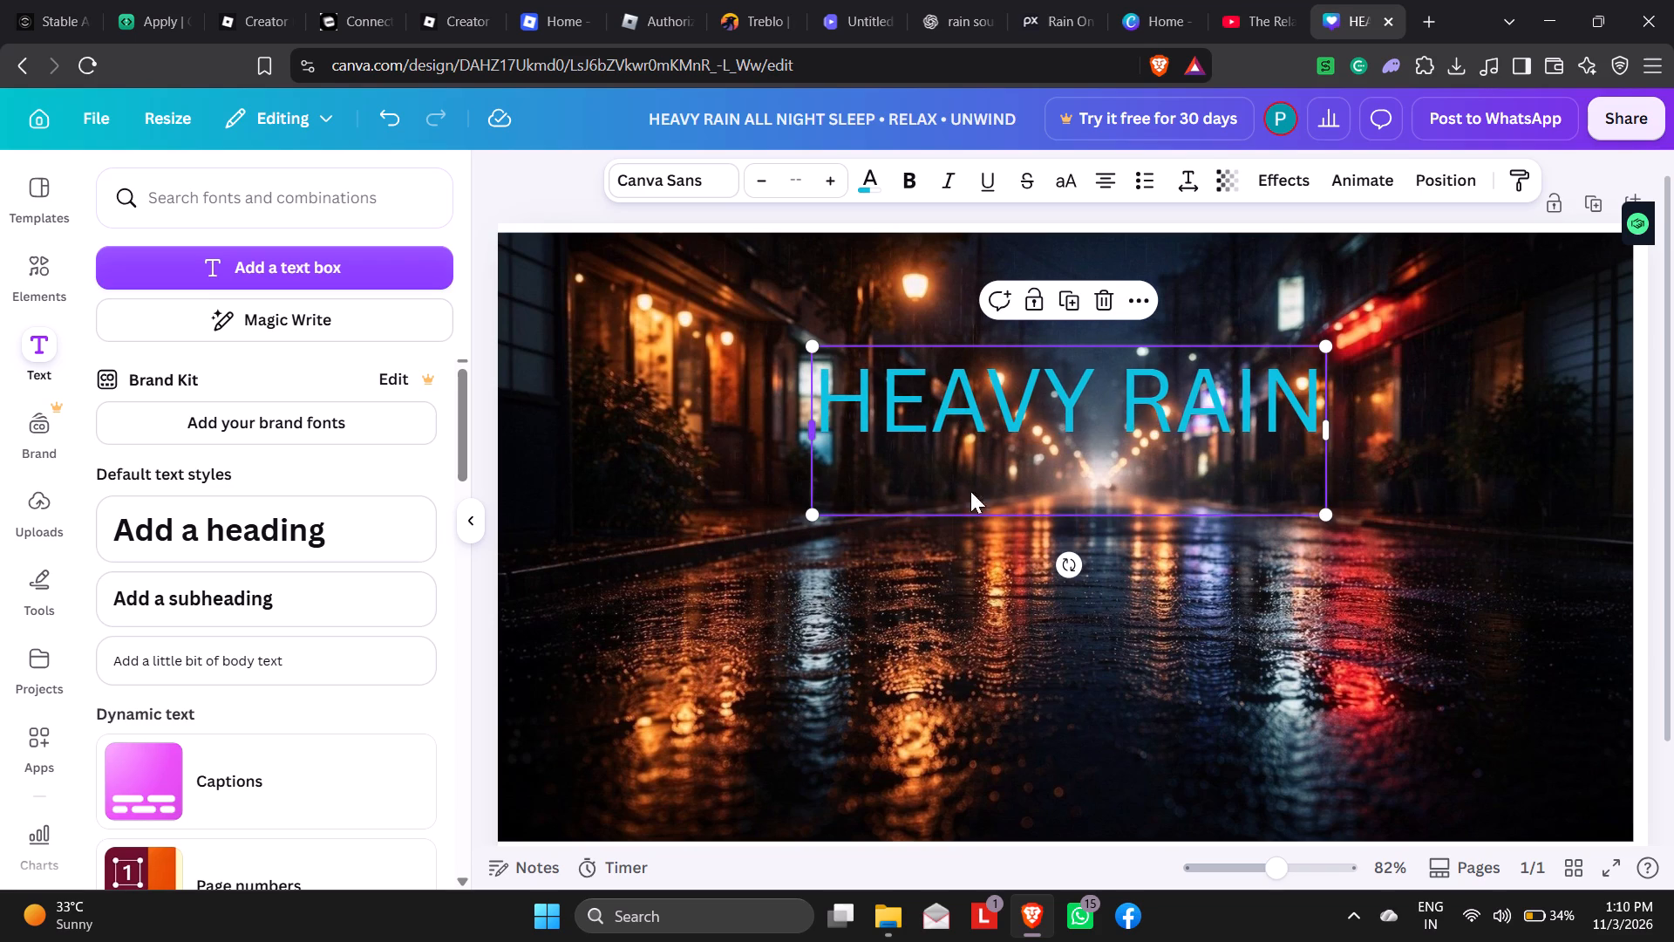
# Add a second text box in light turquoise and paste the full "HEAVY RAIN / ALL NIGHT / SLEEP • RELAX • UNWIND" text into it.
pyautogui.click(1249, 582)
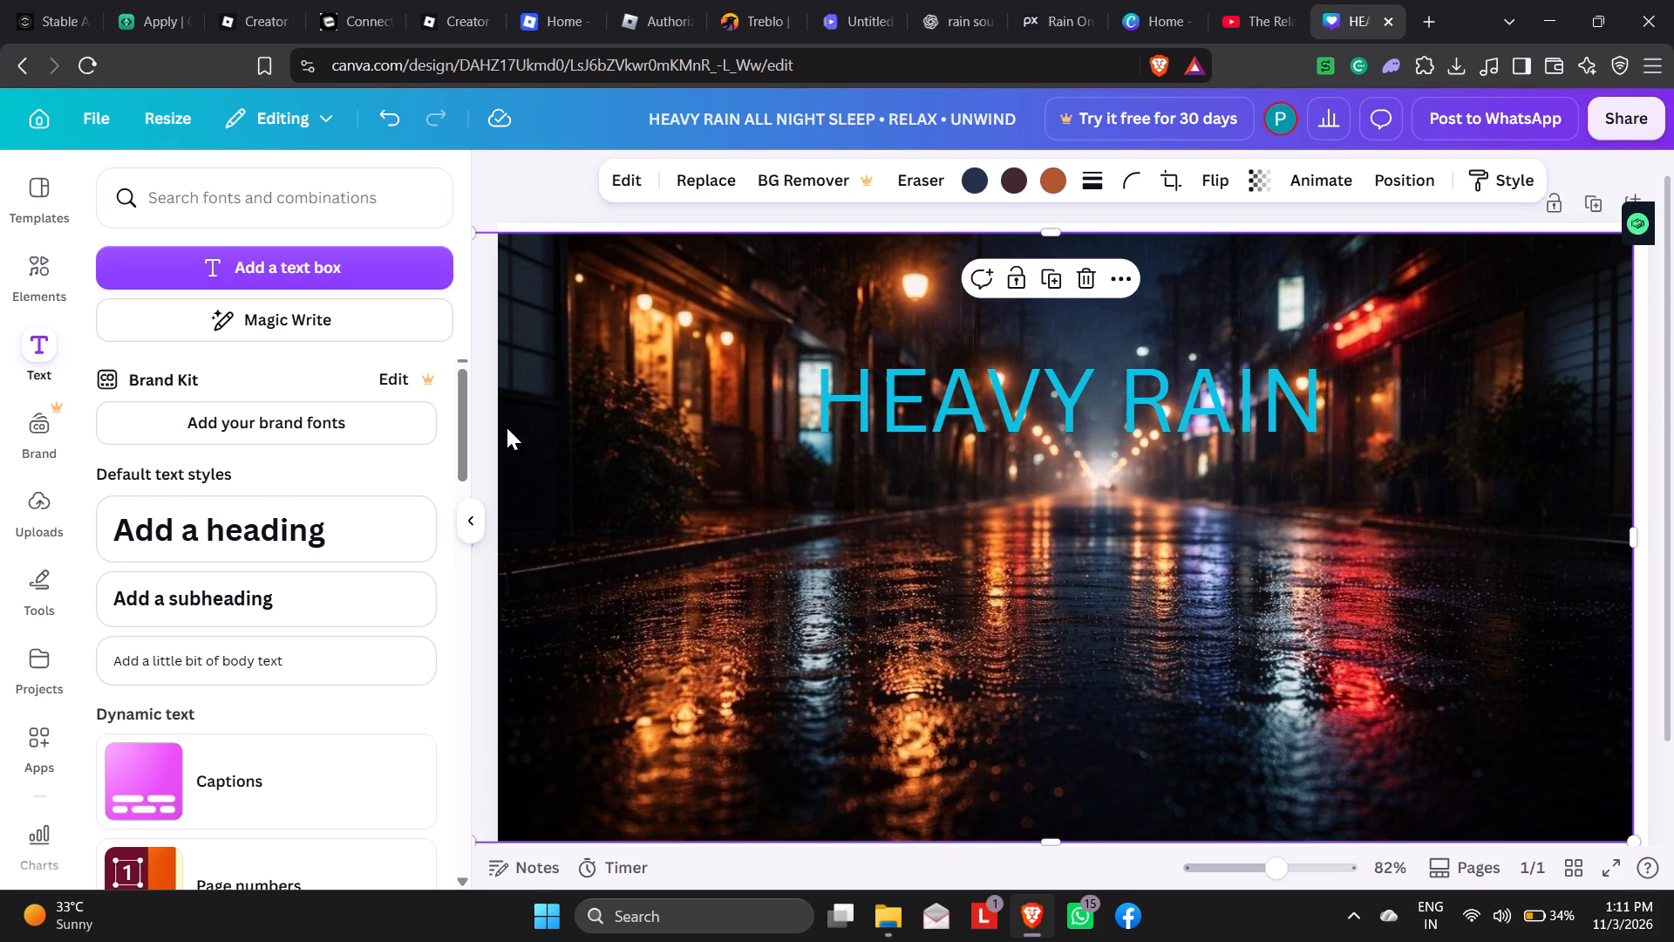
pyautogui.click(289, 273)
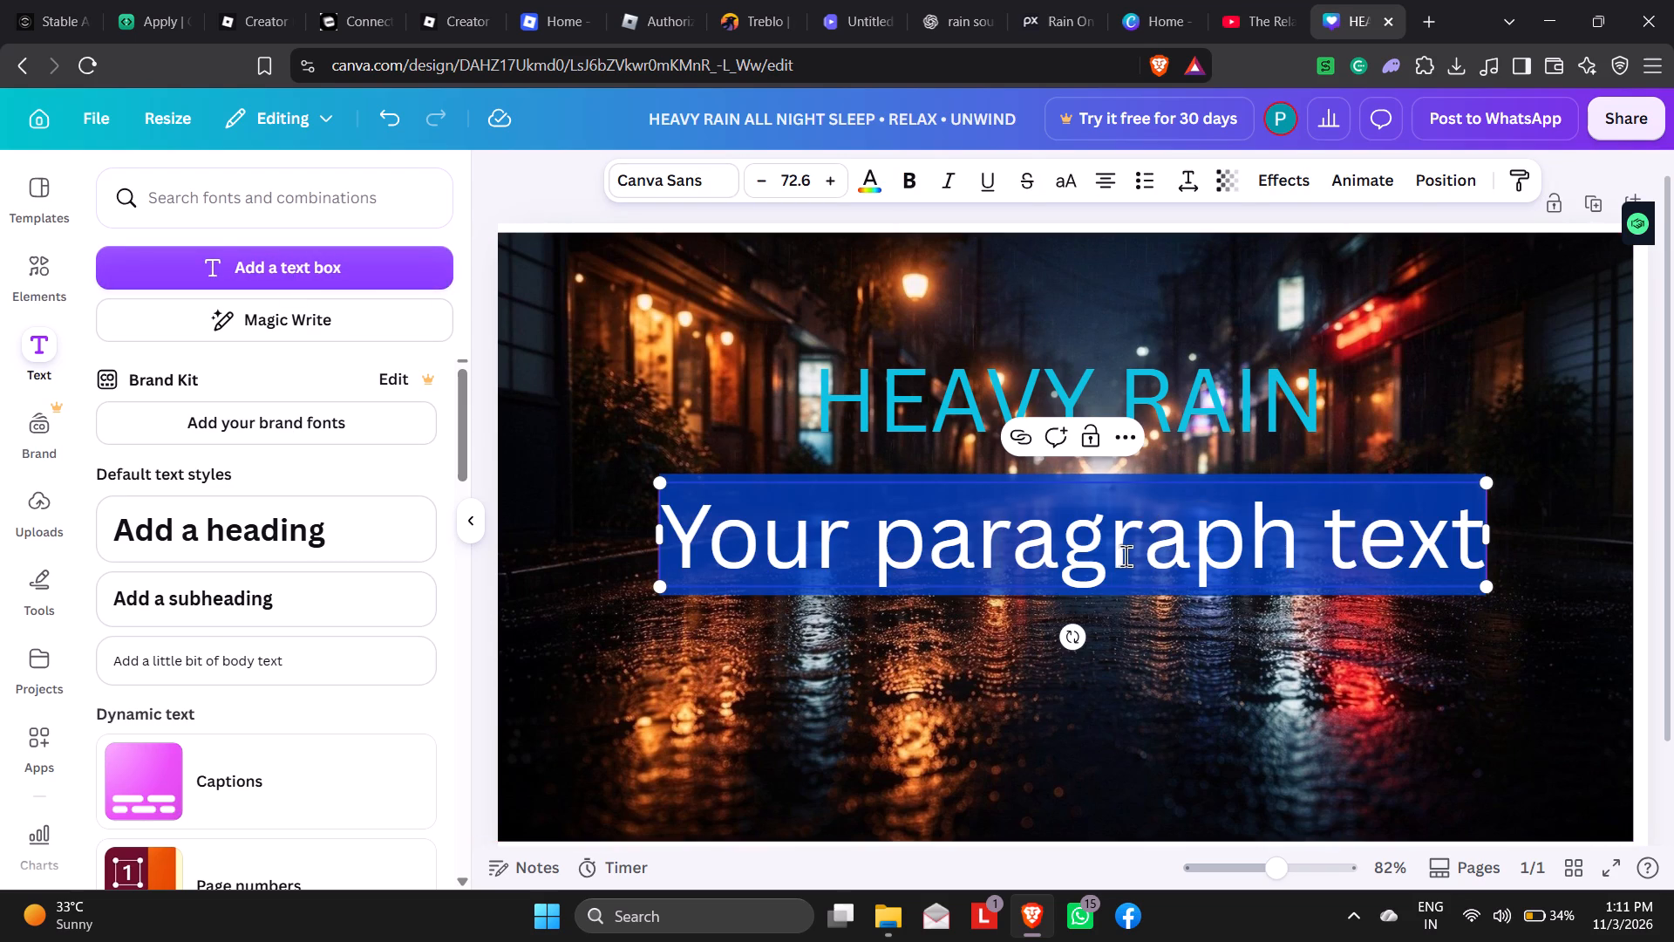
pyautogui.click(857, 178)
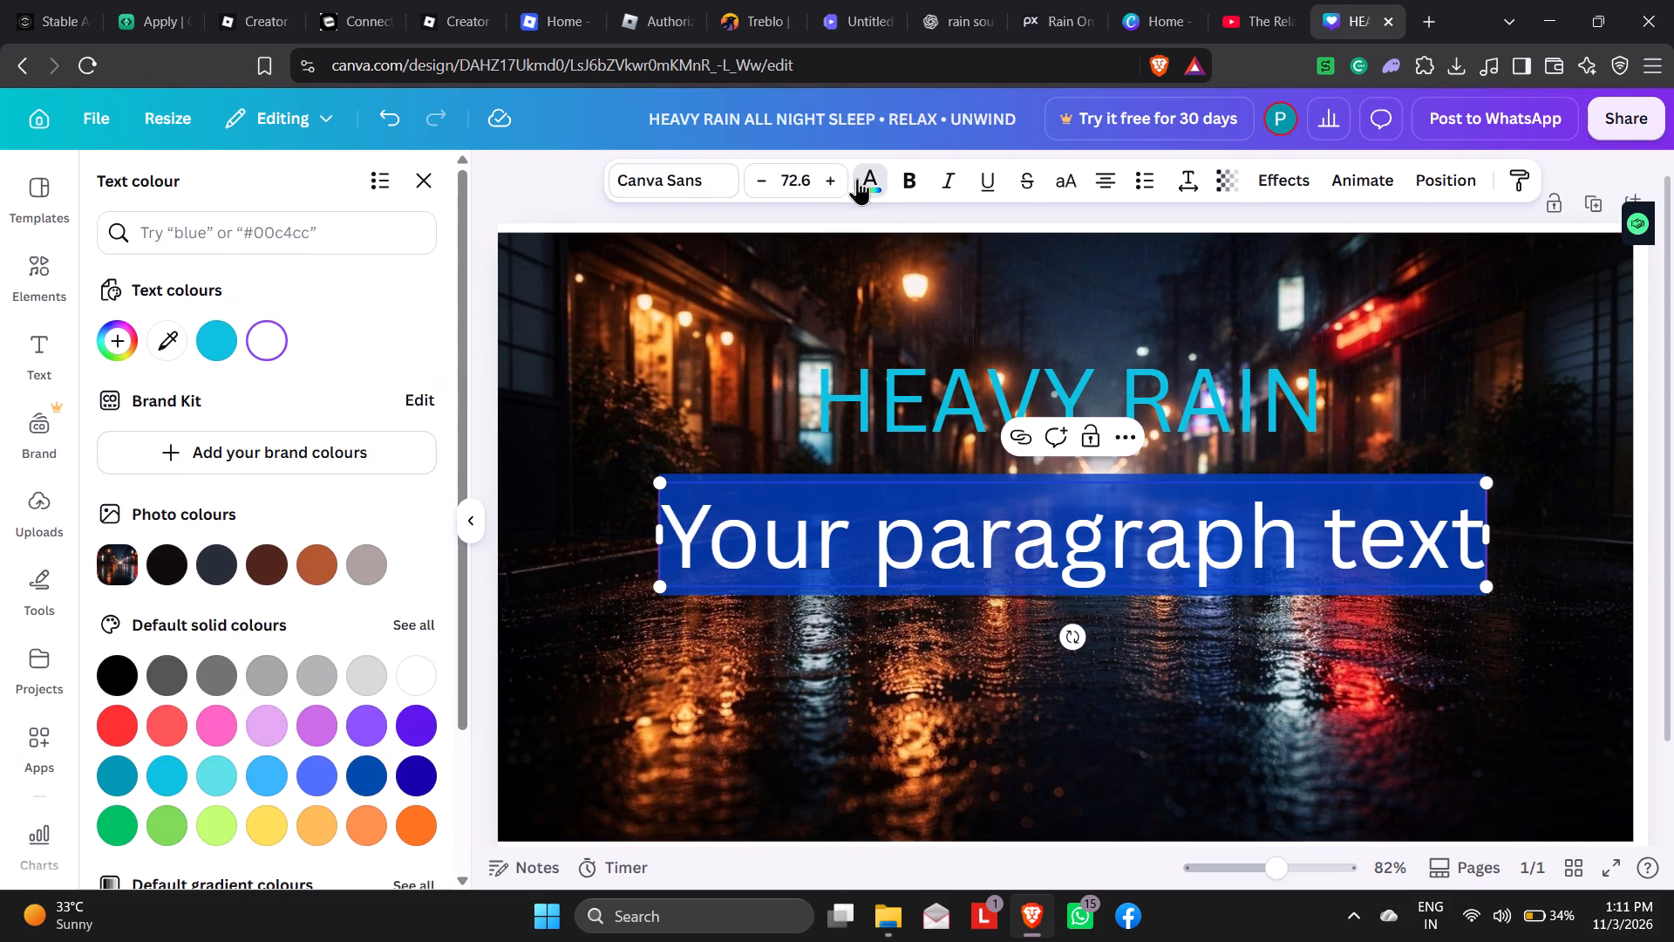
pyautogui.scroll(-2, 310, 694)
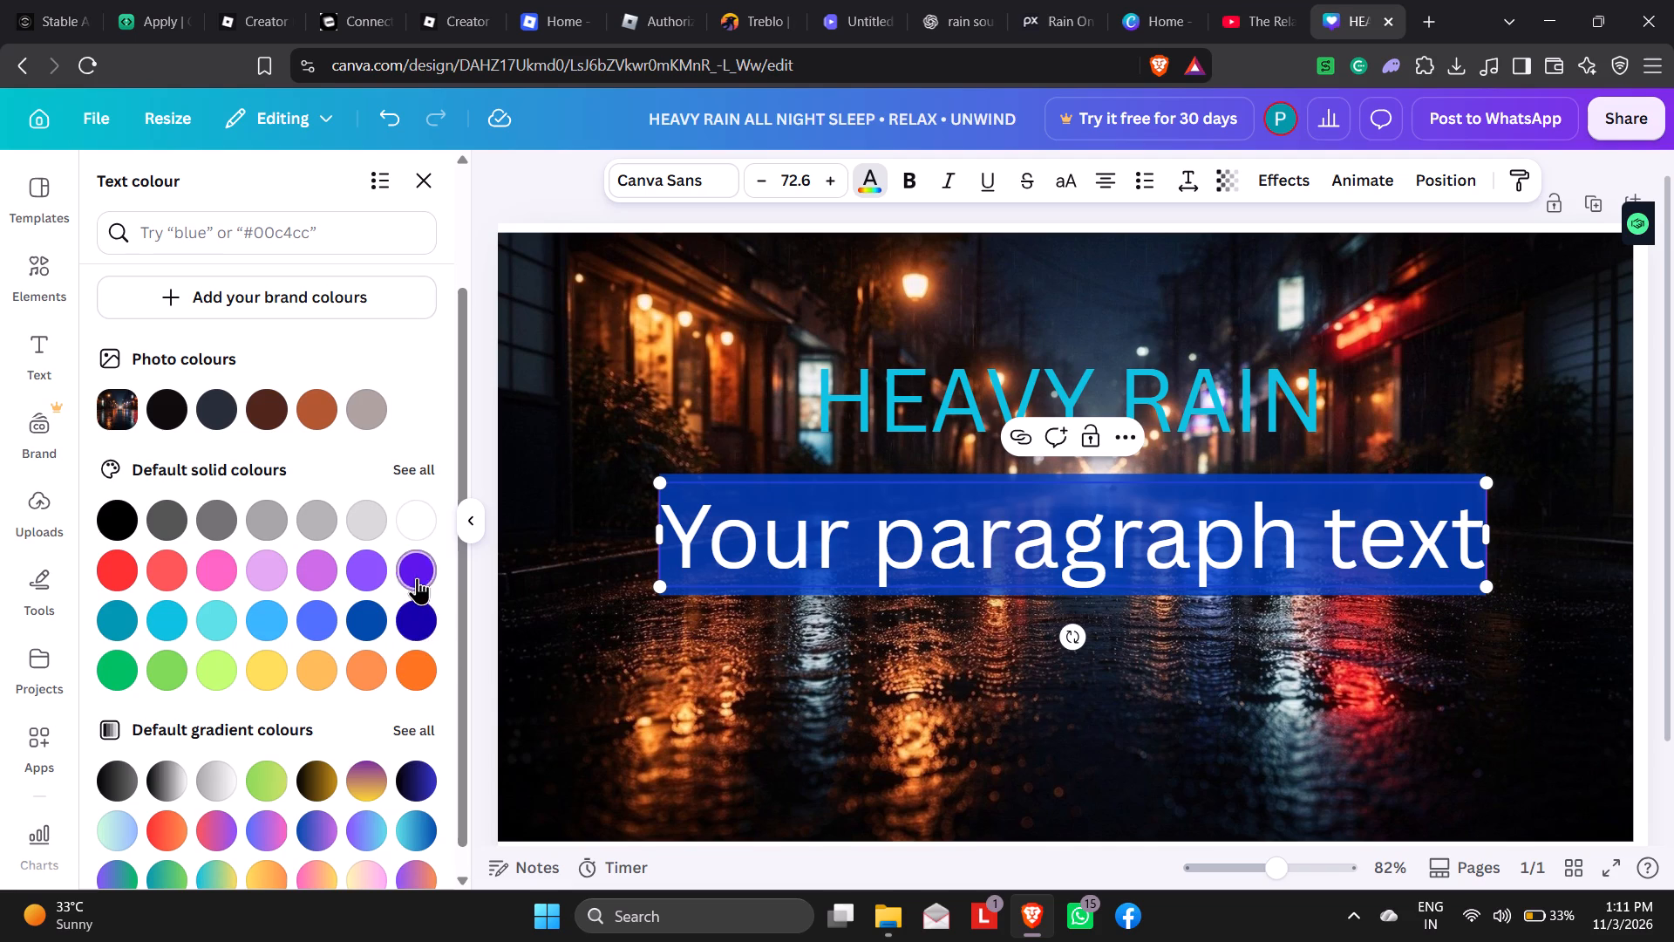
pyautogui.click(204, 617)
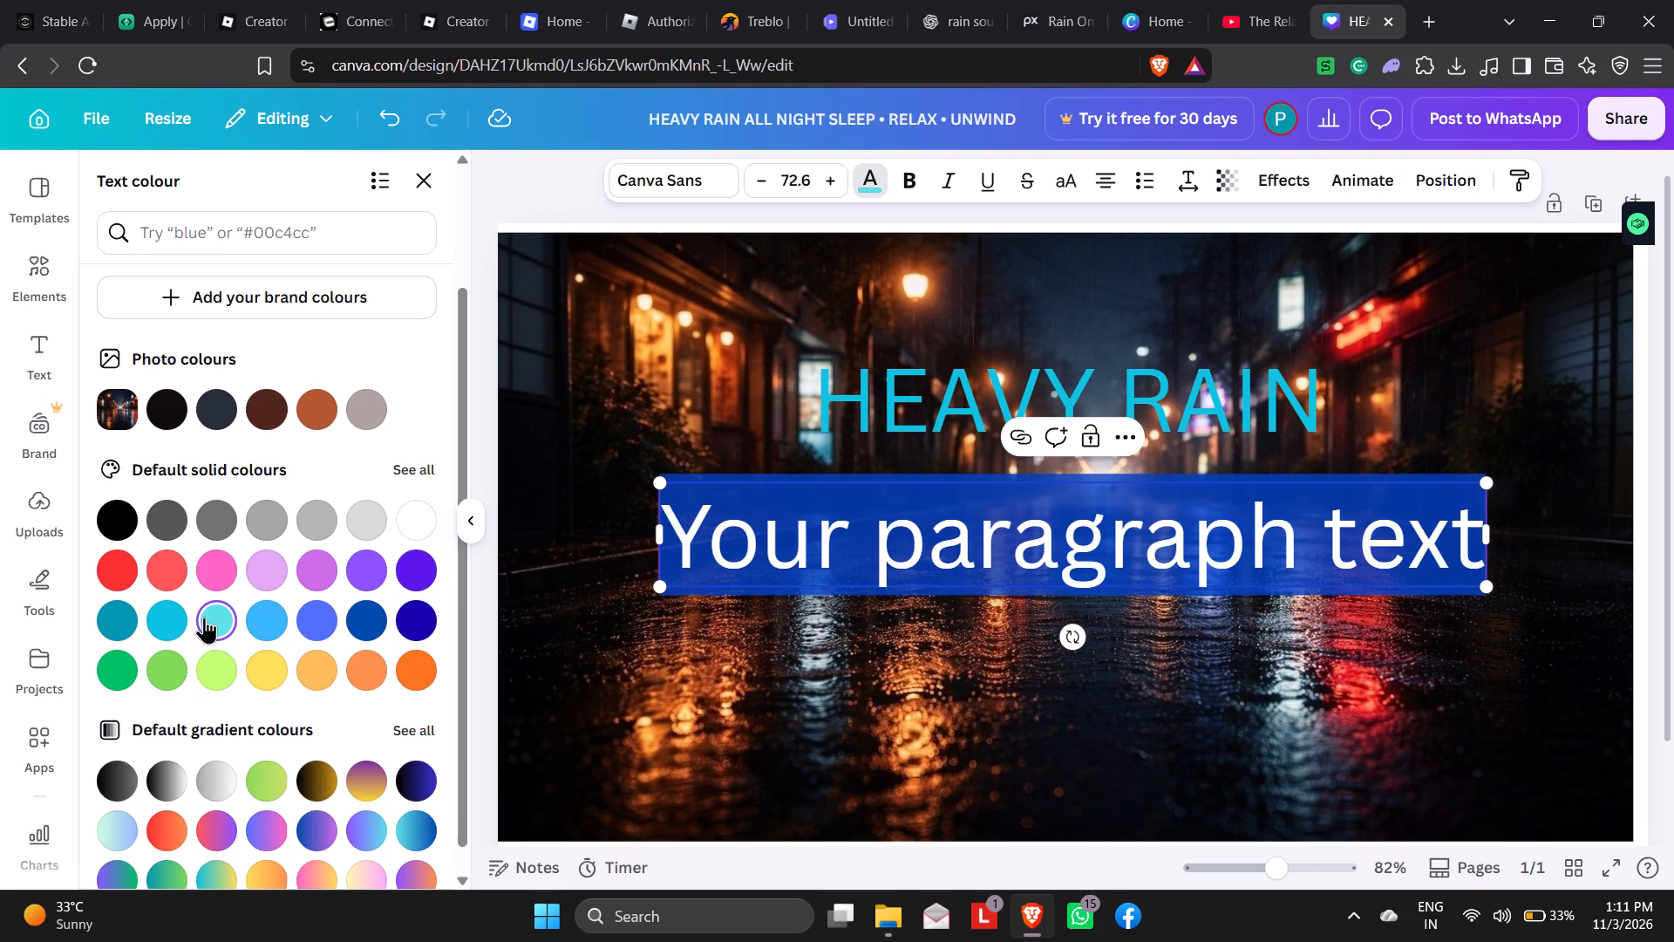
pyautogui.hotkey('ctrl', 'v')
pyautogui.hscroll(2, 204, 617)
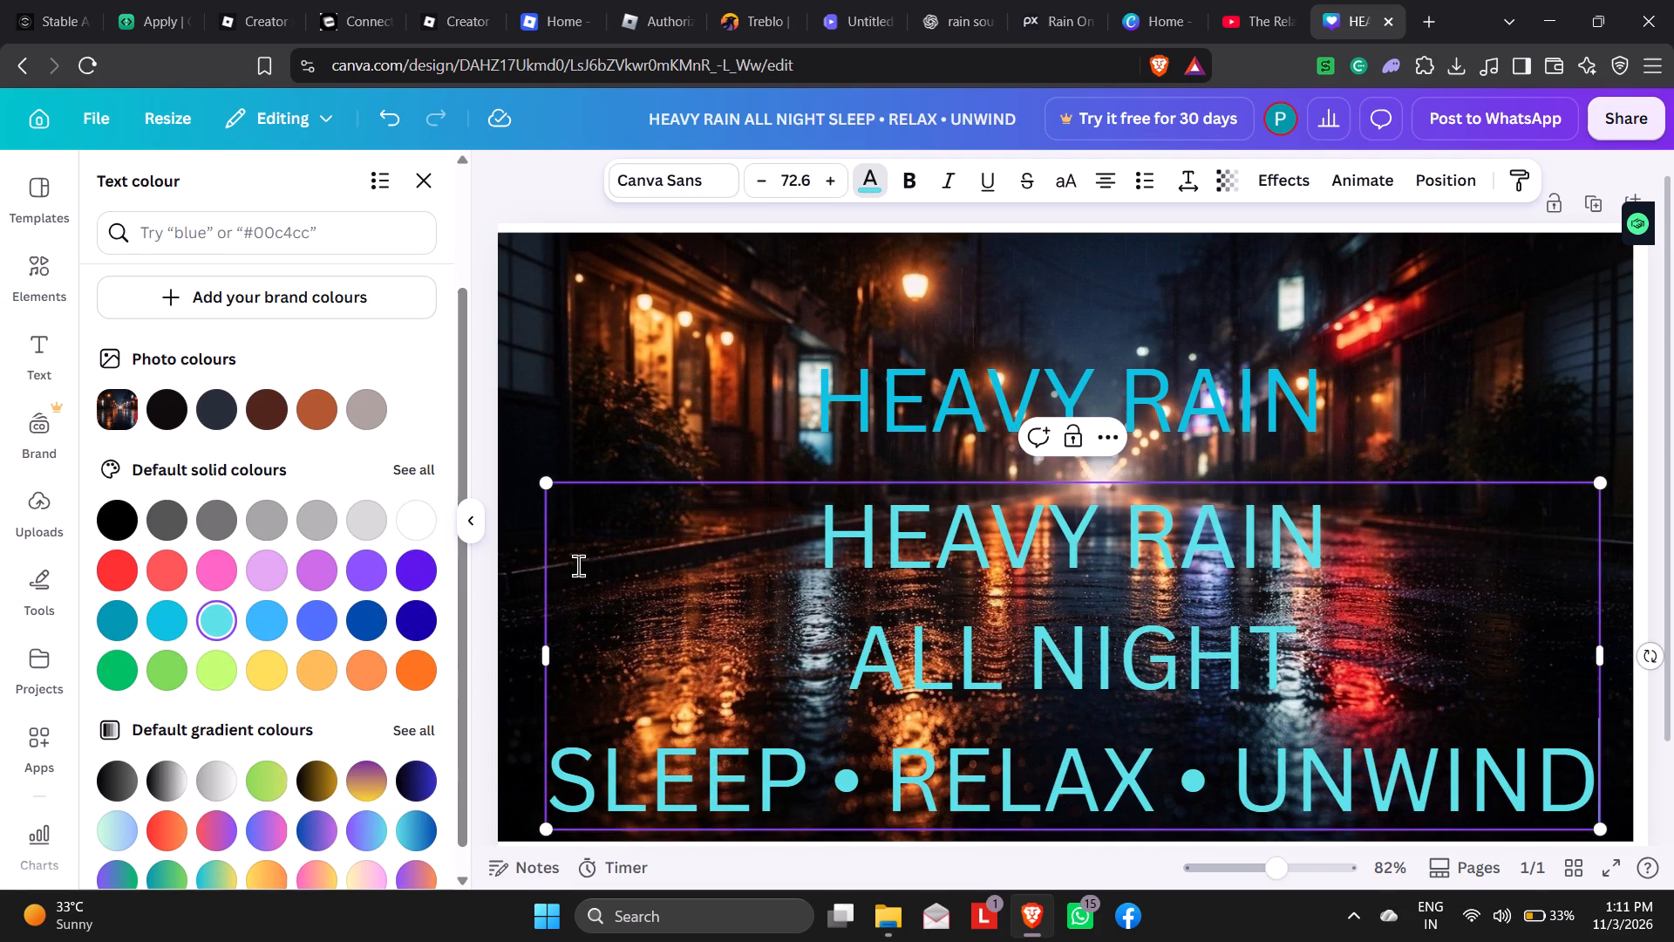
# Delete the "HEAVY RAIN" and "SLEEP • RELAX • UNWIND" lines from the light turquoise text box, keeping only "ALL NIGHT".
pyautogui.moveTo(816, 537); pyautogui.dragTo(1298, 509)
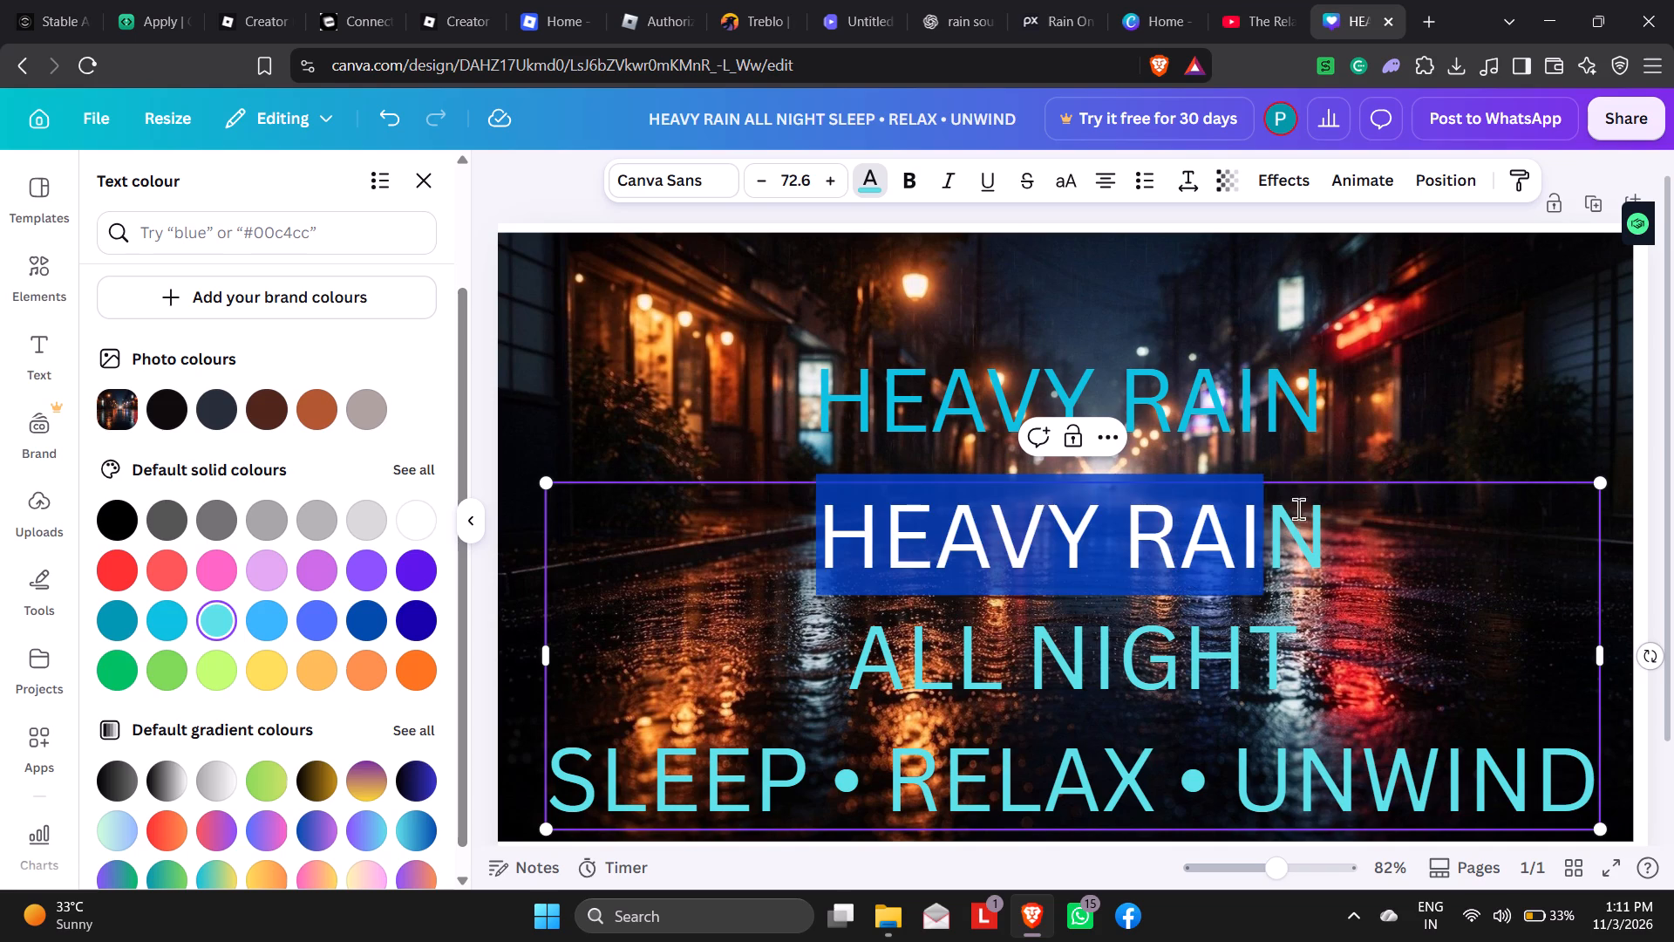
pyautogui.moveTo(1298, 509); pyautogui.dragTo(1326, 518)
pyautogui.press('BackSpace')
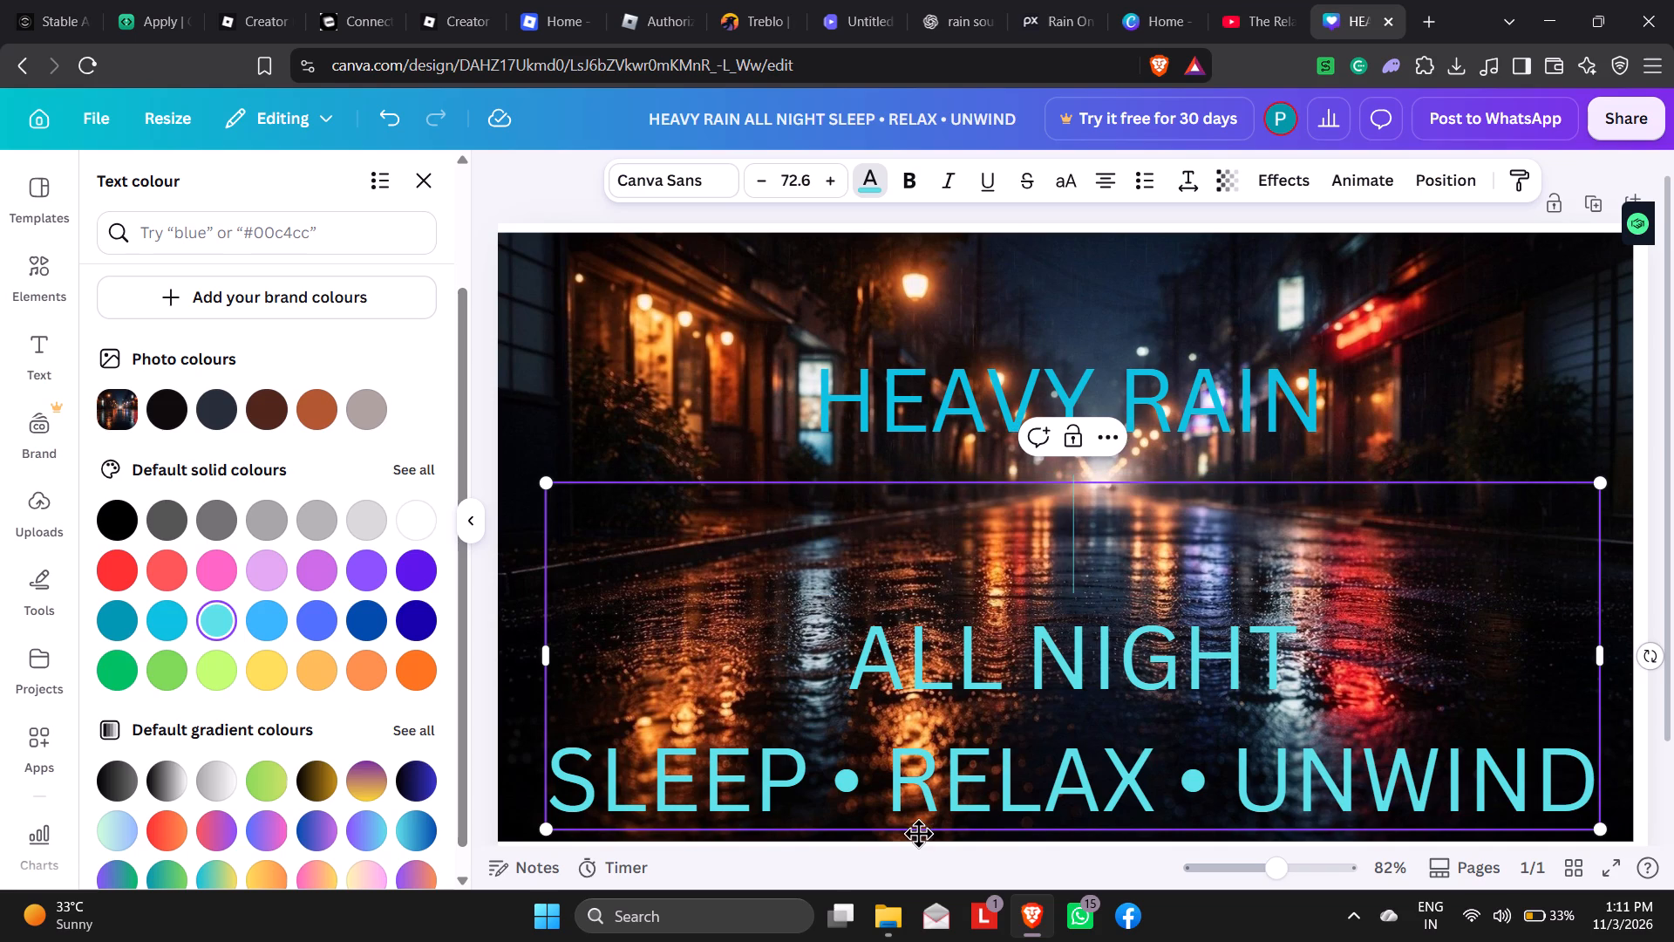
pyautogui.moveTo(556, 752); pyautogui.dragTo(1459, 714)
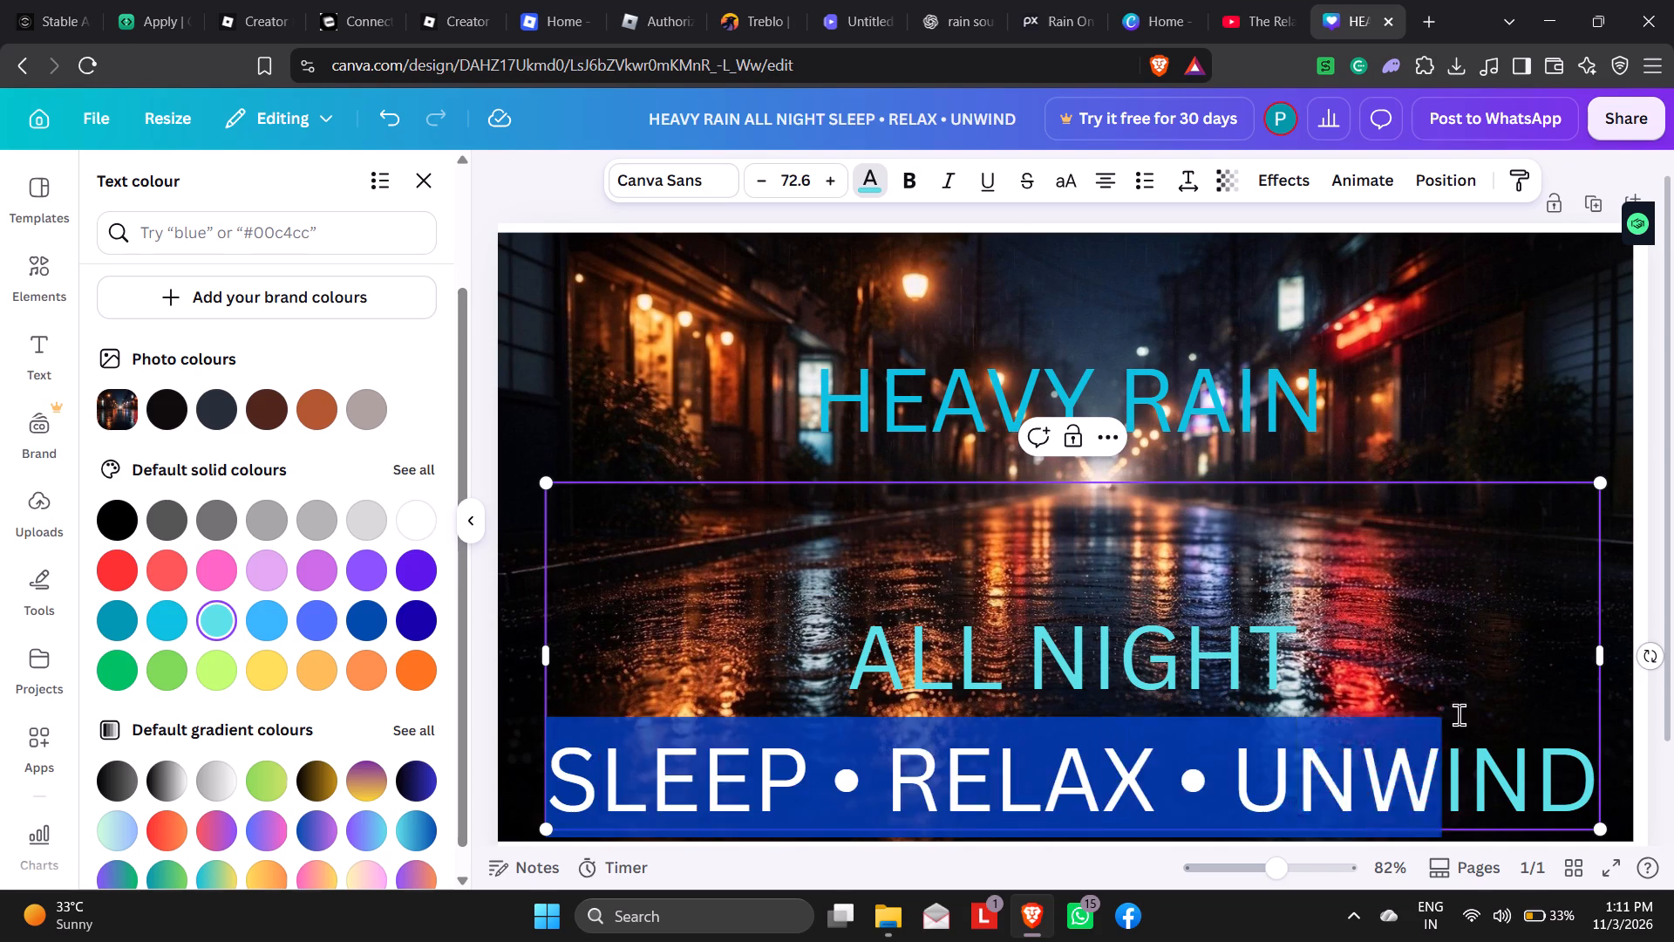
pyautogui.moveTo(1459, 714); pyautogui.dragTo(1588, 776)
pyautogui.press('BackSpace')
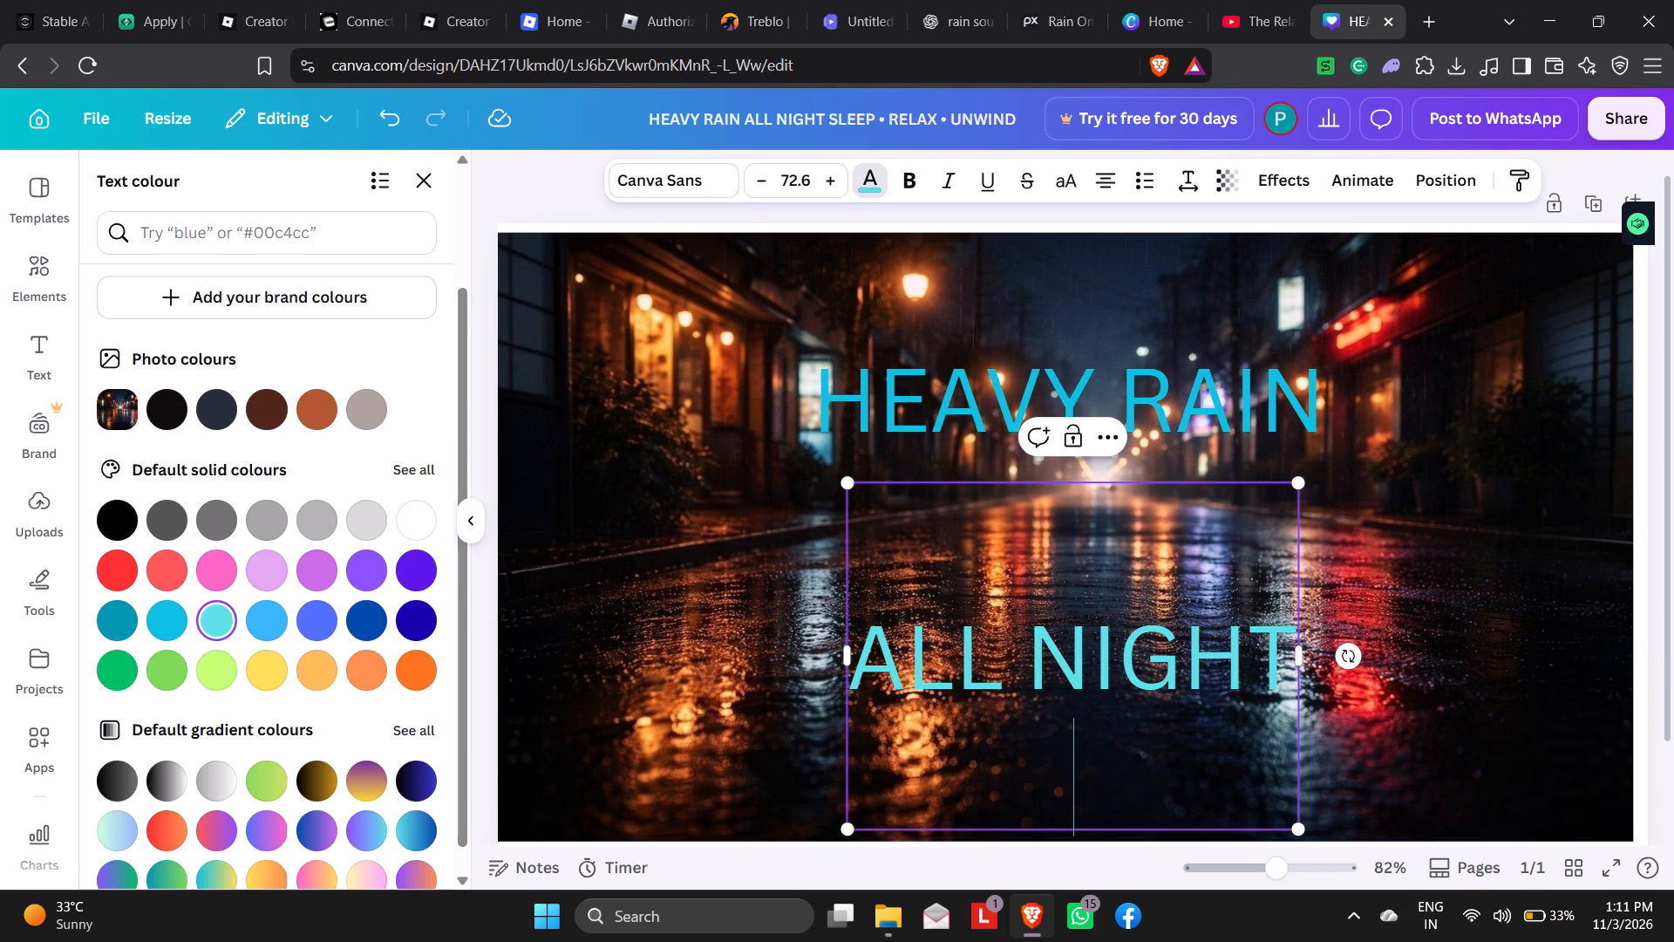
# Scale the "ALL NIGHT" text box down to a font size of 62.8.
pyautogui.moveTo(1186, 581); pyautogui.dragTo(1177, 445)
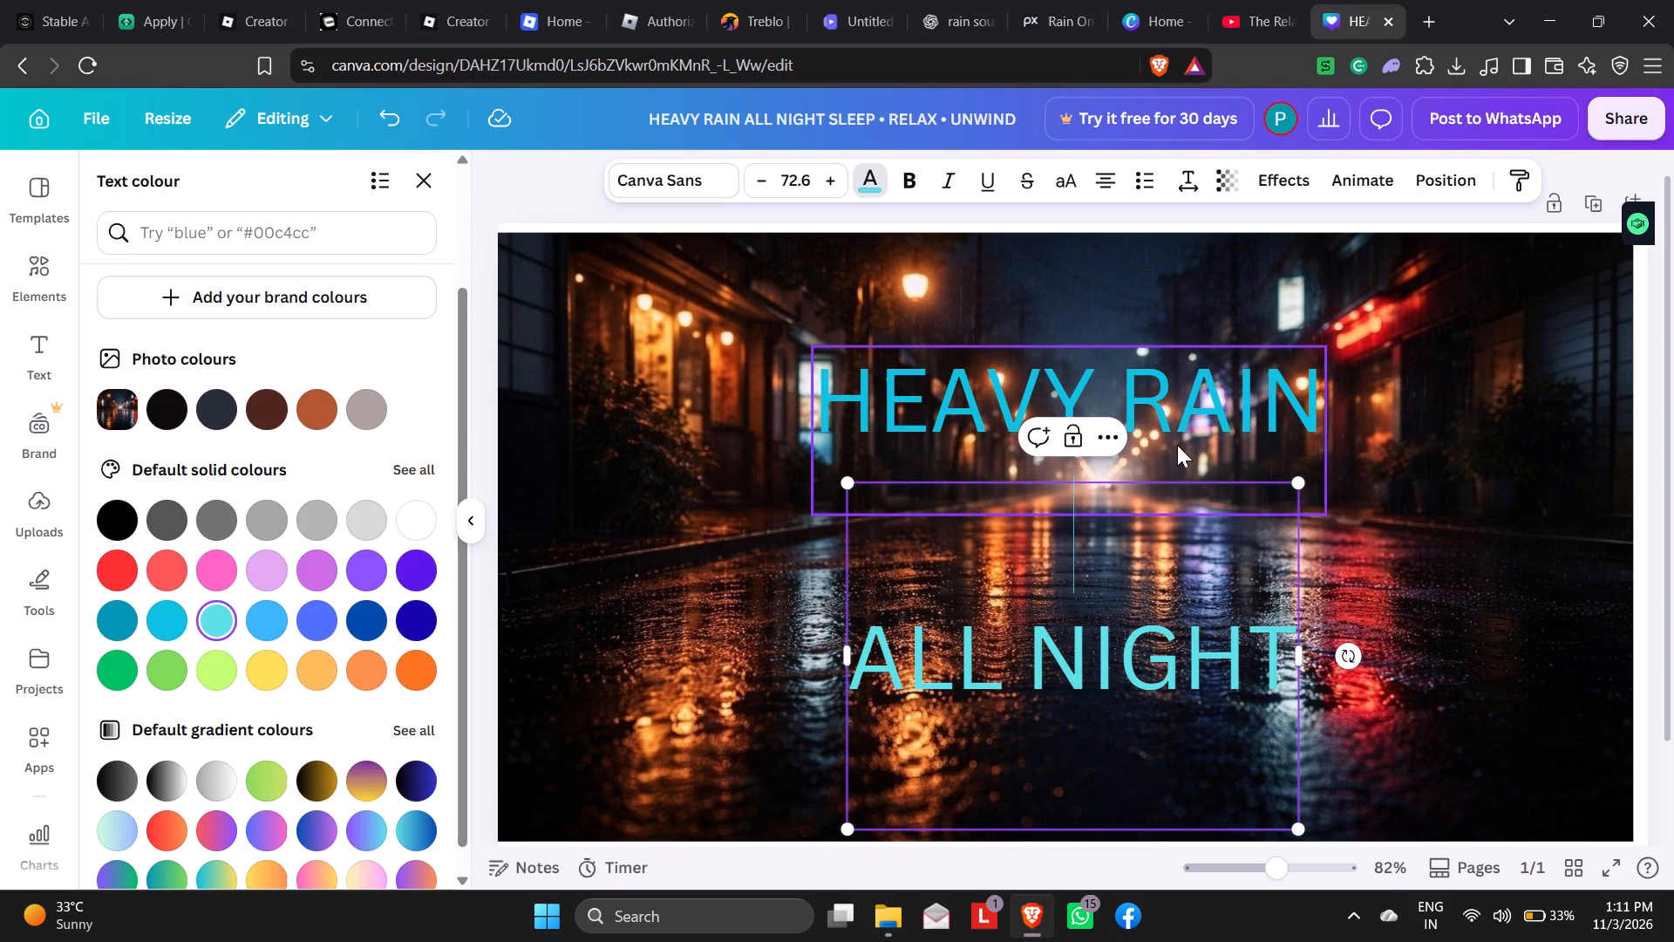
pyautogui.moveTo(1177, 445); pyautogui.dragTo(1163, 577)
pyautogui.click(1163, 577)
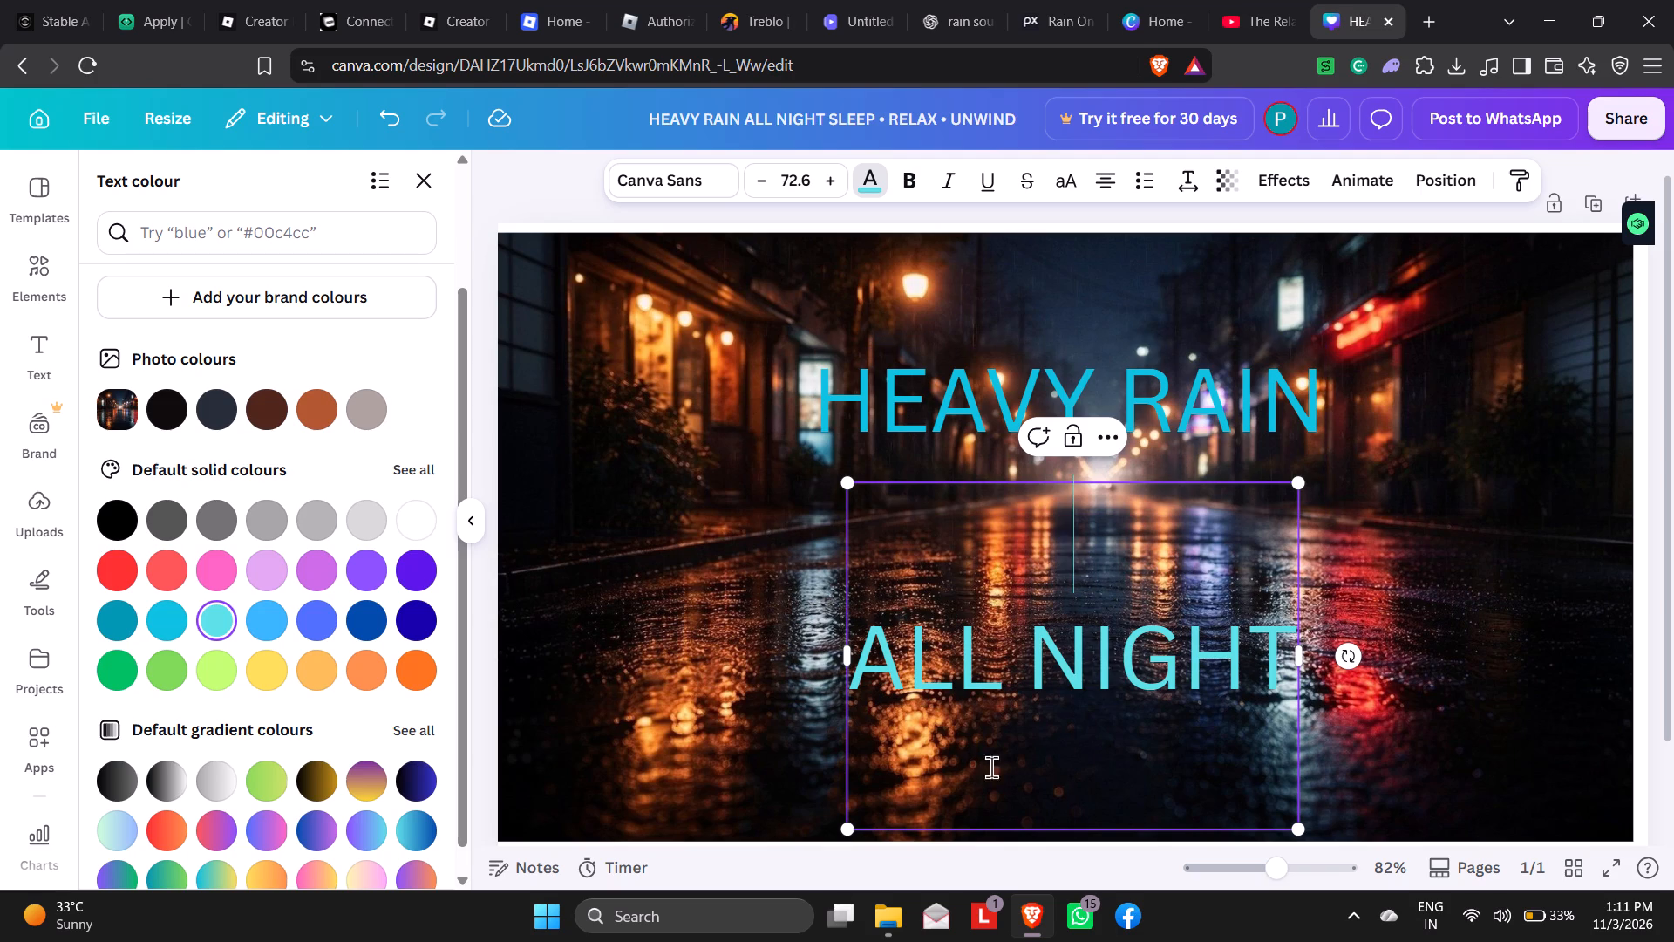
pyautogui.moveTo(845, 489); pyautogui.dragTo(832, 591)
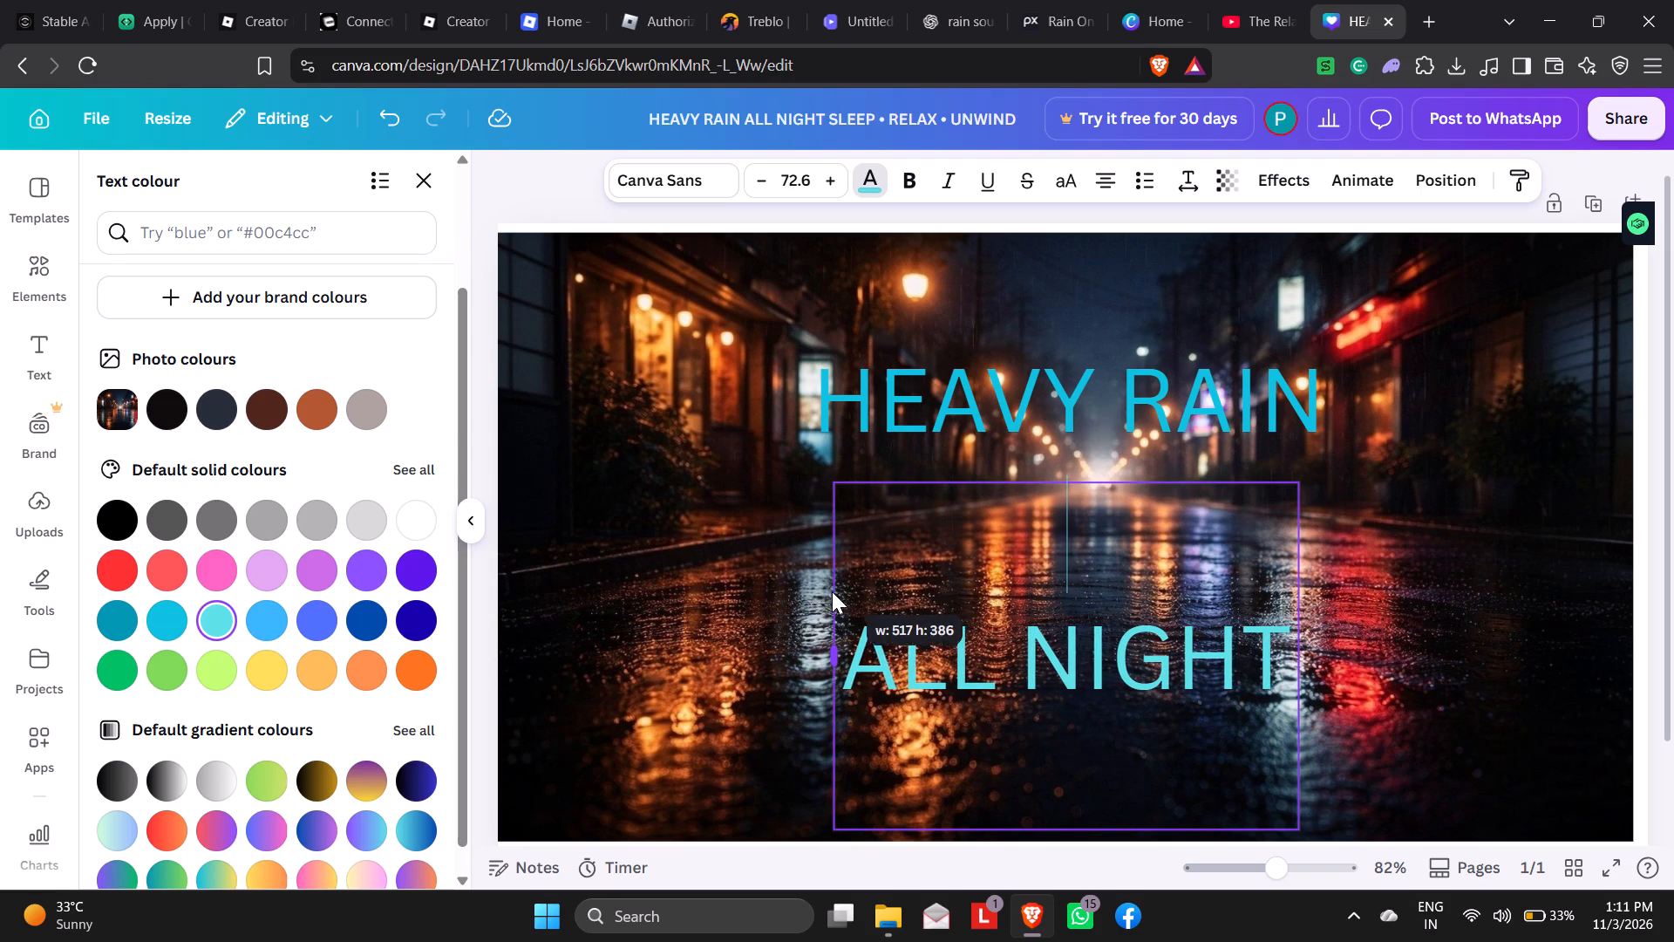
pyautogui.moveTo(832, 591); pyautogui.dragTo(829, 555)
pyautogui.moveTo(828, 474); pyautogui.dragTo(874, 547)
pyautogui.moveTo(1028, 584); pyautogui.dragTo(986, 522)
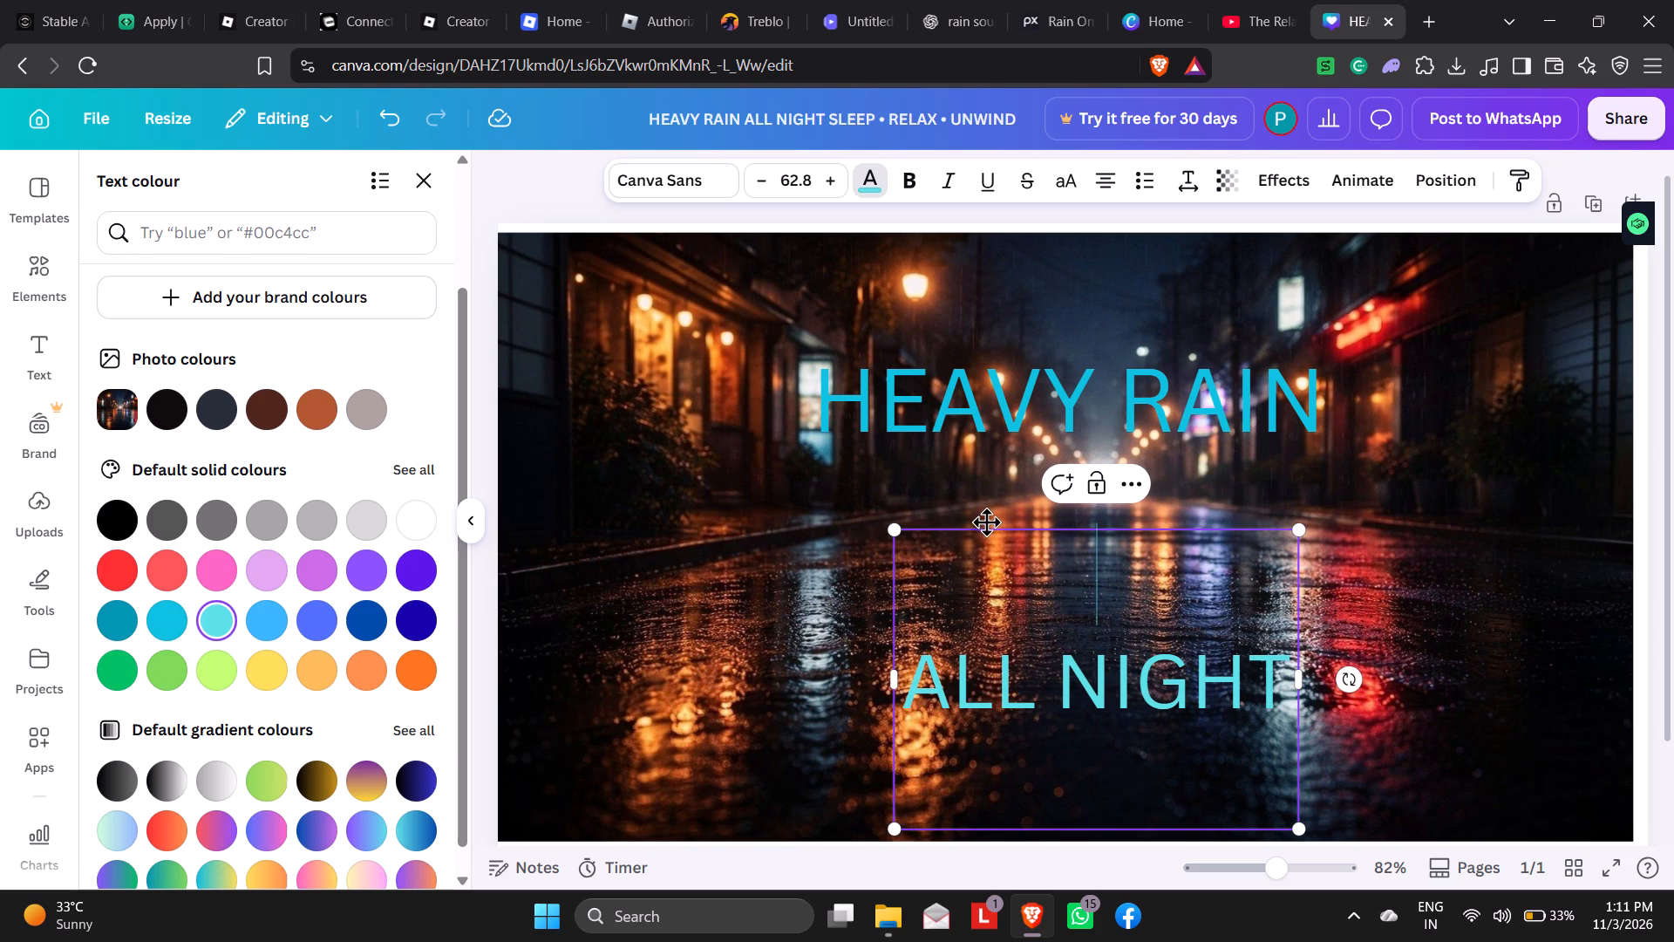
pyautogui.moveTo(986, 522); pyautogui.dragTo(1026, 592)
pyautogui.click(1026, 592)
pyautogui.click(1438, 552)
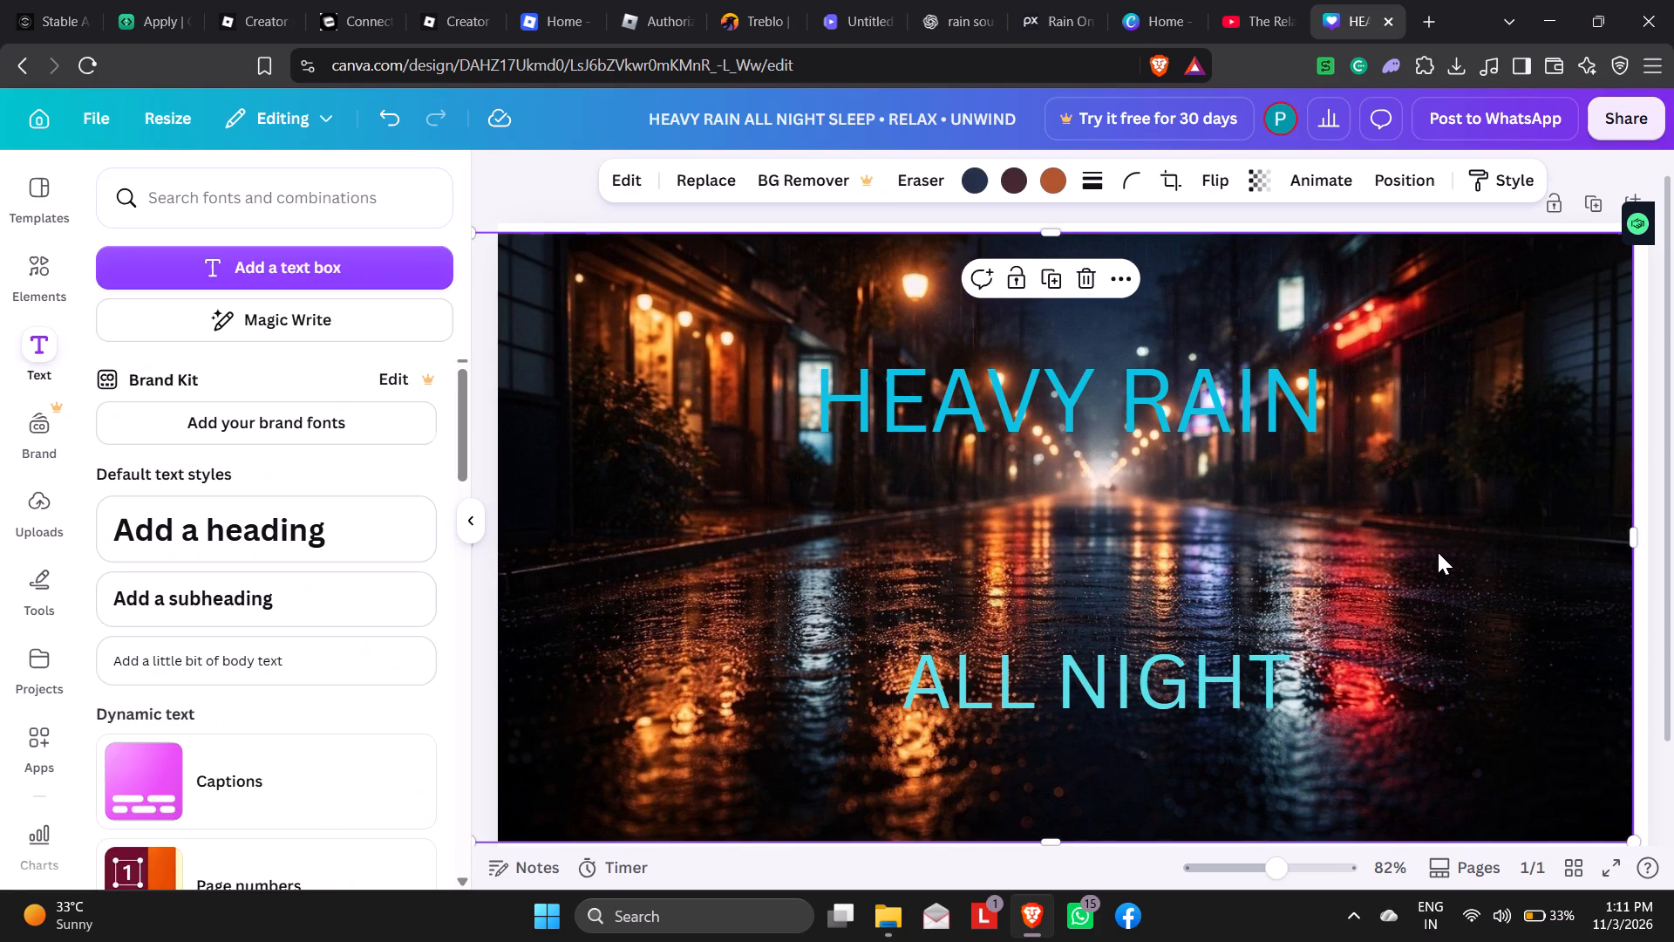
# Move the "ALL NIGHT" text up directly beneath "HEAVY RAIN", centred horizontally on the page.
pyautogui.moveTo(1225, 572); pyautogui.dragTo(1198, 445)
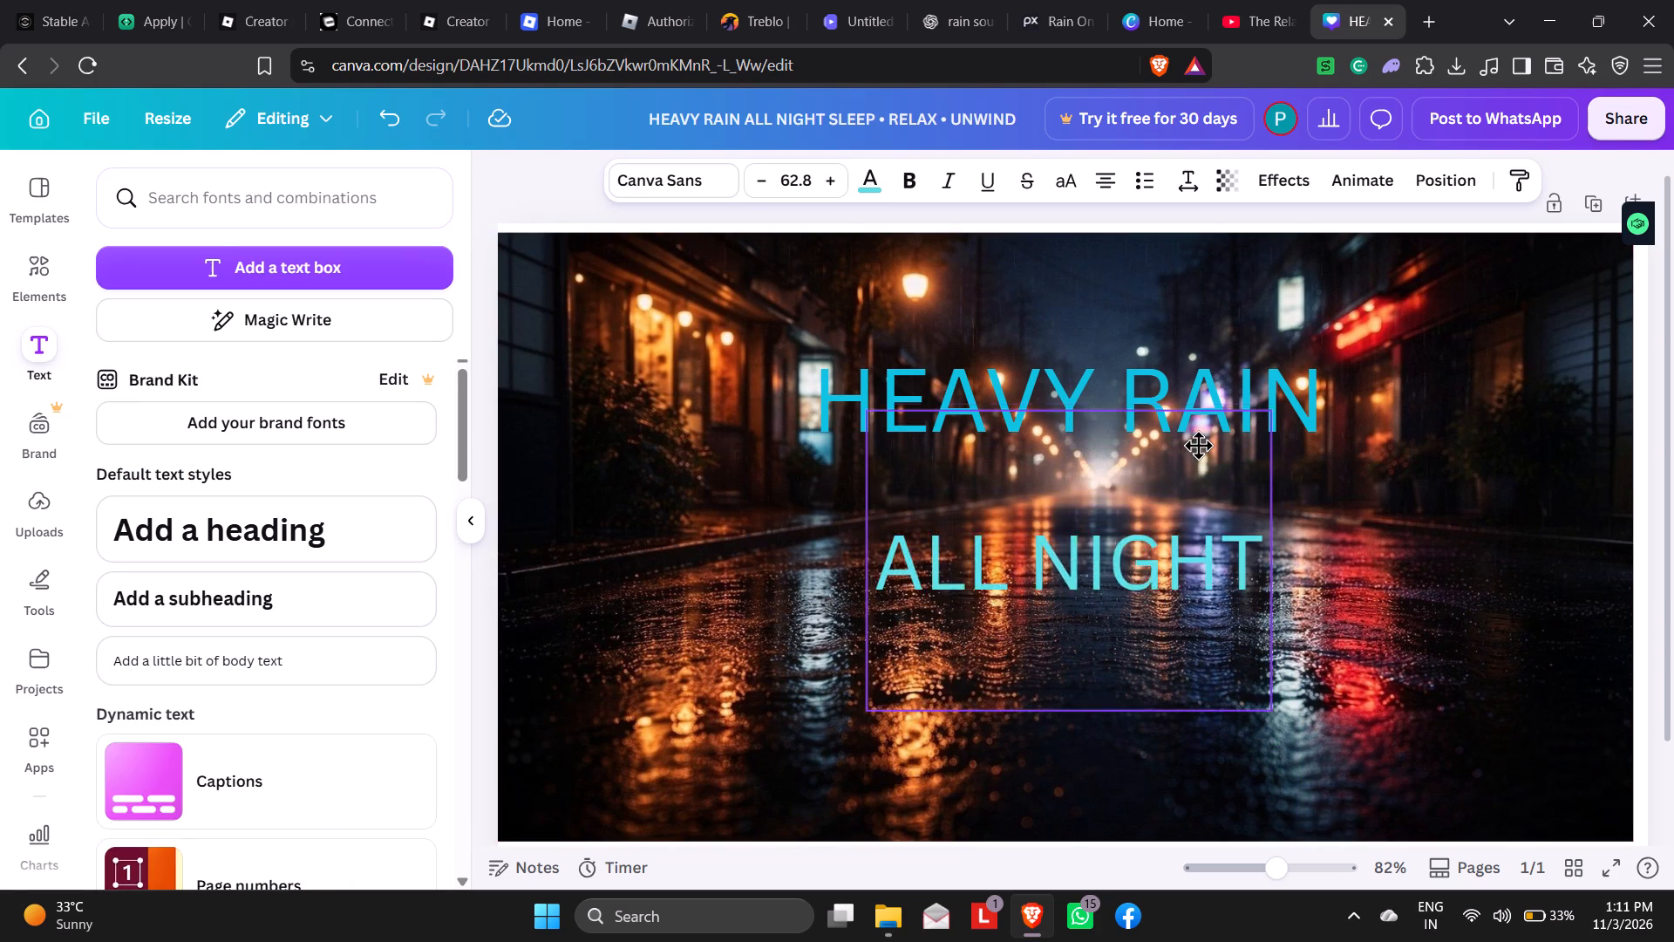
pyautogui.moveTo(1198, 445); pyautogui.dragTo(1198, 386)
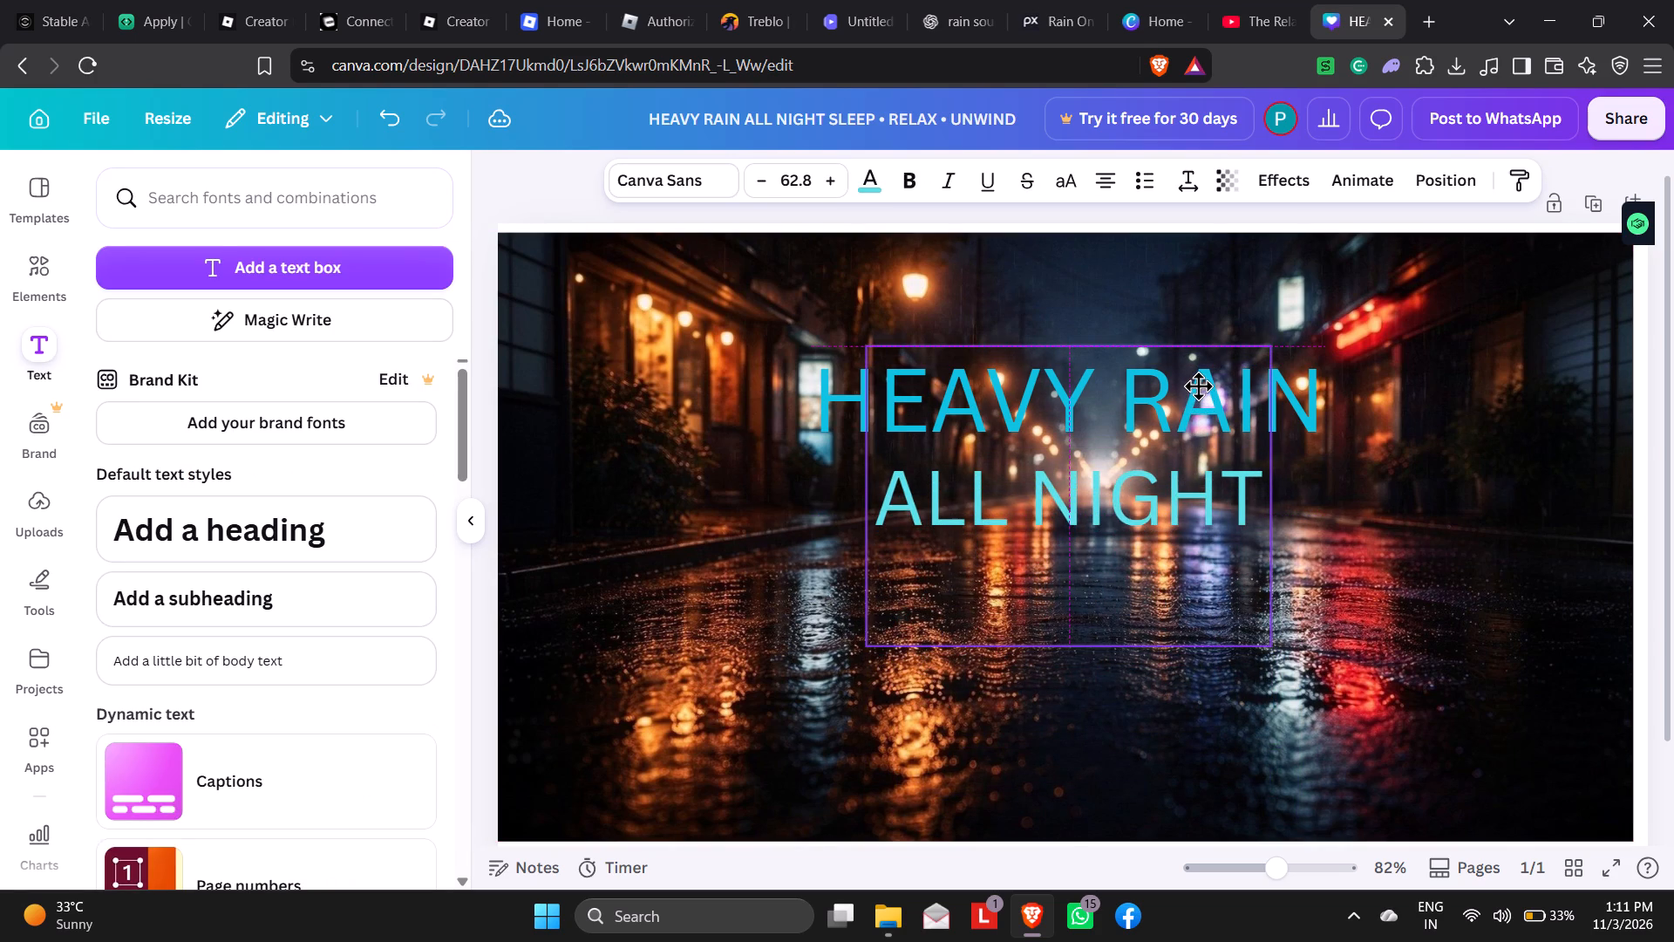
pyautogui.moveTo(1198, 386); pyautogui.dragTo(1201, 380)
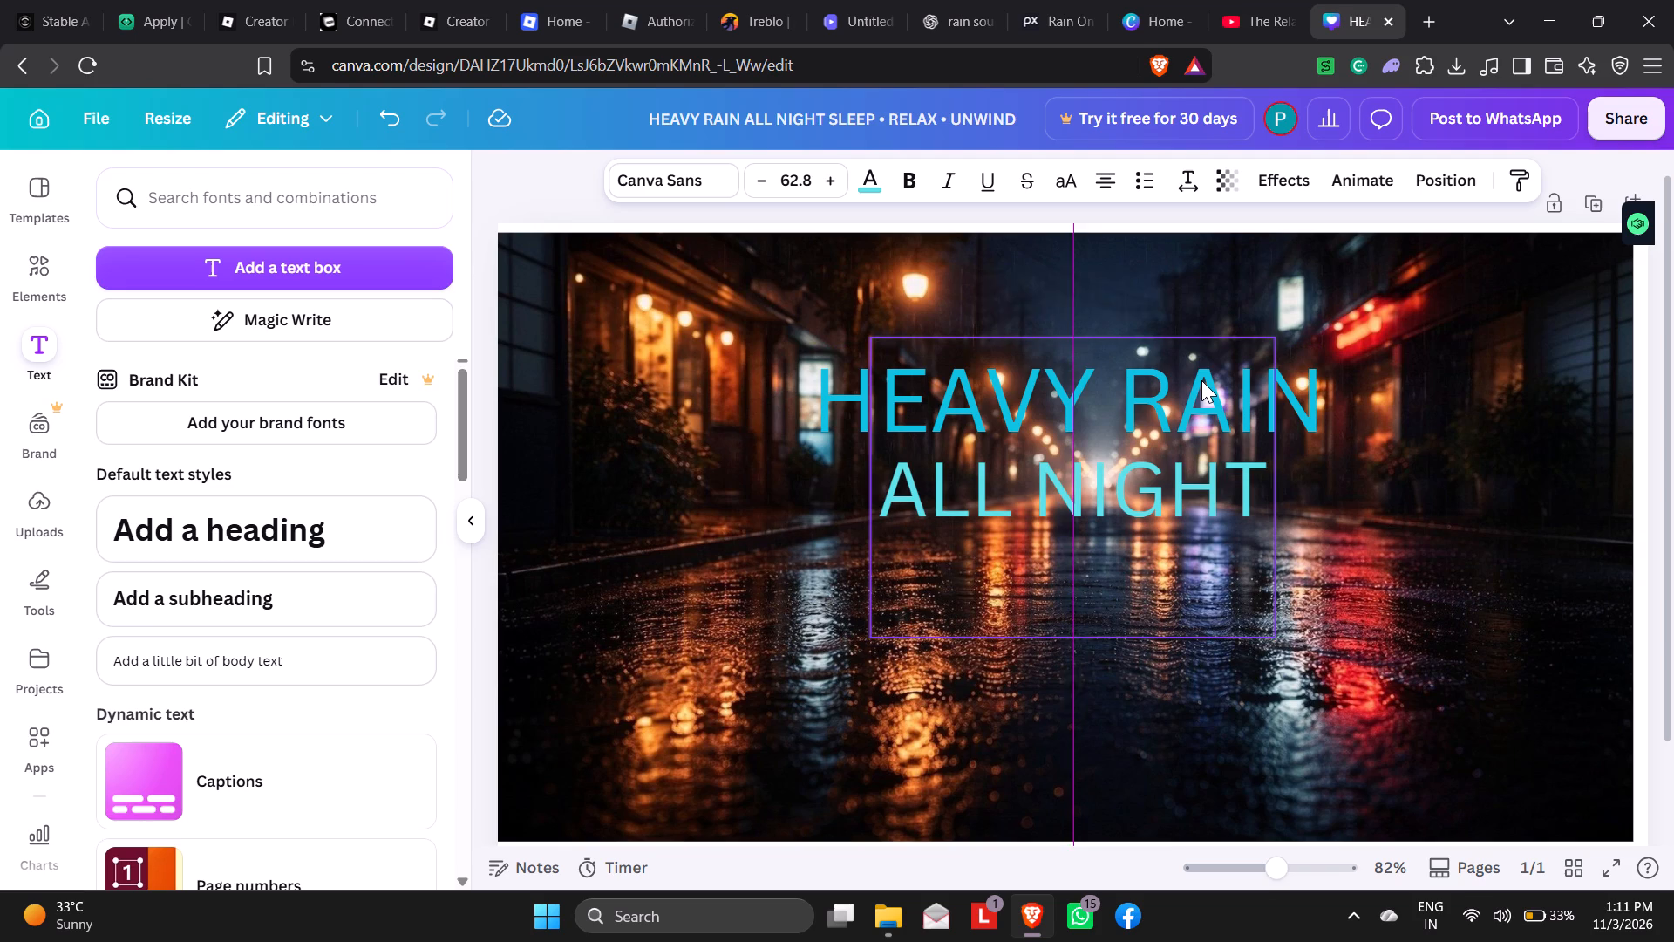
pyautogui.click(1383, 628)
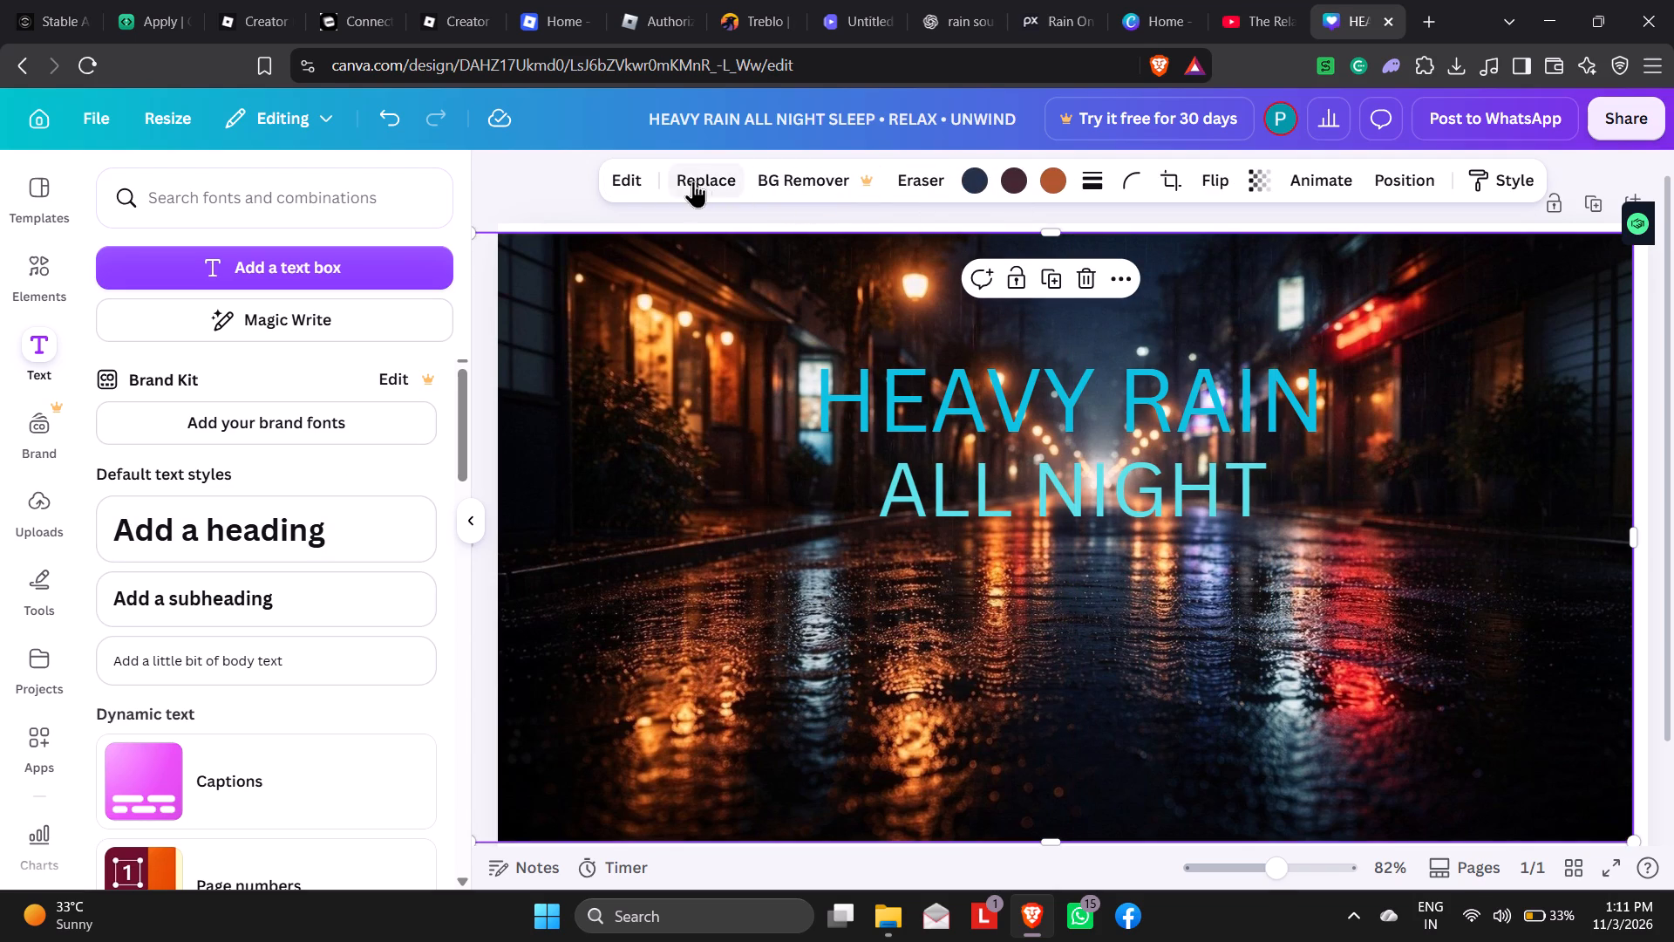
# Add a third text box with the black-to-blue gradient colour and paste the full three-line thumbnail text into it.
pyautogui.click(311, 283)
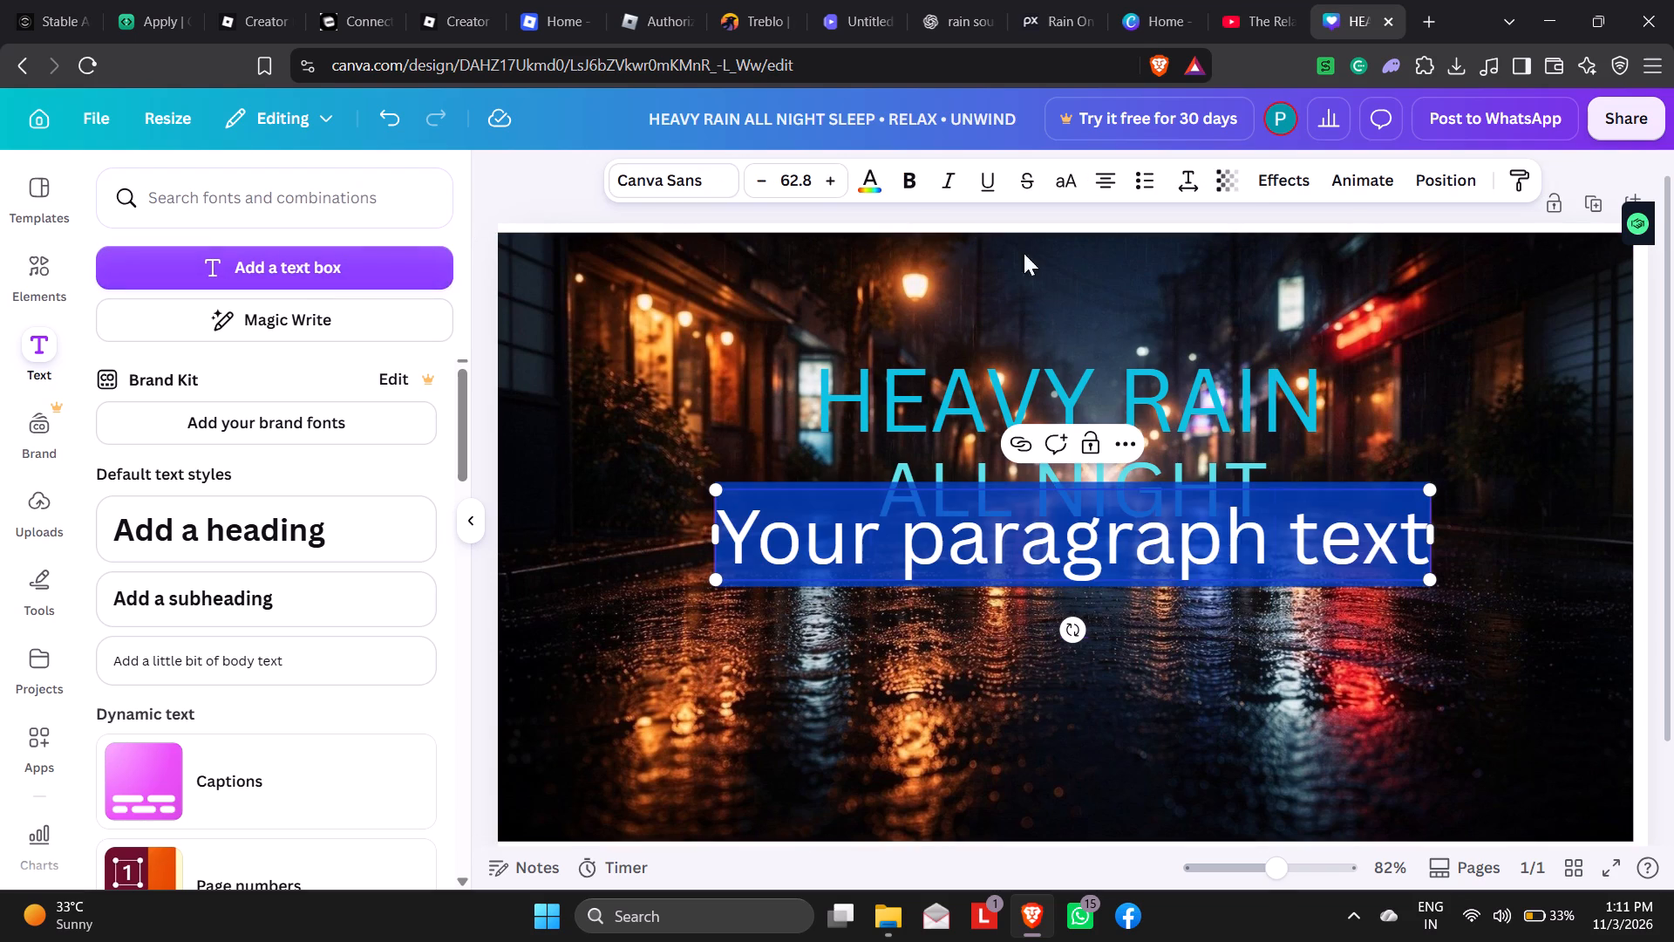
pyautogui.click(871, 174)
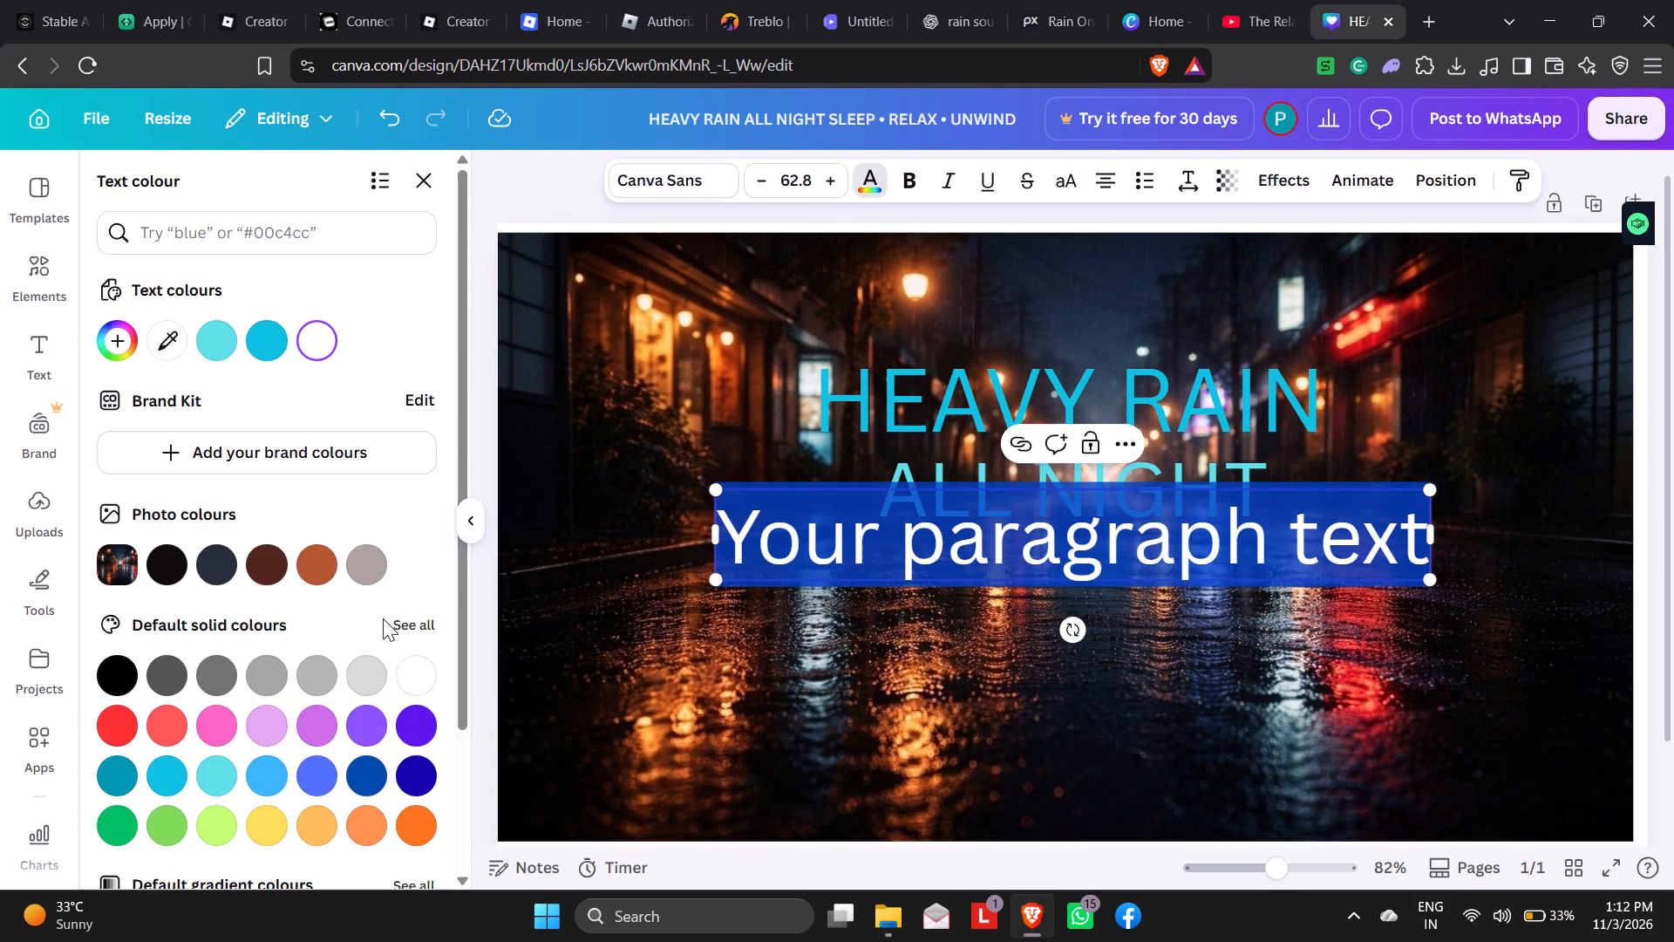
pyautogui.scroll(-1, 358, 631)
pyautogui.scroll(-1, 269, 746)
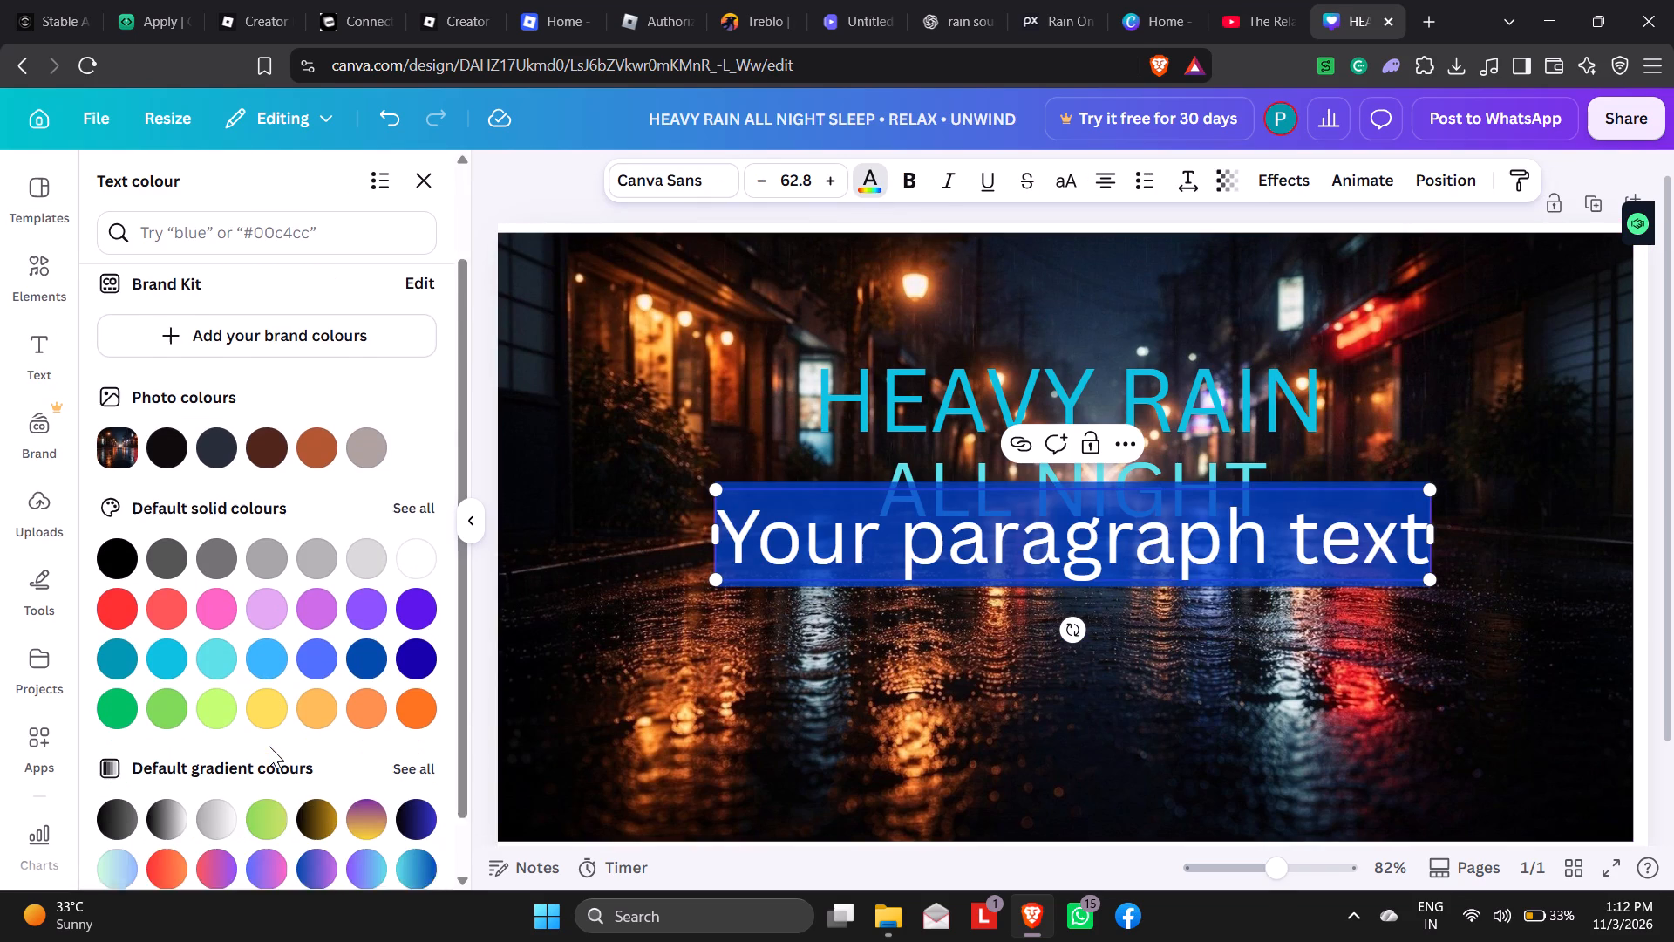
pyautogui.scroll(-3, 269, 746)
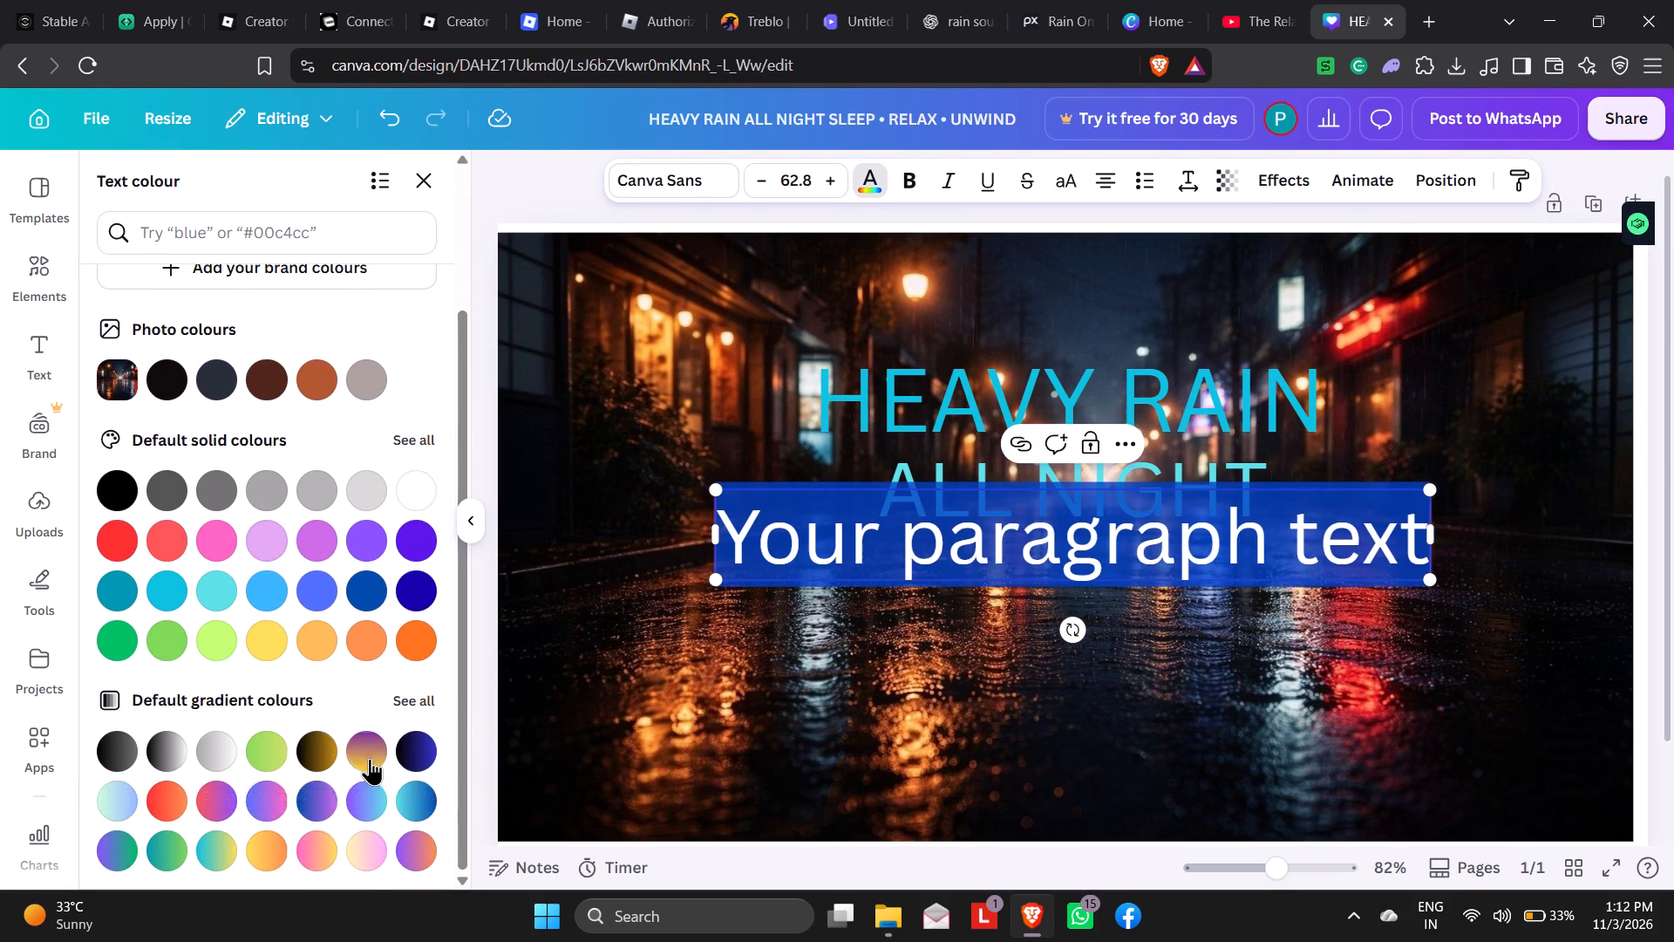
pyautogui.click(405, 740)
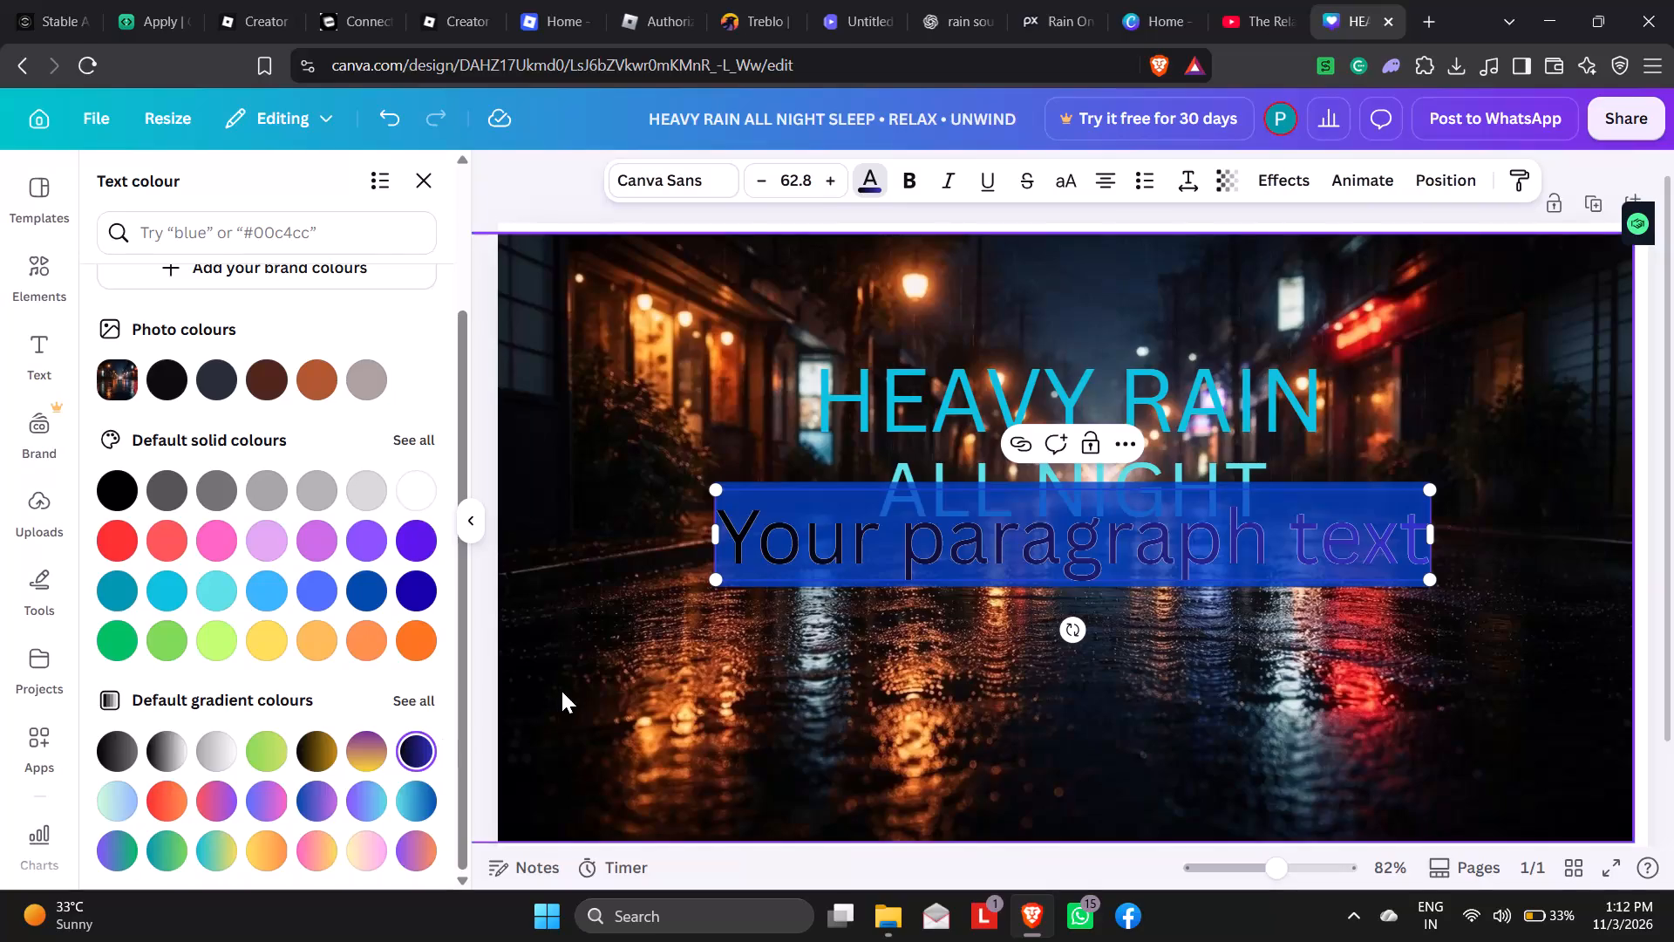
pyautogui.hotkey('ctrl', 'v')
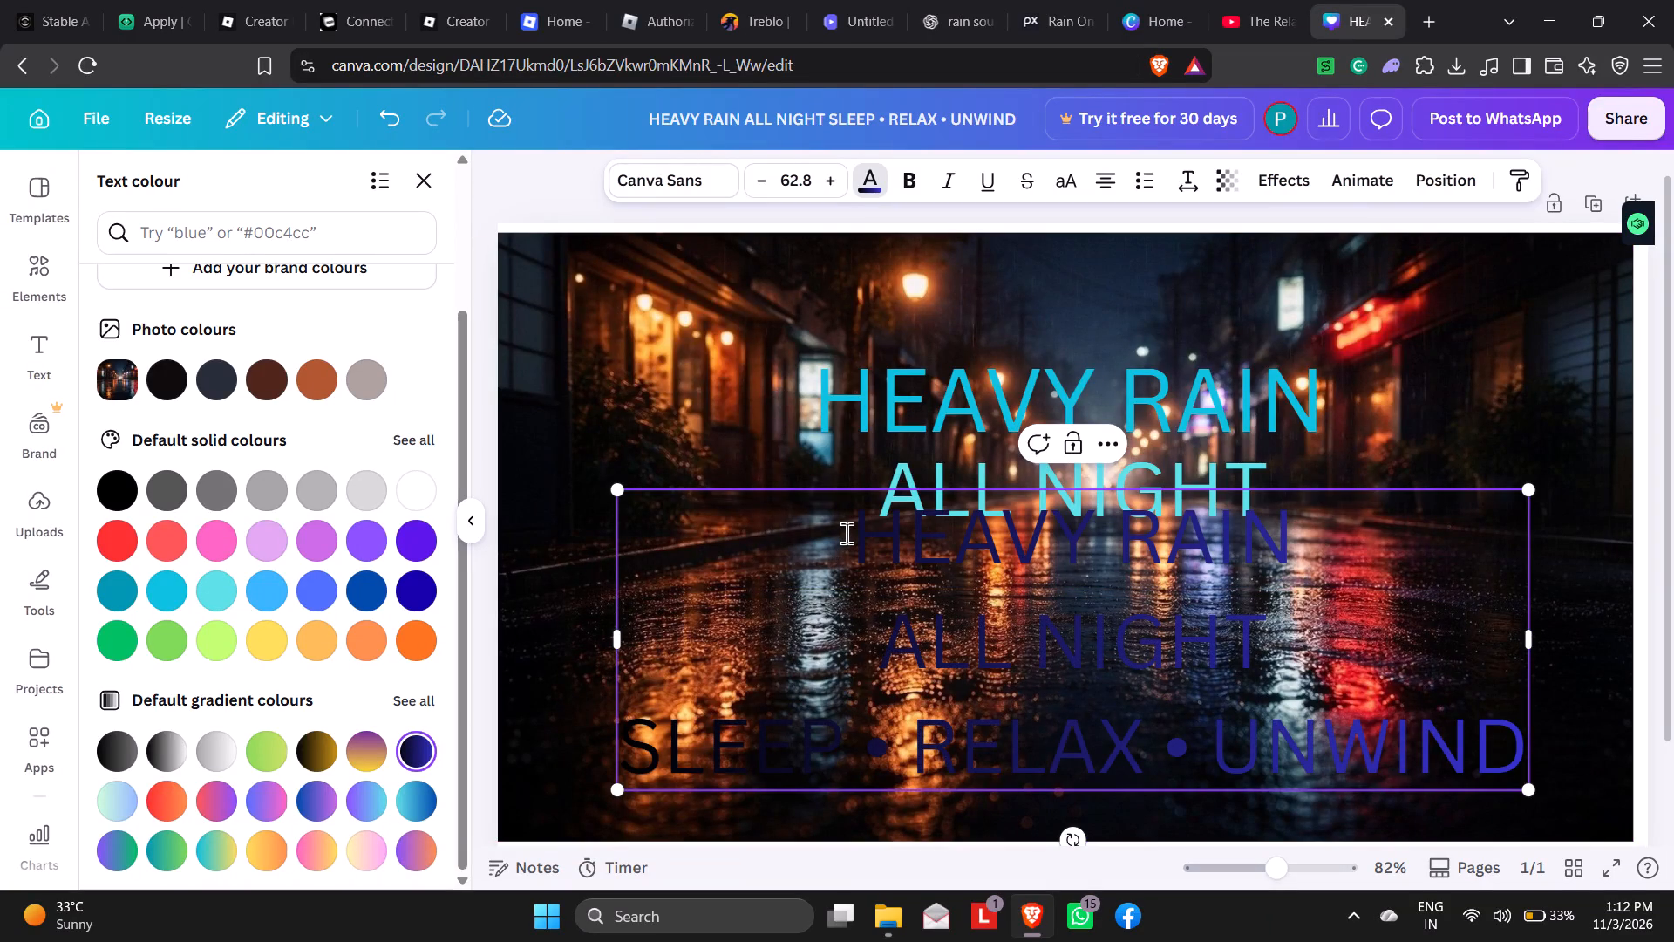
# Delete the "HEAVY RAIN" and "ALL NIGHT" lines from the gradient text box, keeping only "SLEEP • RELAX • UNWIND".
pyautogui.moveTo(847, 533); pyautogui.dragTo(1307, 649)
pyautogui.press('BackSpace')
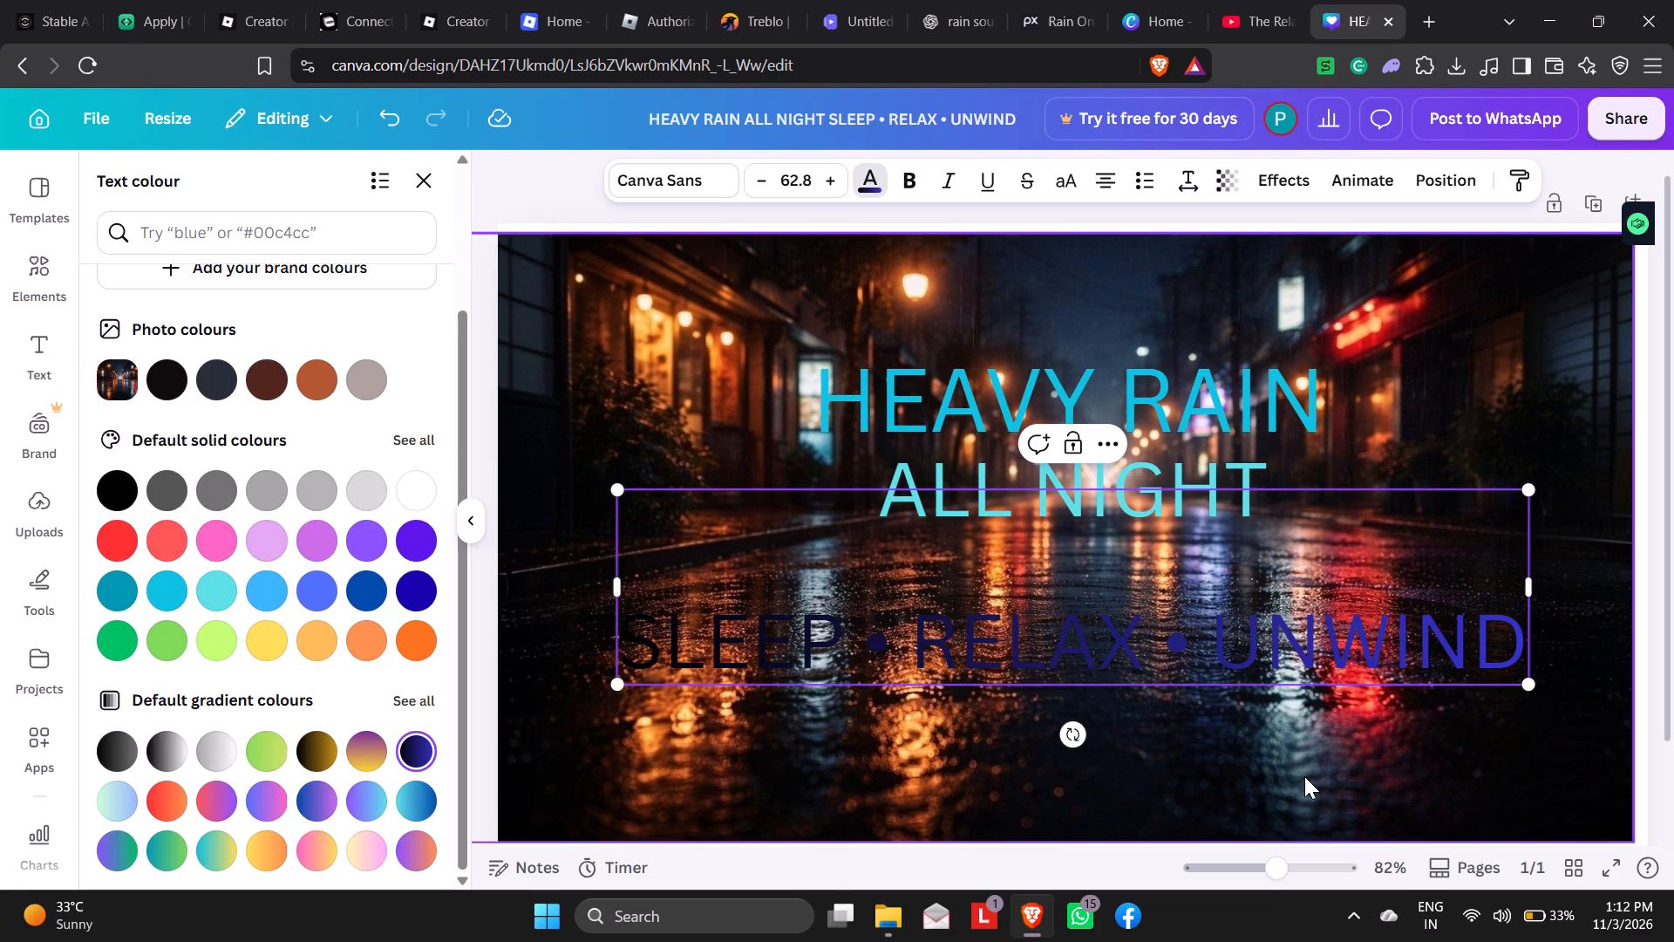
pyautogui.click(1304, 776)
# Move the "SLEEP • RELAX • UNWIND" text up to just below "ALL NIGHT", centred horizontally on the page.
pyautogui.moveTo(1187, 631); pyautogui.dragTo(1185, 571)
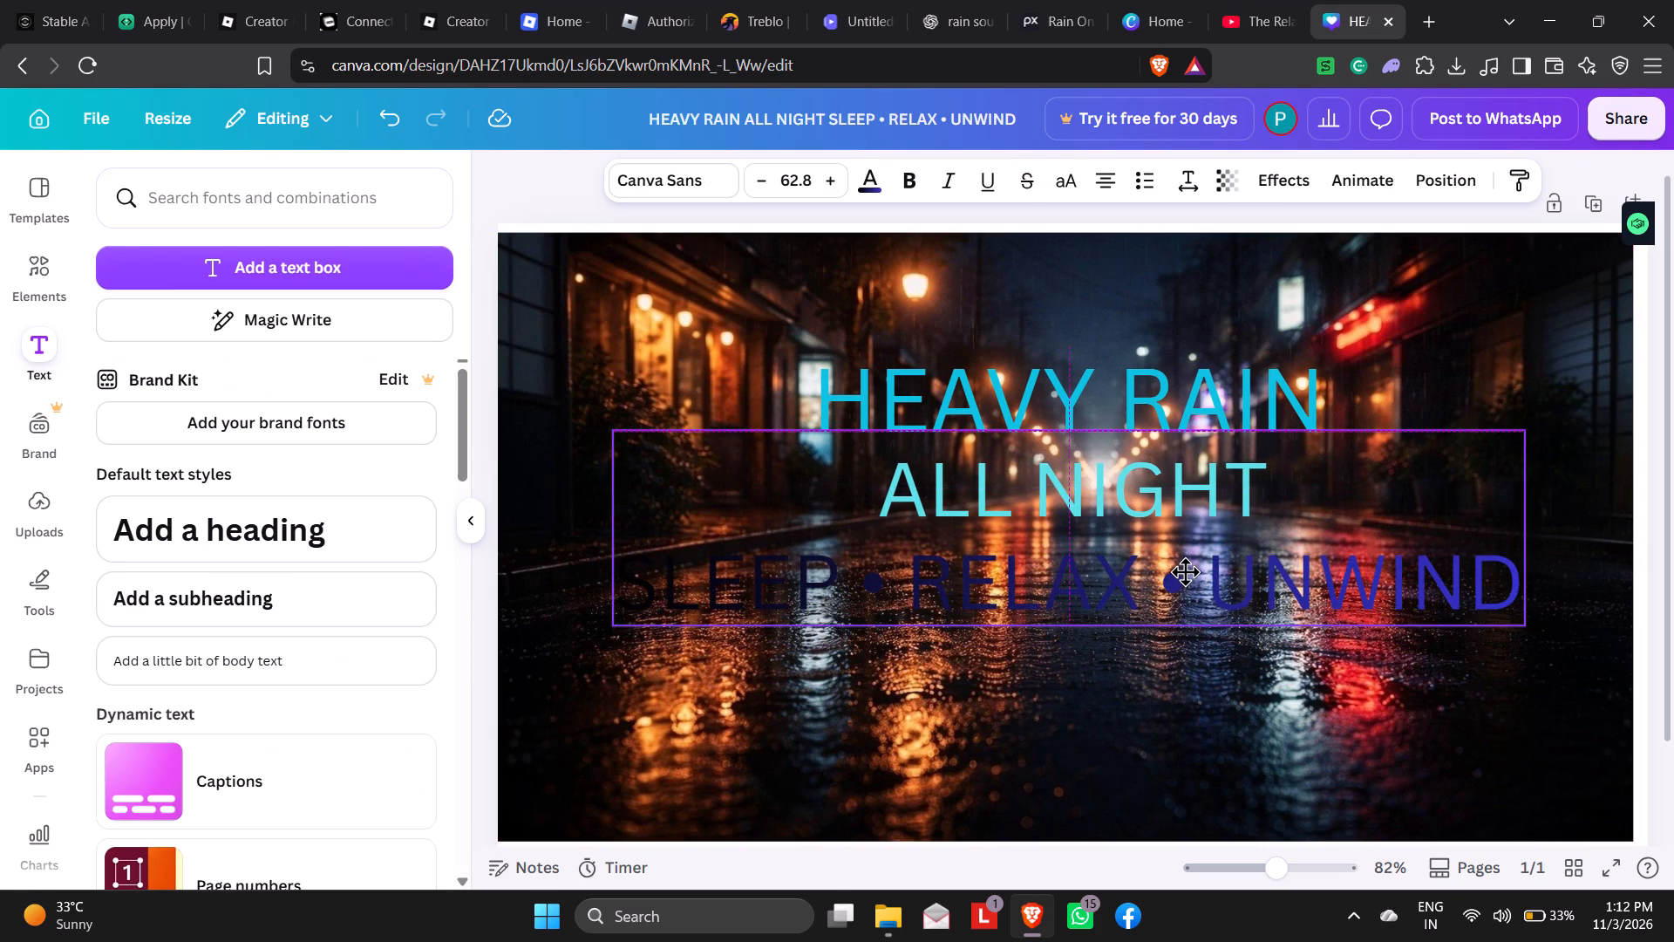
pyautogui.moveTo(1185, 571); pyautogui.dragTo(1187, 583)
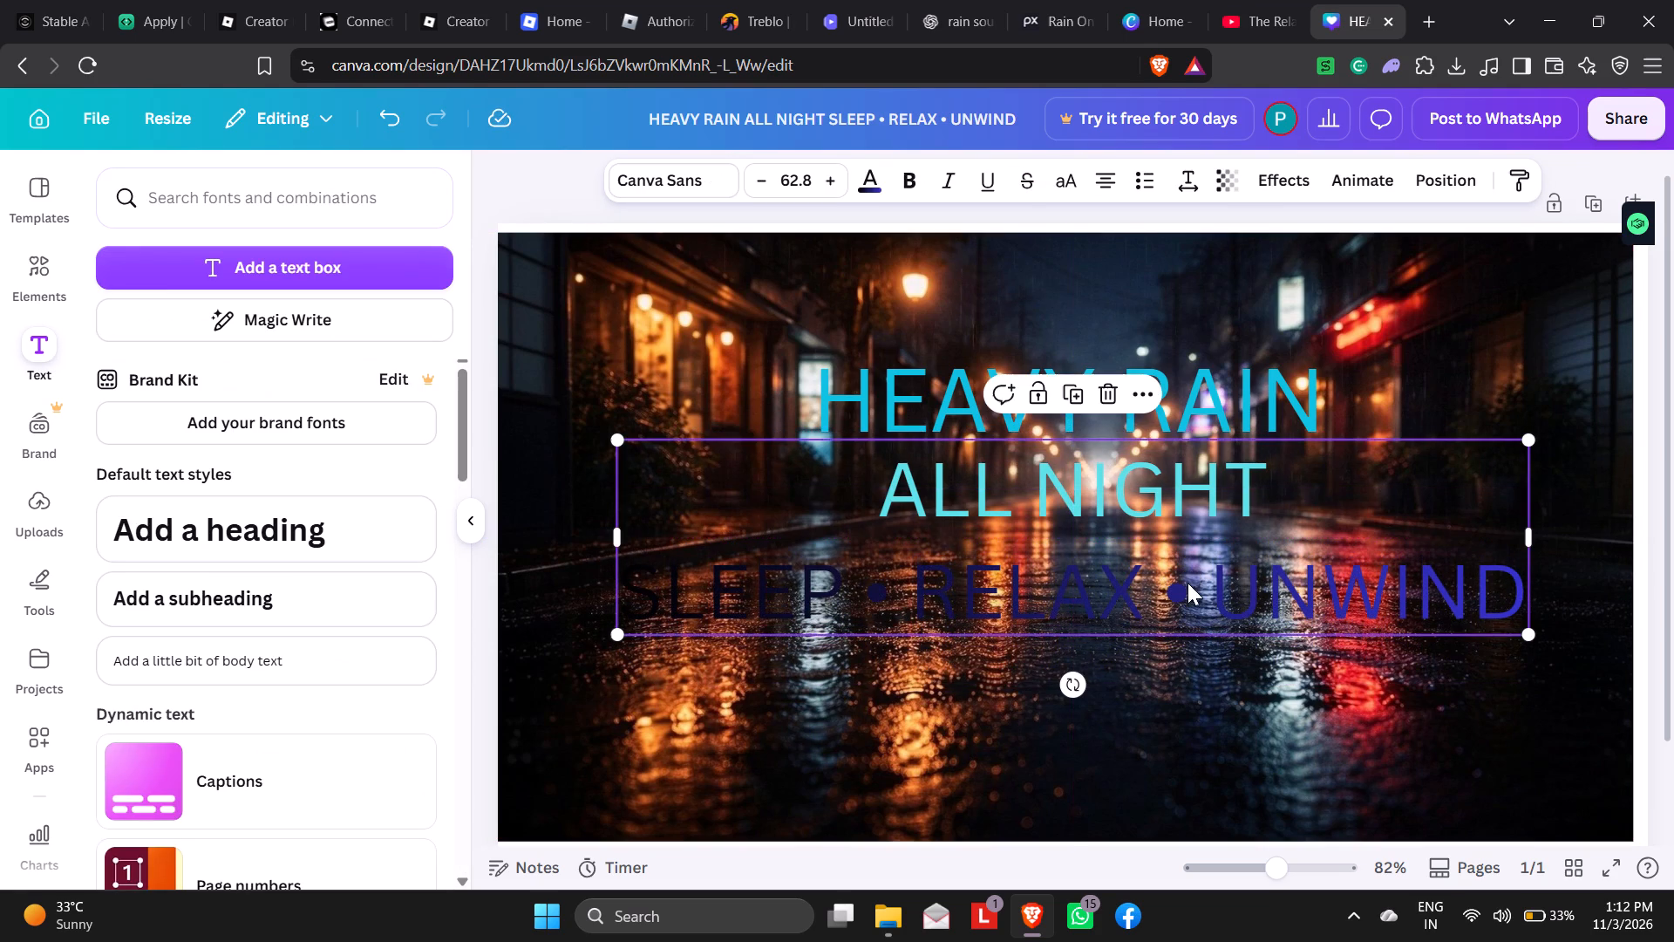
pyautogui.click(1275, 761)
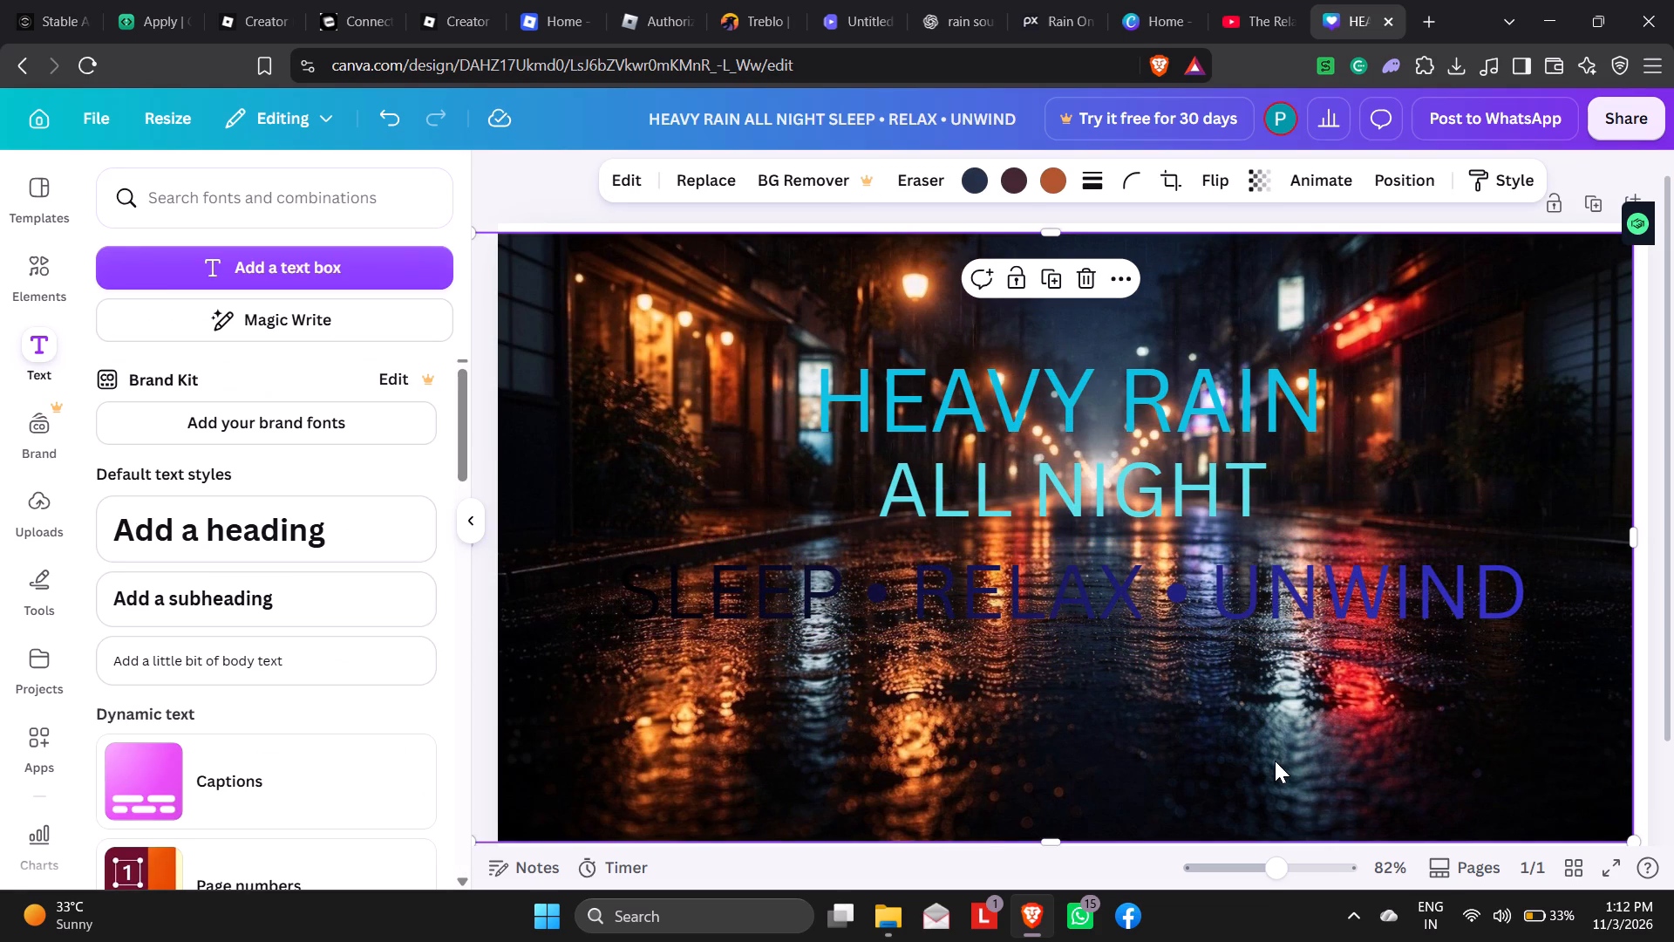
# Recolour the "SLEEP • RELAX • UNWIND" text light grey after trying mid grey and white.
pyautogui.click(1267, 602)
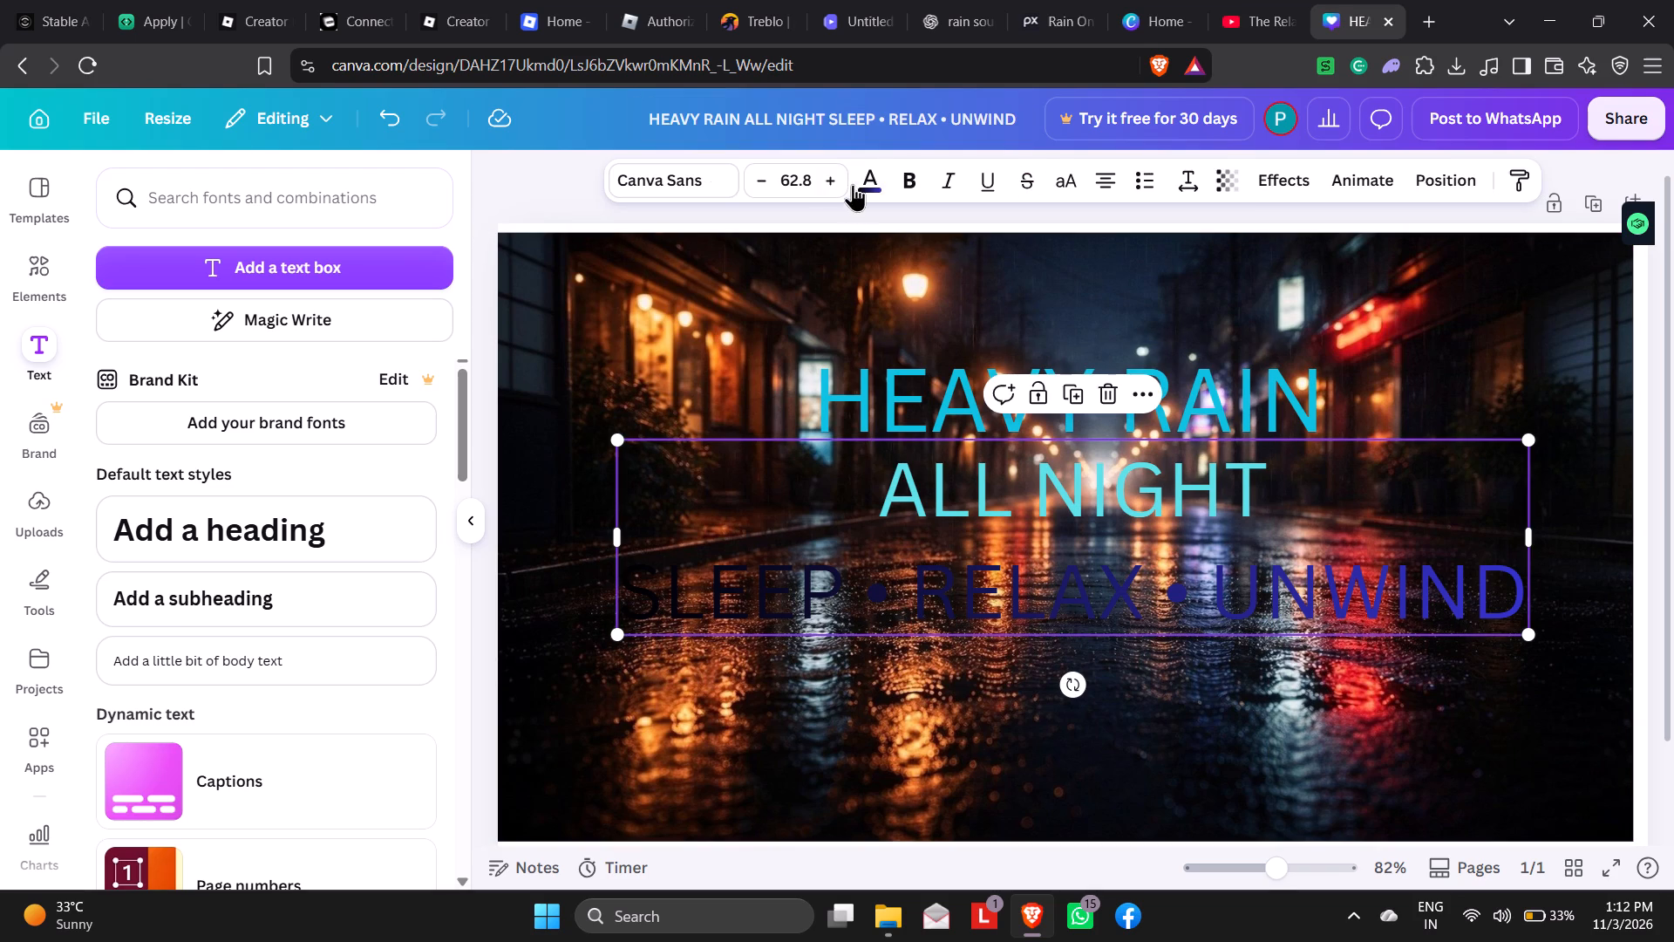
pyautogui.click(874, 183)
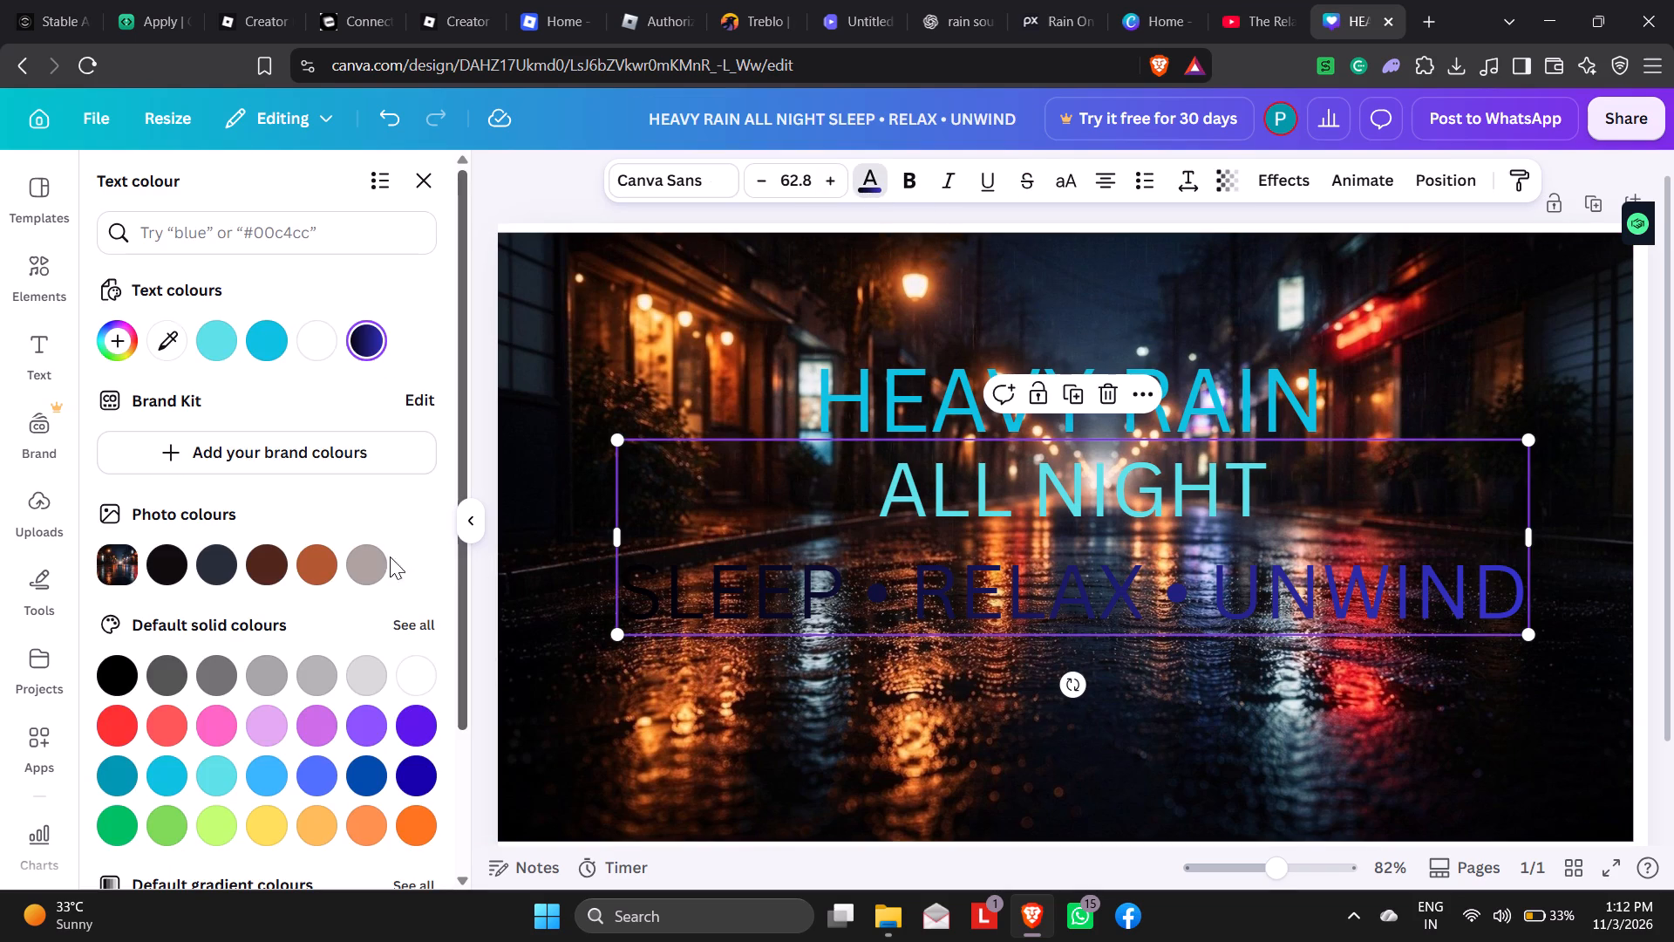
pyautogui.click(261, 674)
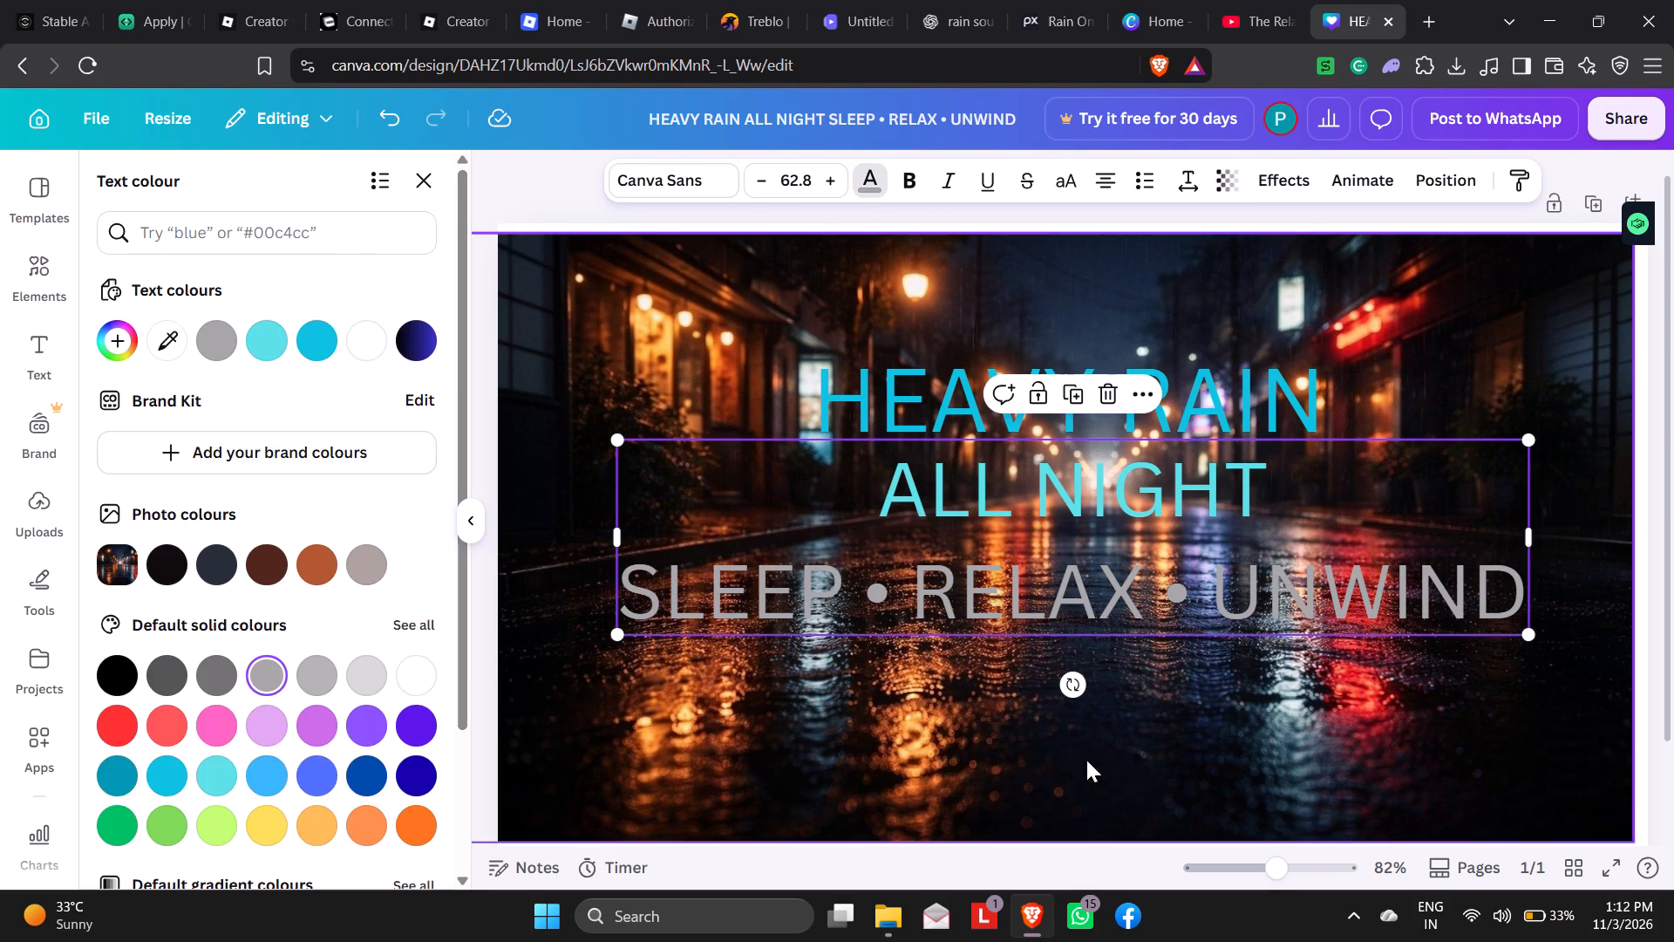
pyautogui.click(363, 686)
pyautogui.click(402, 678)
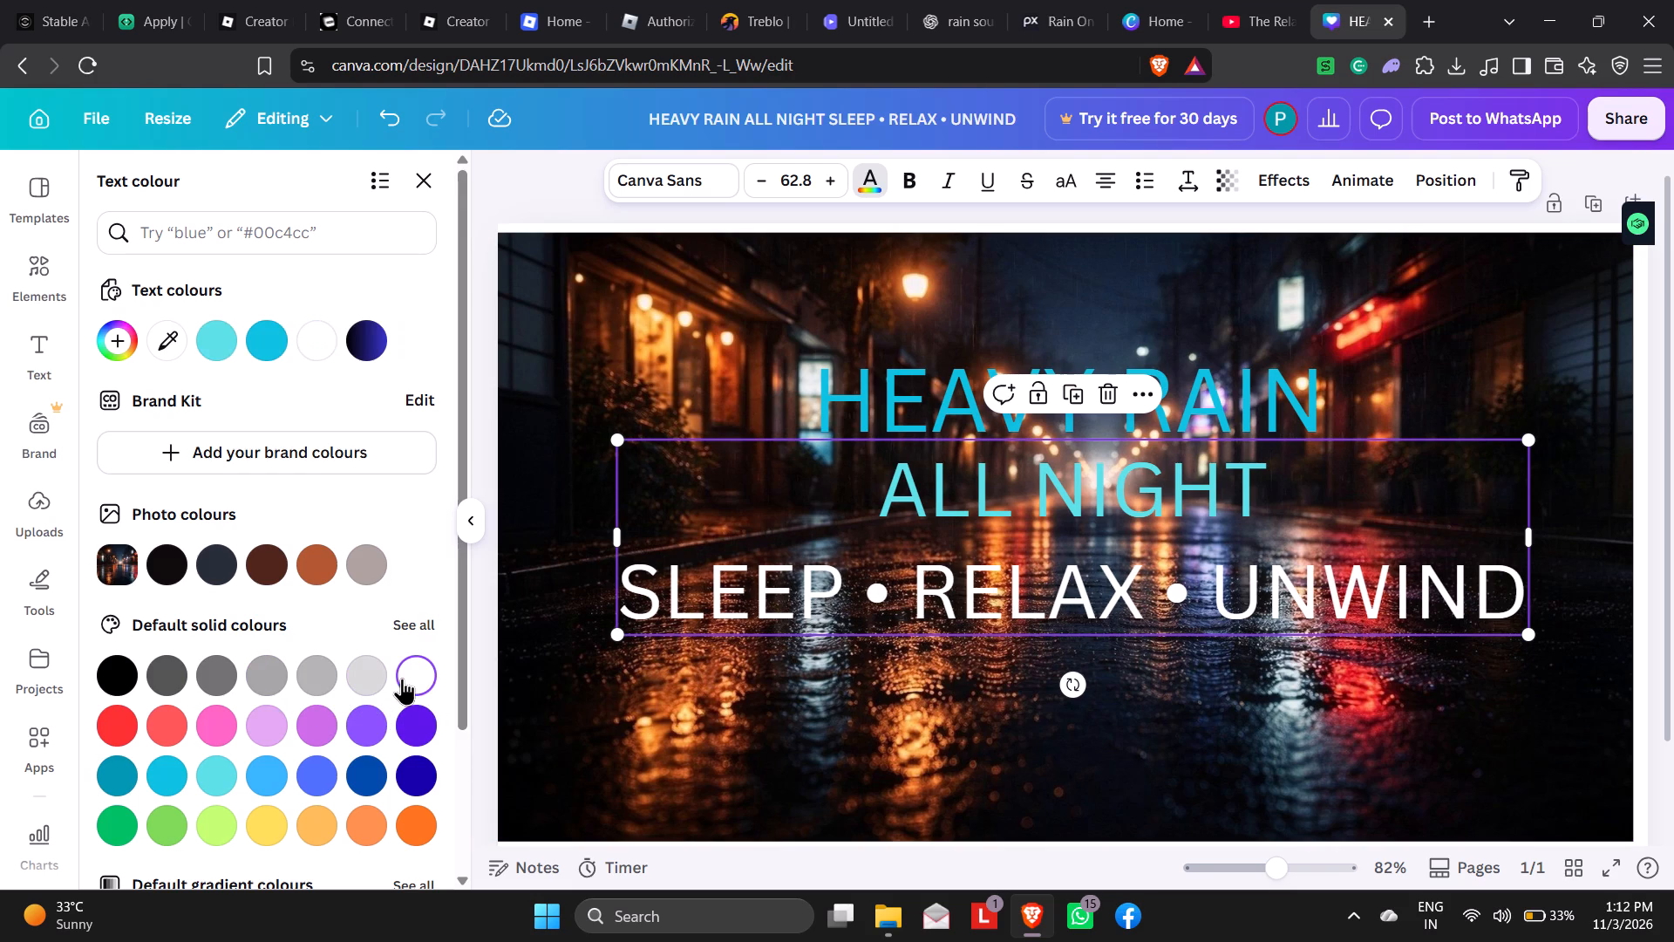
pyautogui.click(369, 678)
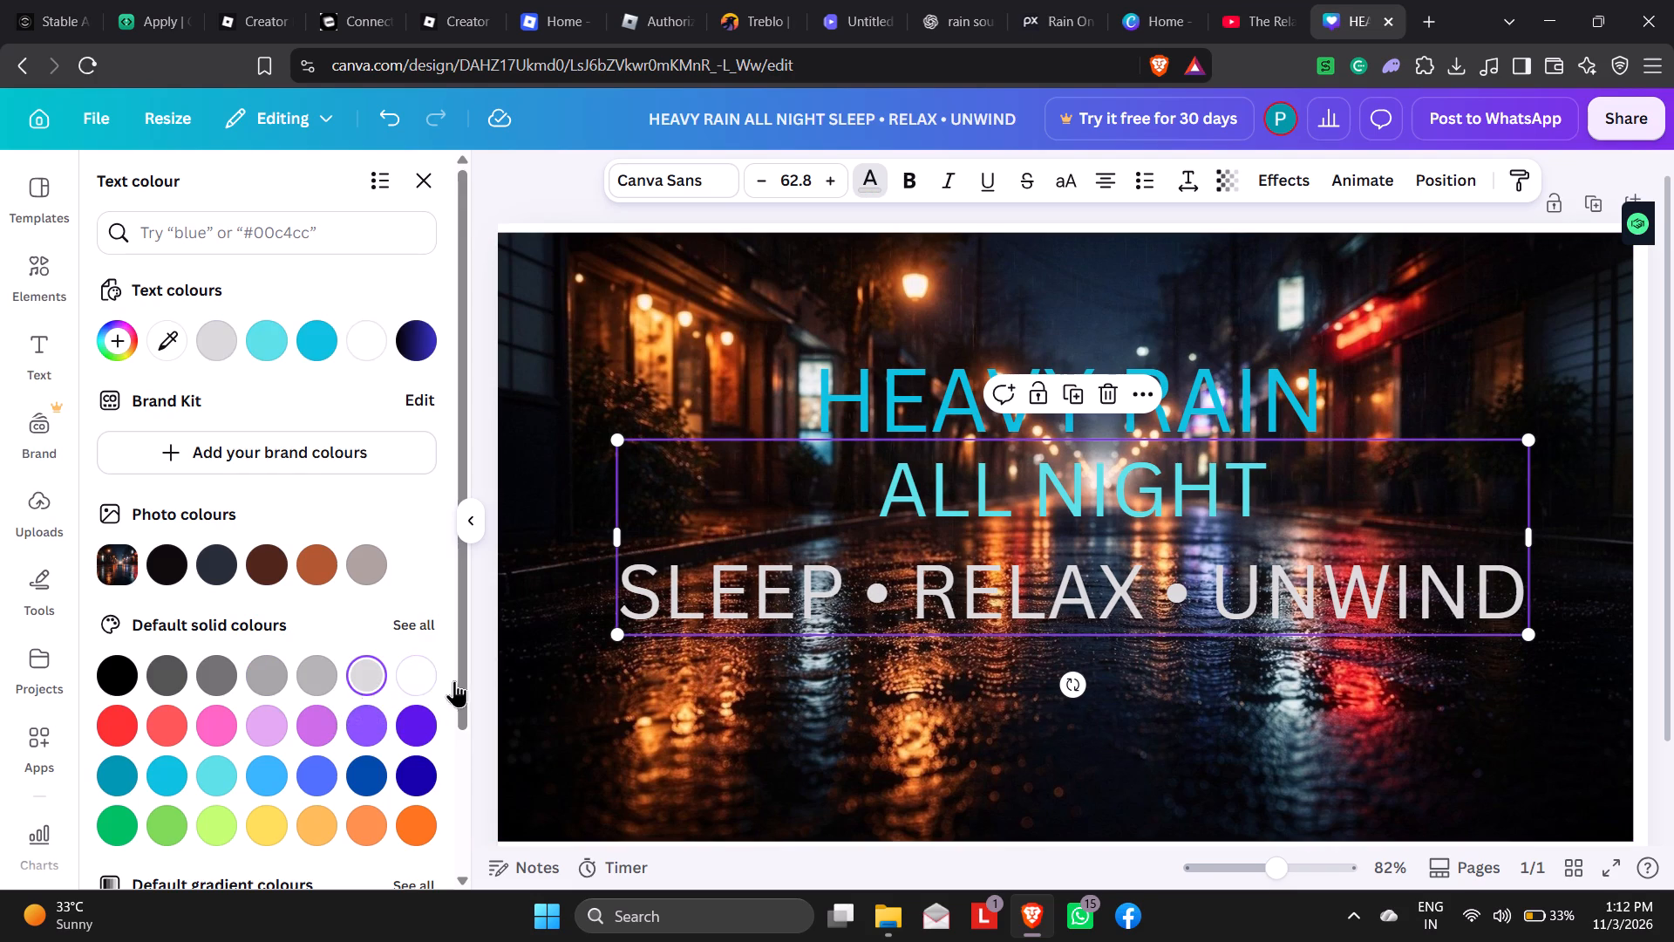
pyautogui.click(738, 683)
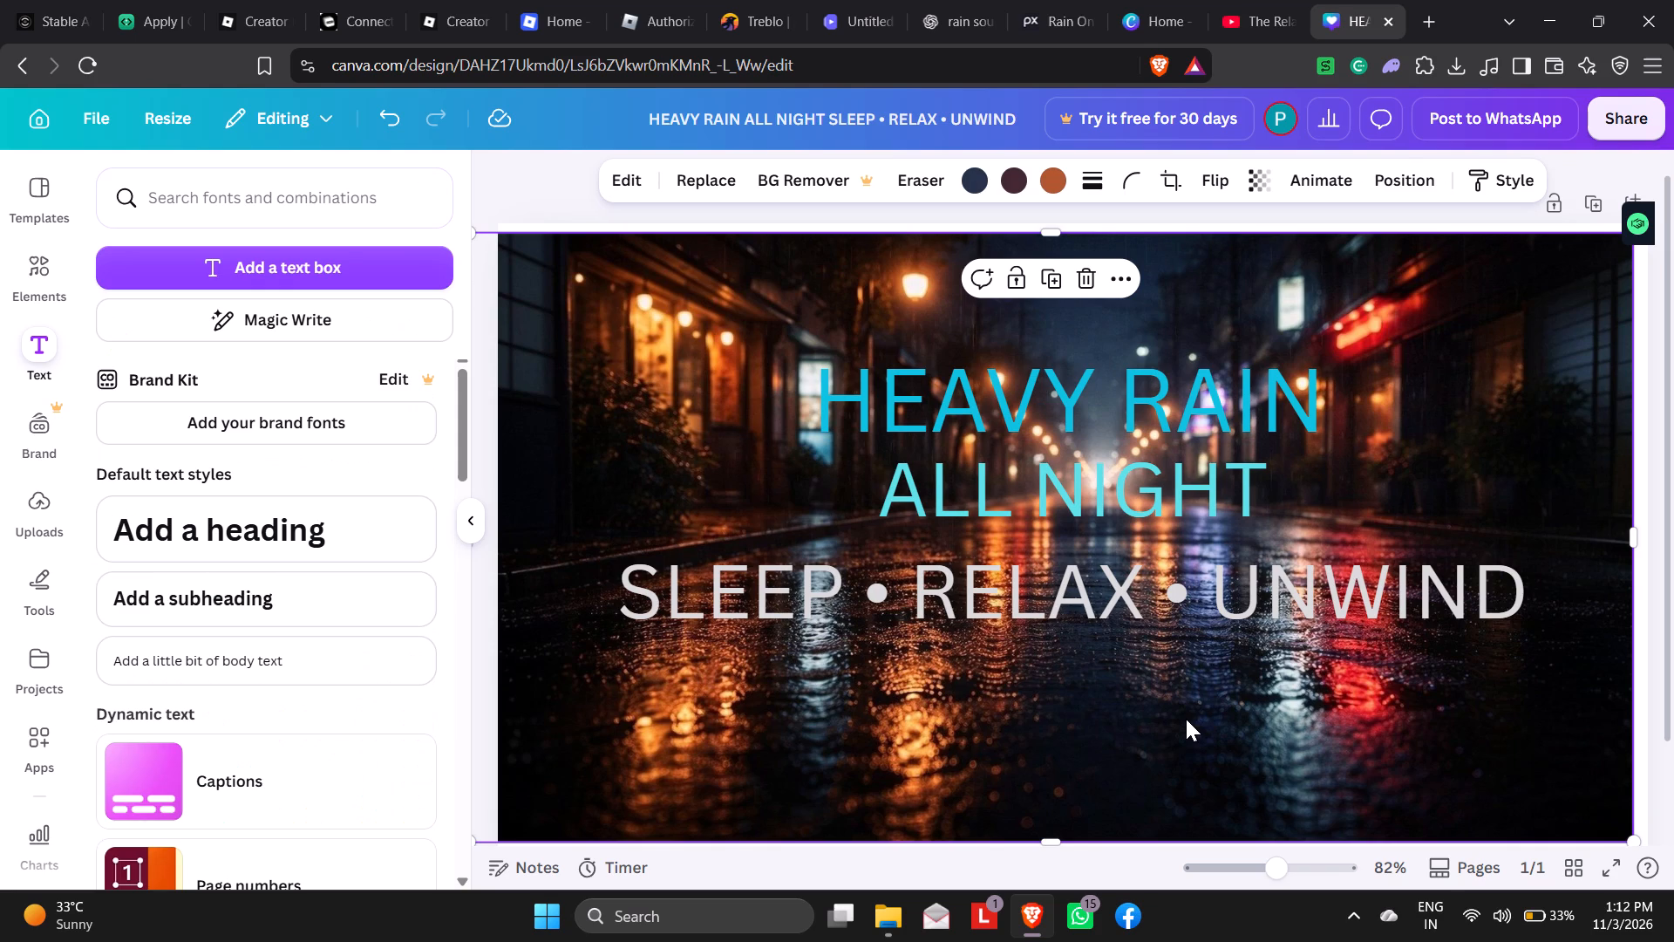
# Reposition the street background image so it covers the whole page behind the text.
pyautogui.moveTo(948, 721); pyautogui.dragTo(418, 463)
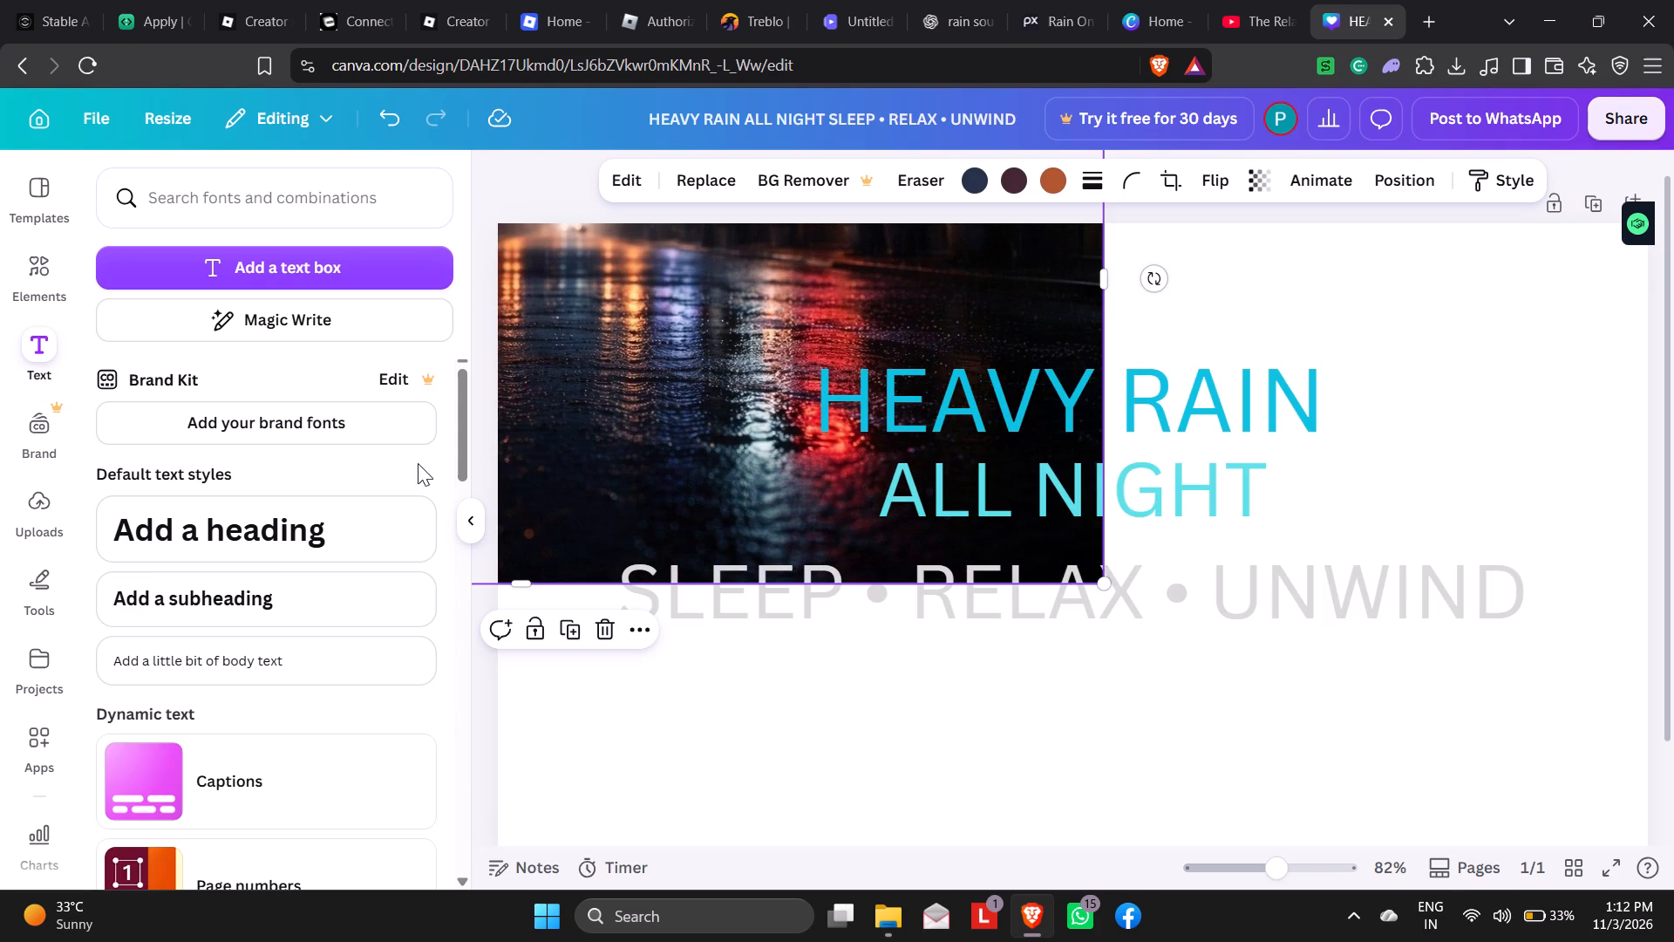
pyautogui.moveTo(695, 420); pyautogui.dragTo(1048, 582)
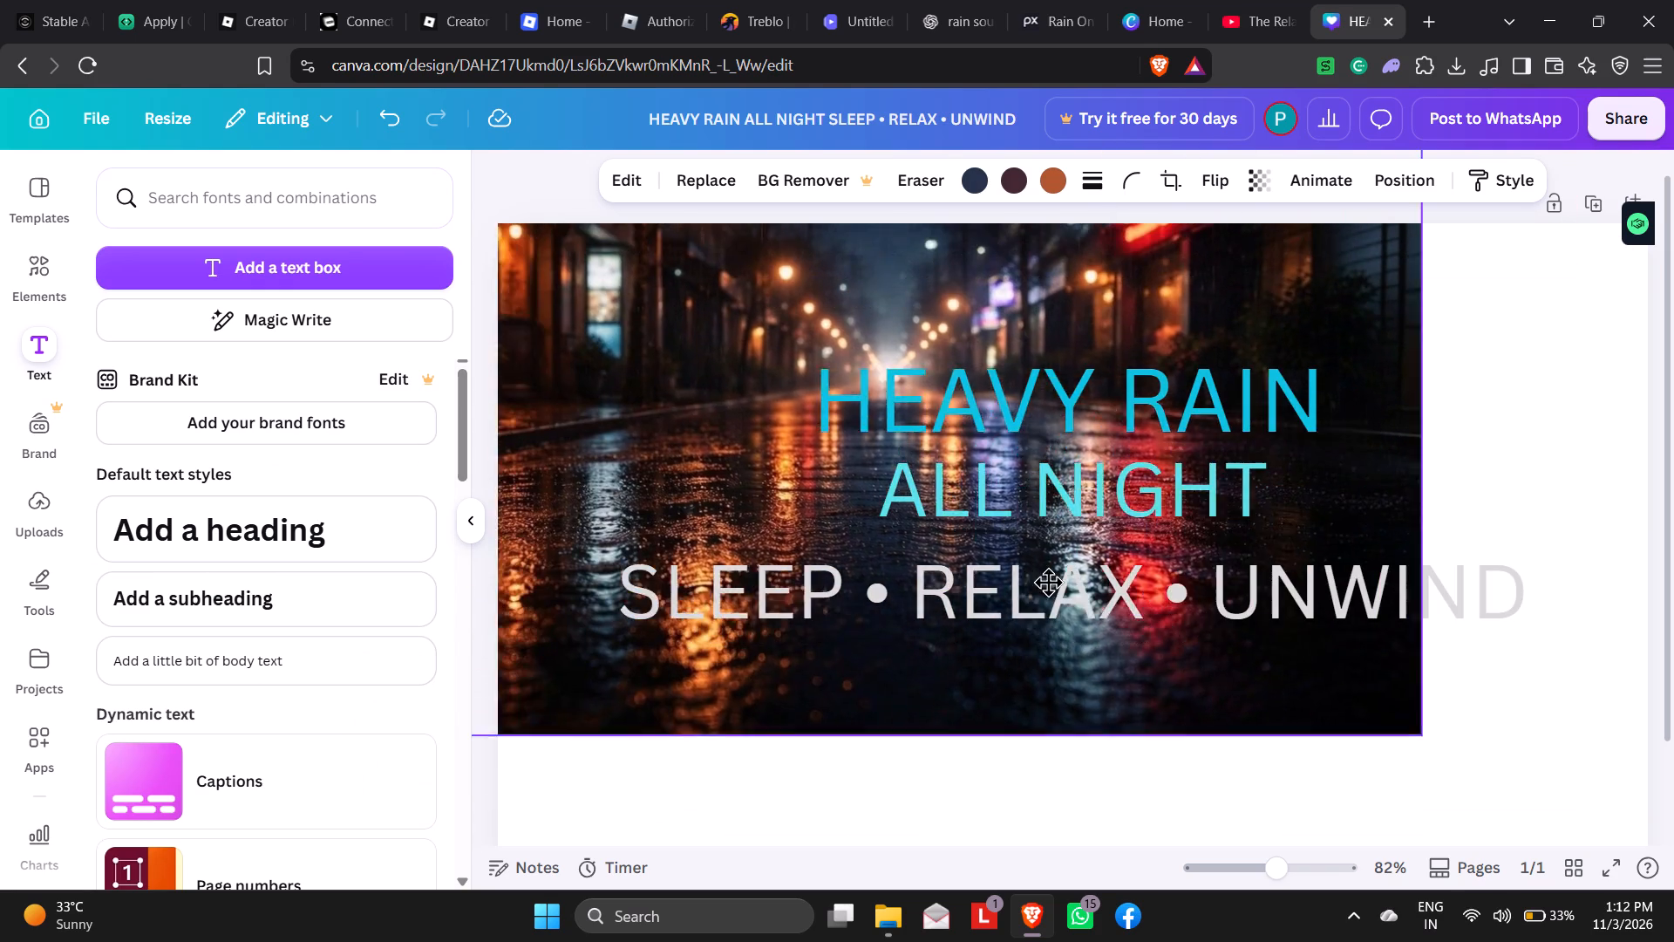
# Shift the street background image so it fills the page from the top-left corner behind all the text.
pyautogui.moveTo(1048, 582); pyautogui.dragTo(1242, 653)
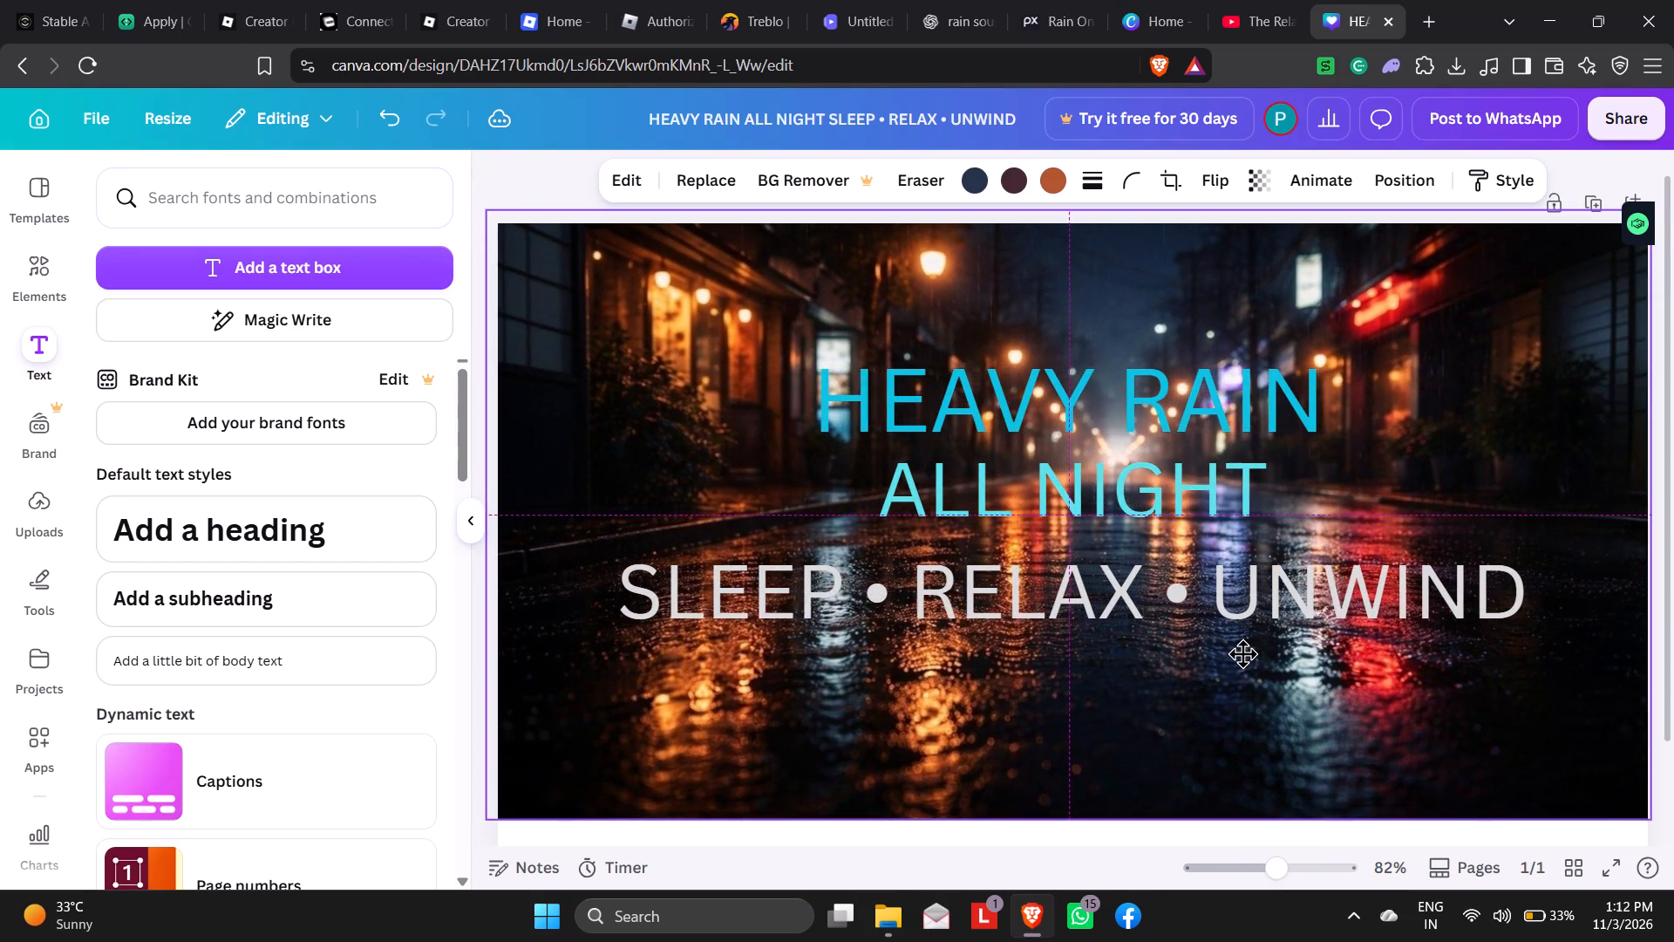
pyautogui.moveTo(1242, 653); pyautogui.dragTo(1254, 768)
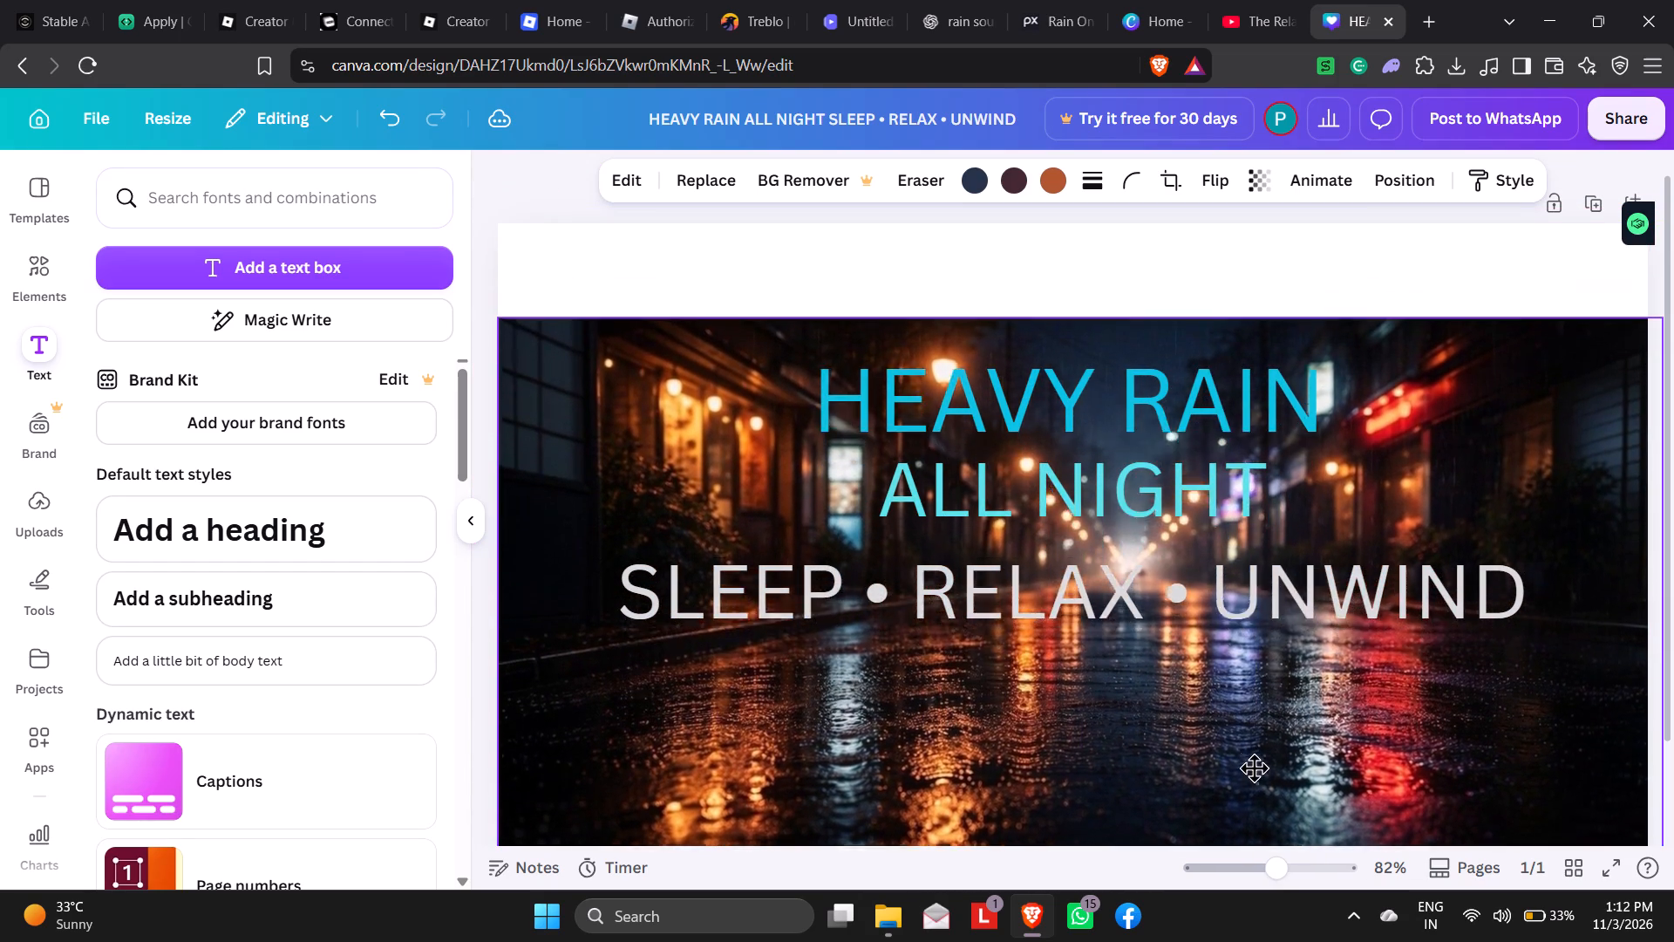
pyautogui.moveTo(1254, 768); pyautogui.dragTo(1259, 667)
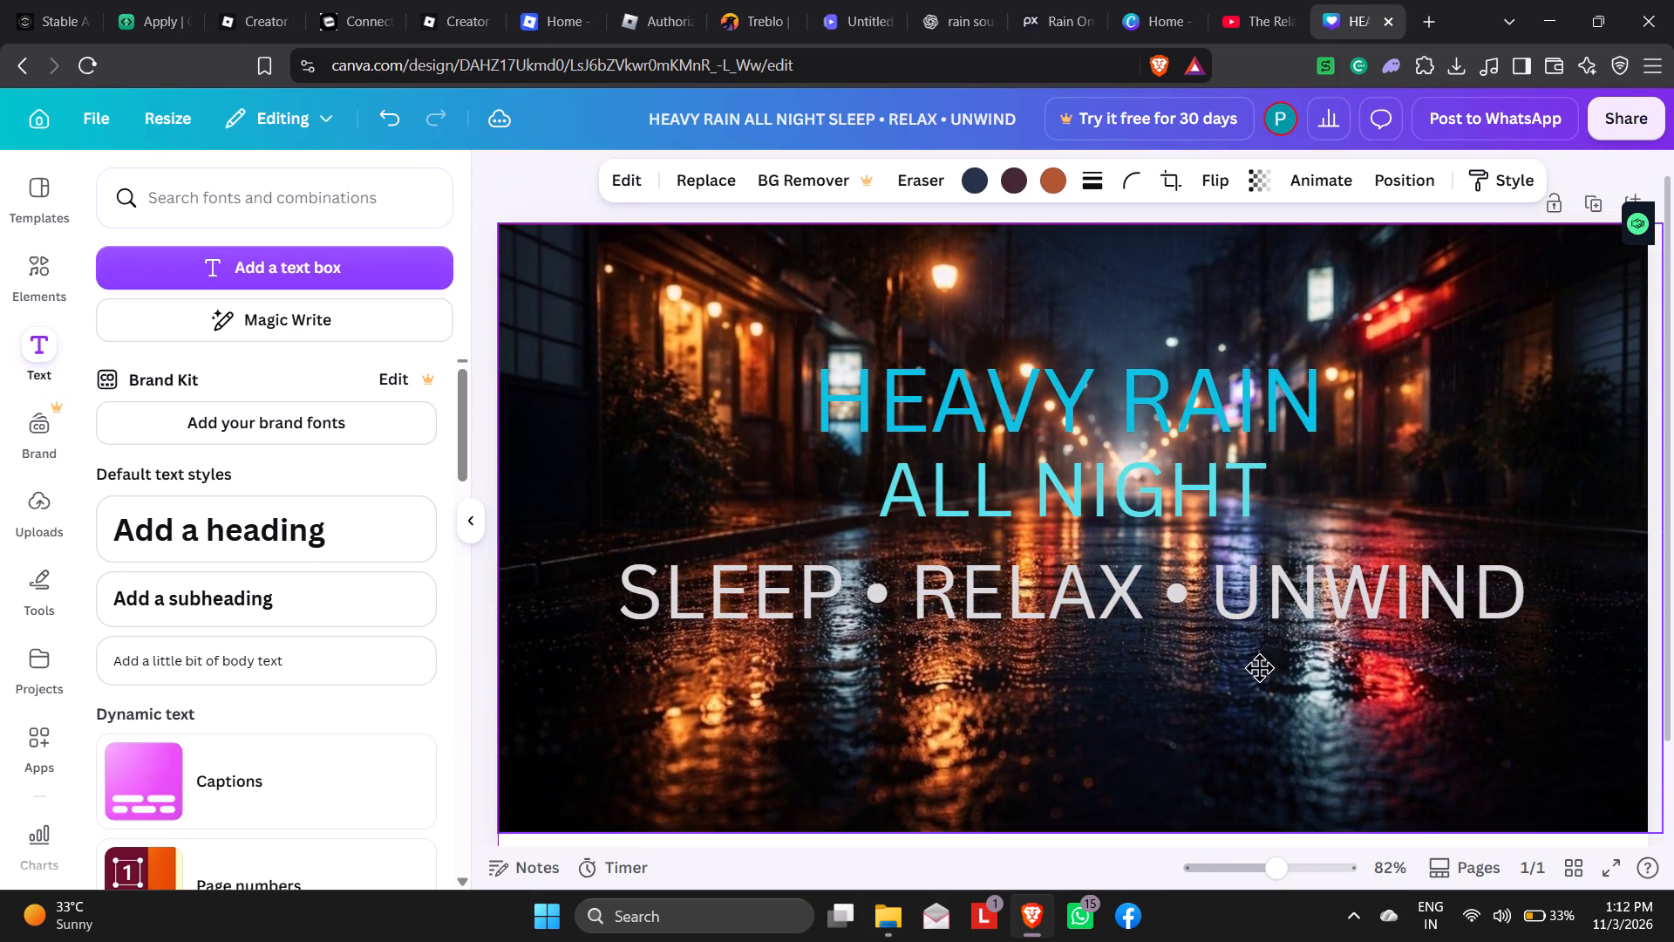
pyautogui.moveTo(1259, 667); pyautogui.dragTo(1259, 666)
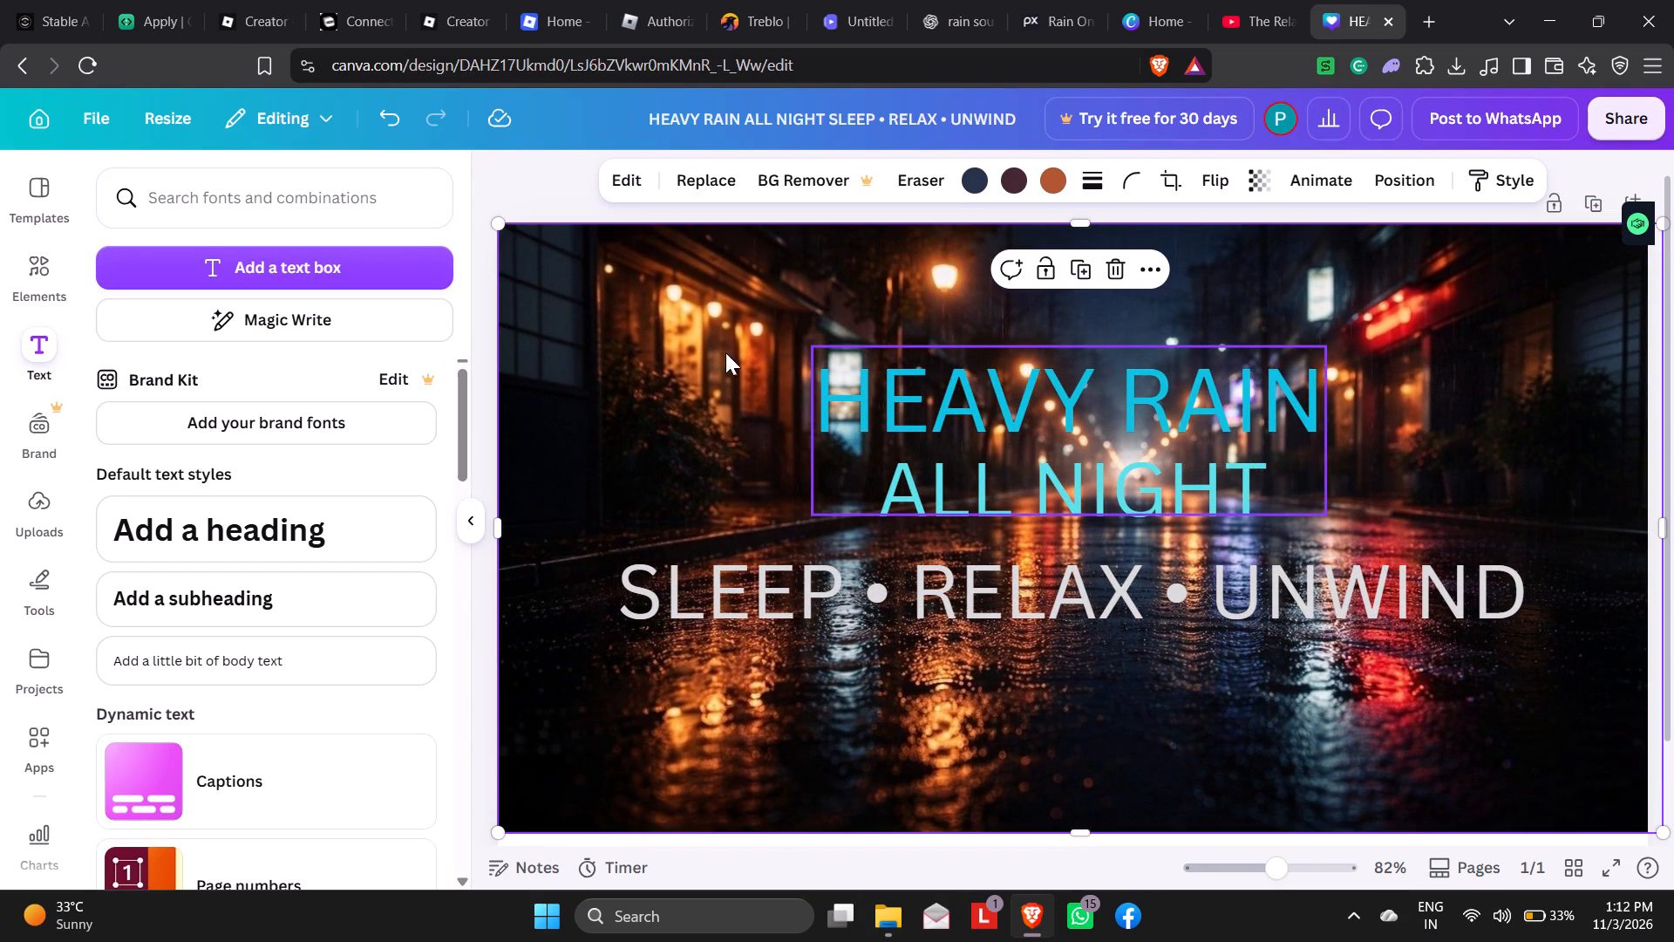
pyautogui.click(598, 313)
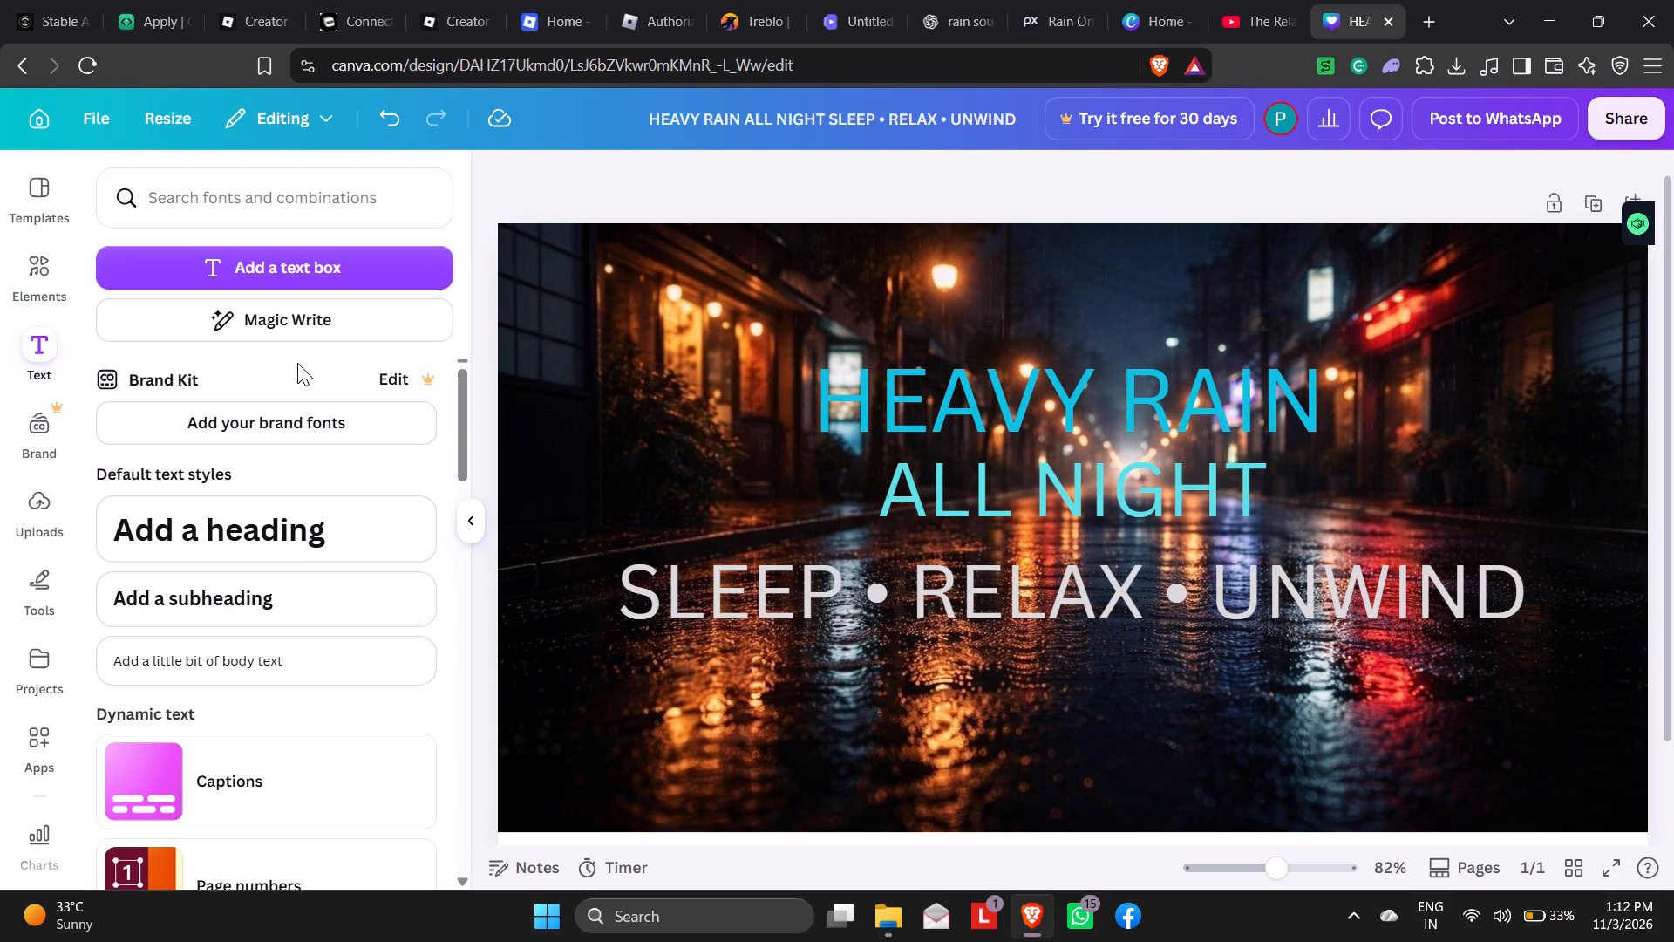
# Add a new default text box to the page.
pyautogui.click(280, 276)
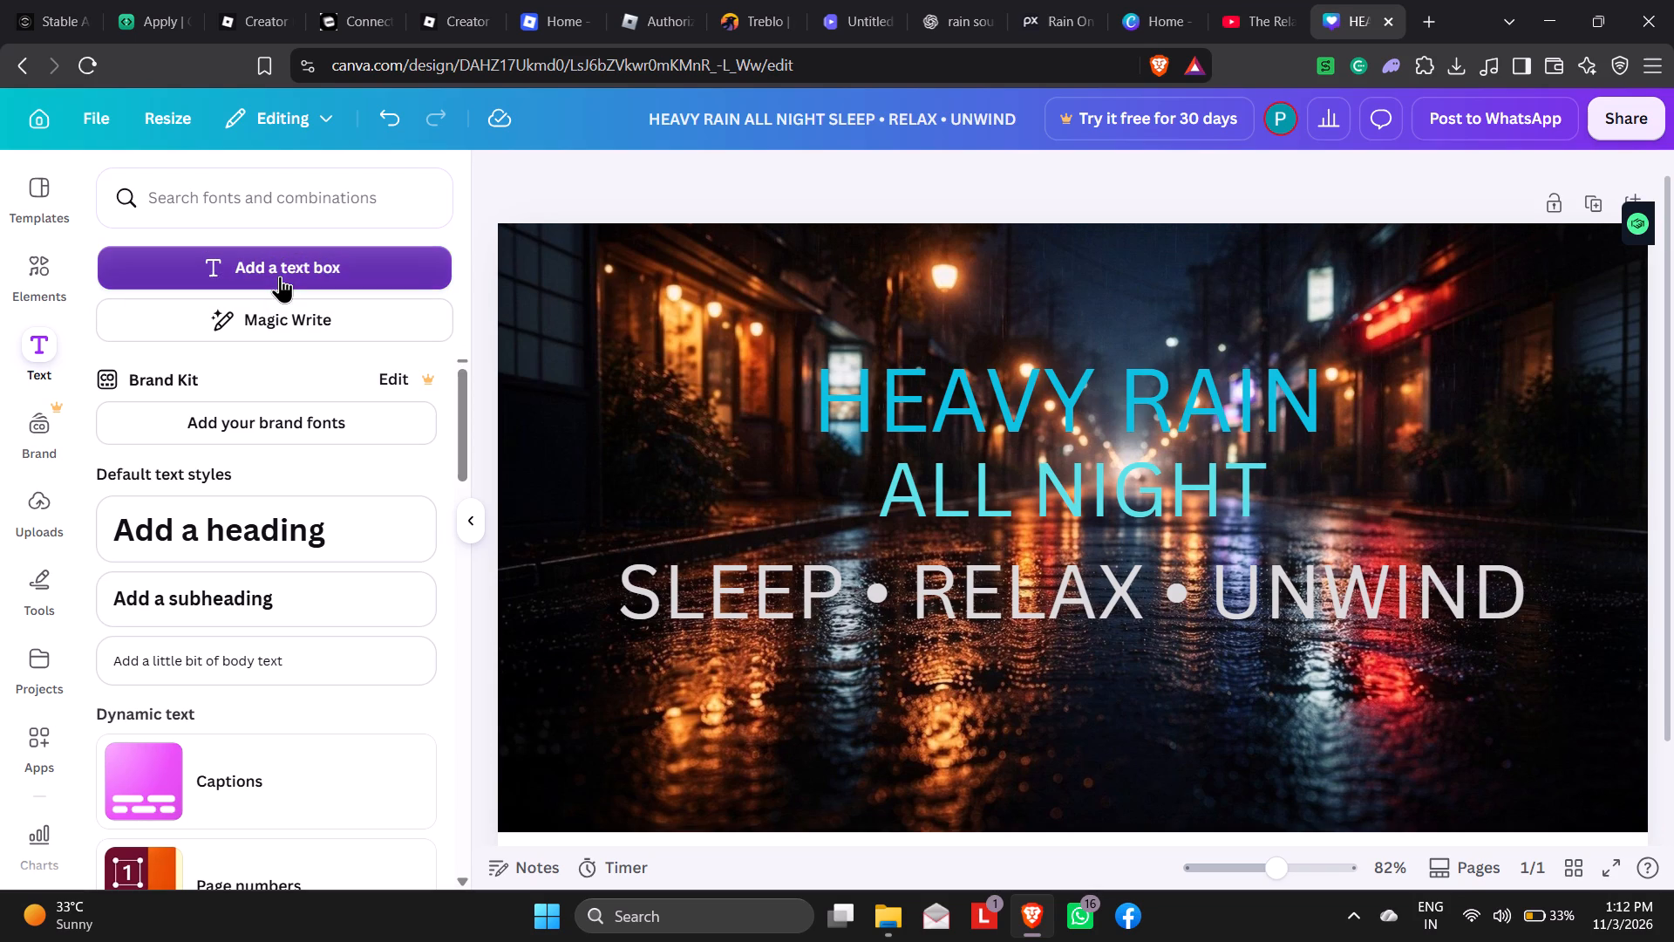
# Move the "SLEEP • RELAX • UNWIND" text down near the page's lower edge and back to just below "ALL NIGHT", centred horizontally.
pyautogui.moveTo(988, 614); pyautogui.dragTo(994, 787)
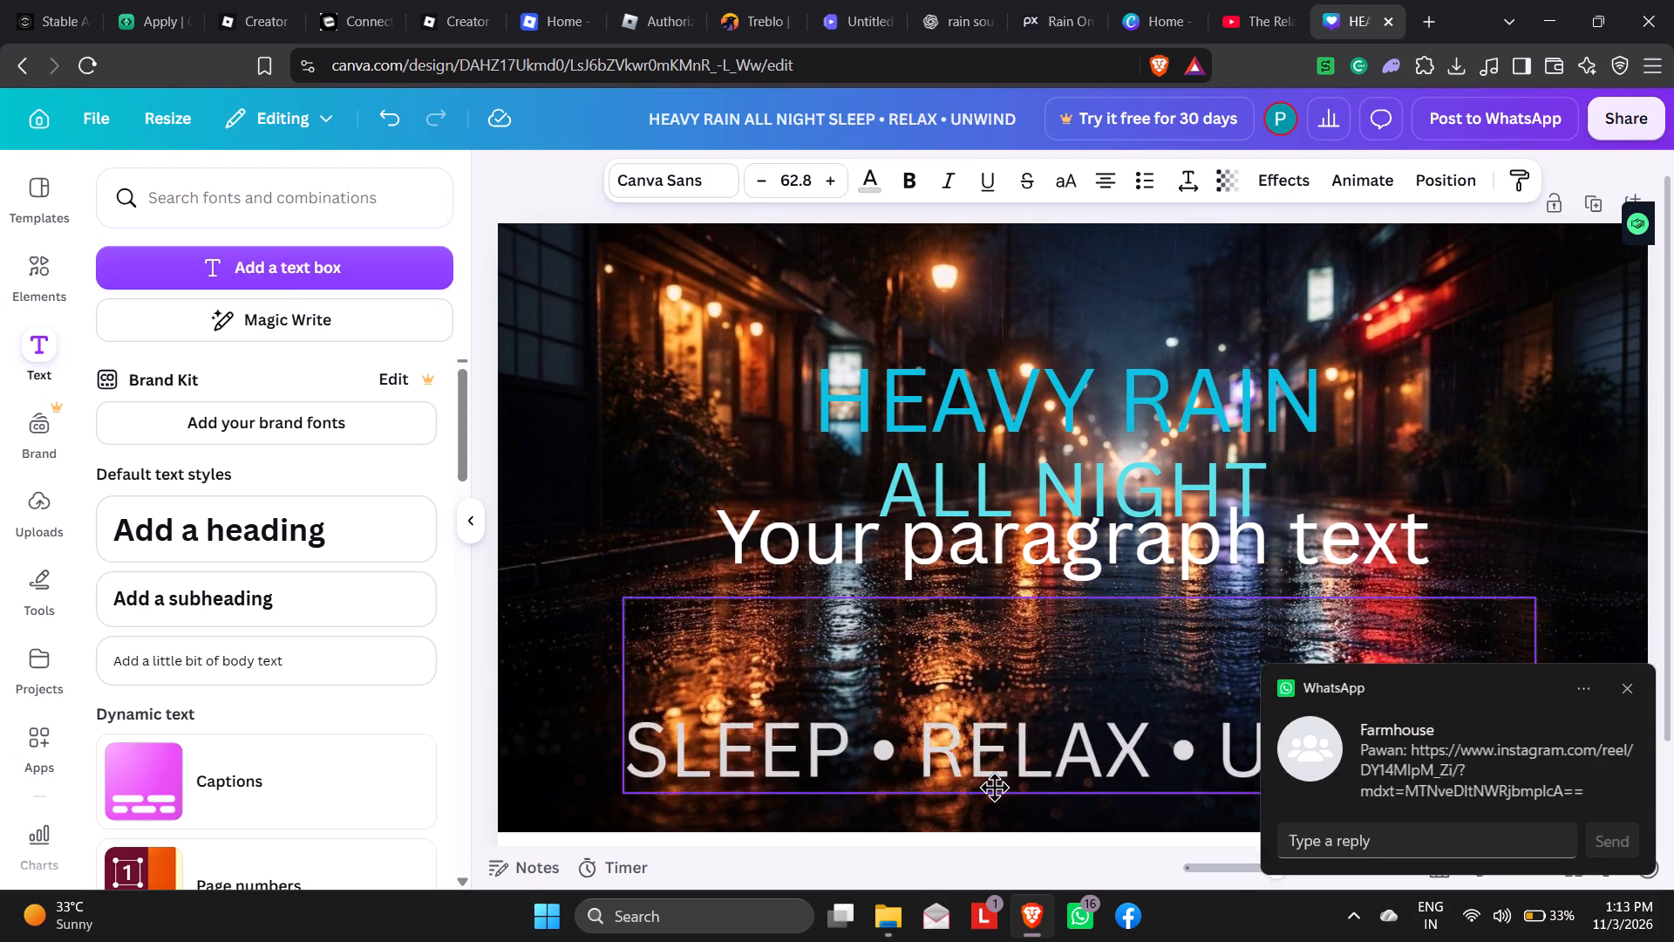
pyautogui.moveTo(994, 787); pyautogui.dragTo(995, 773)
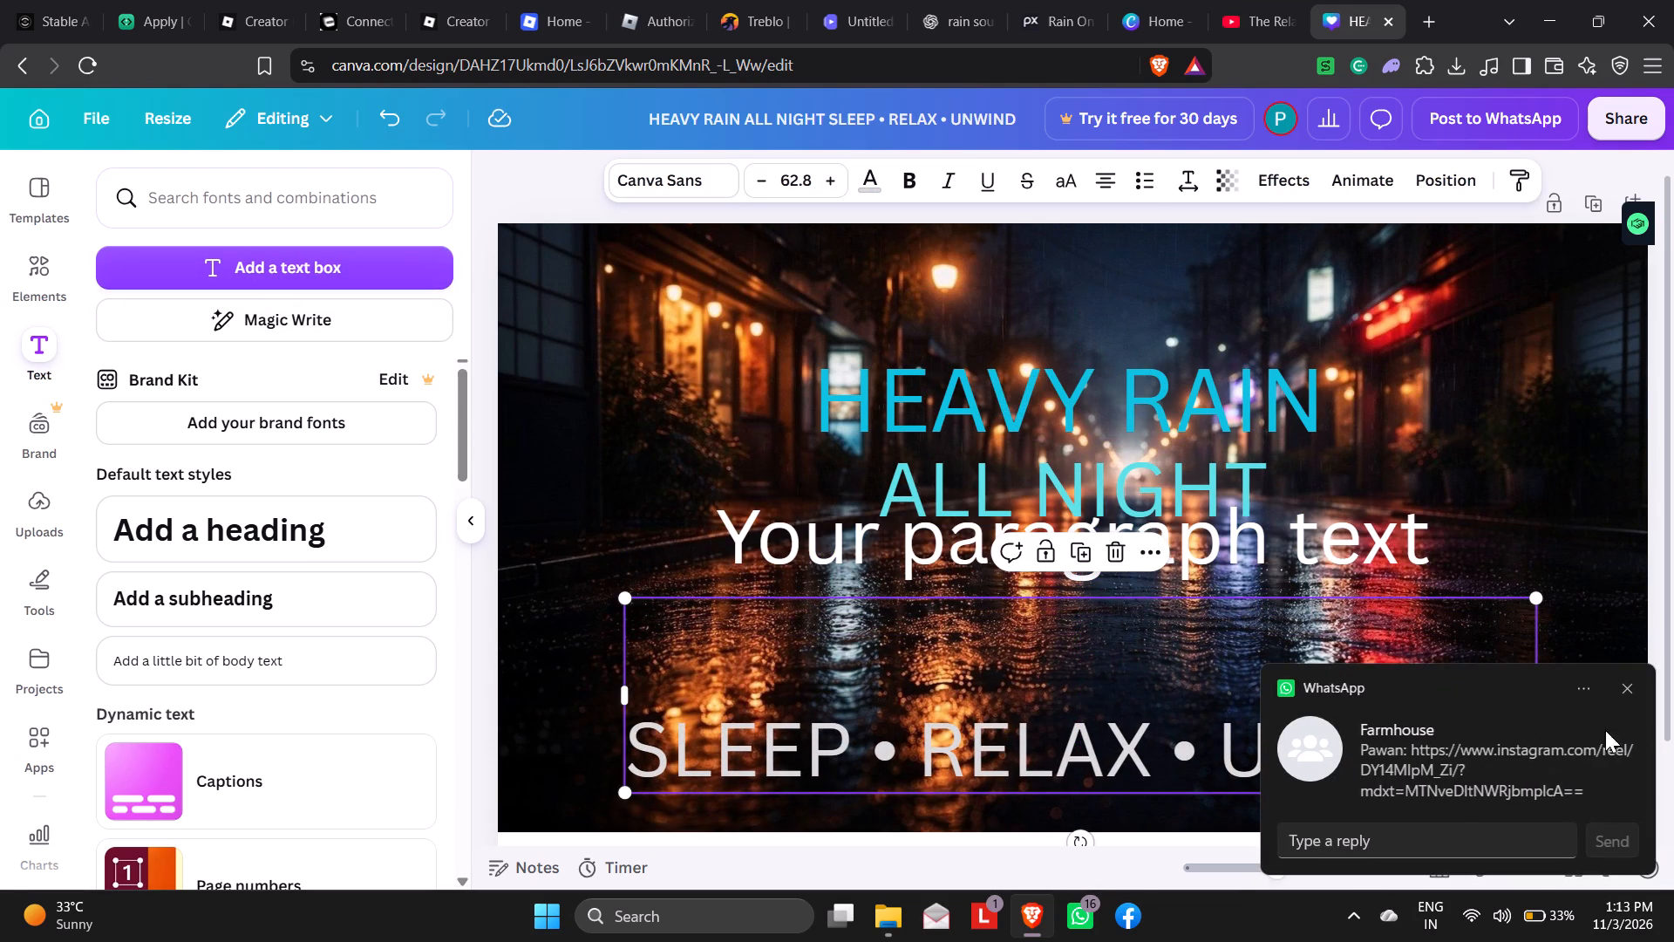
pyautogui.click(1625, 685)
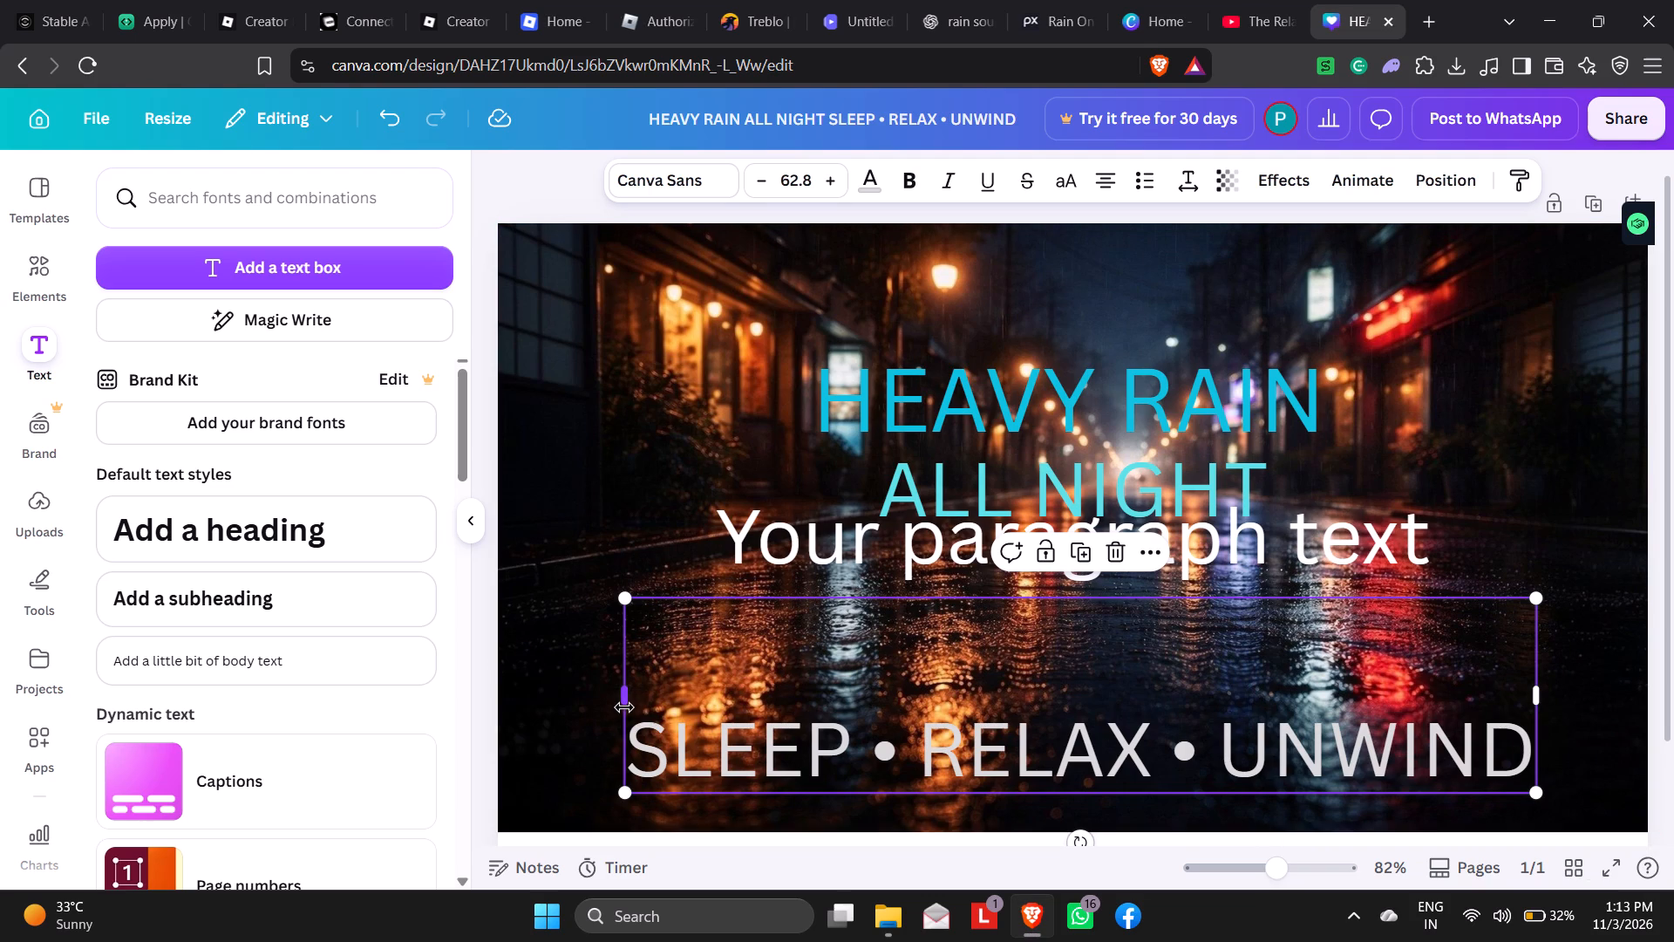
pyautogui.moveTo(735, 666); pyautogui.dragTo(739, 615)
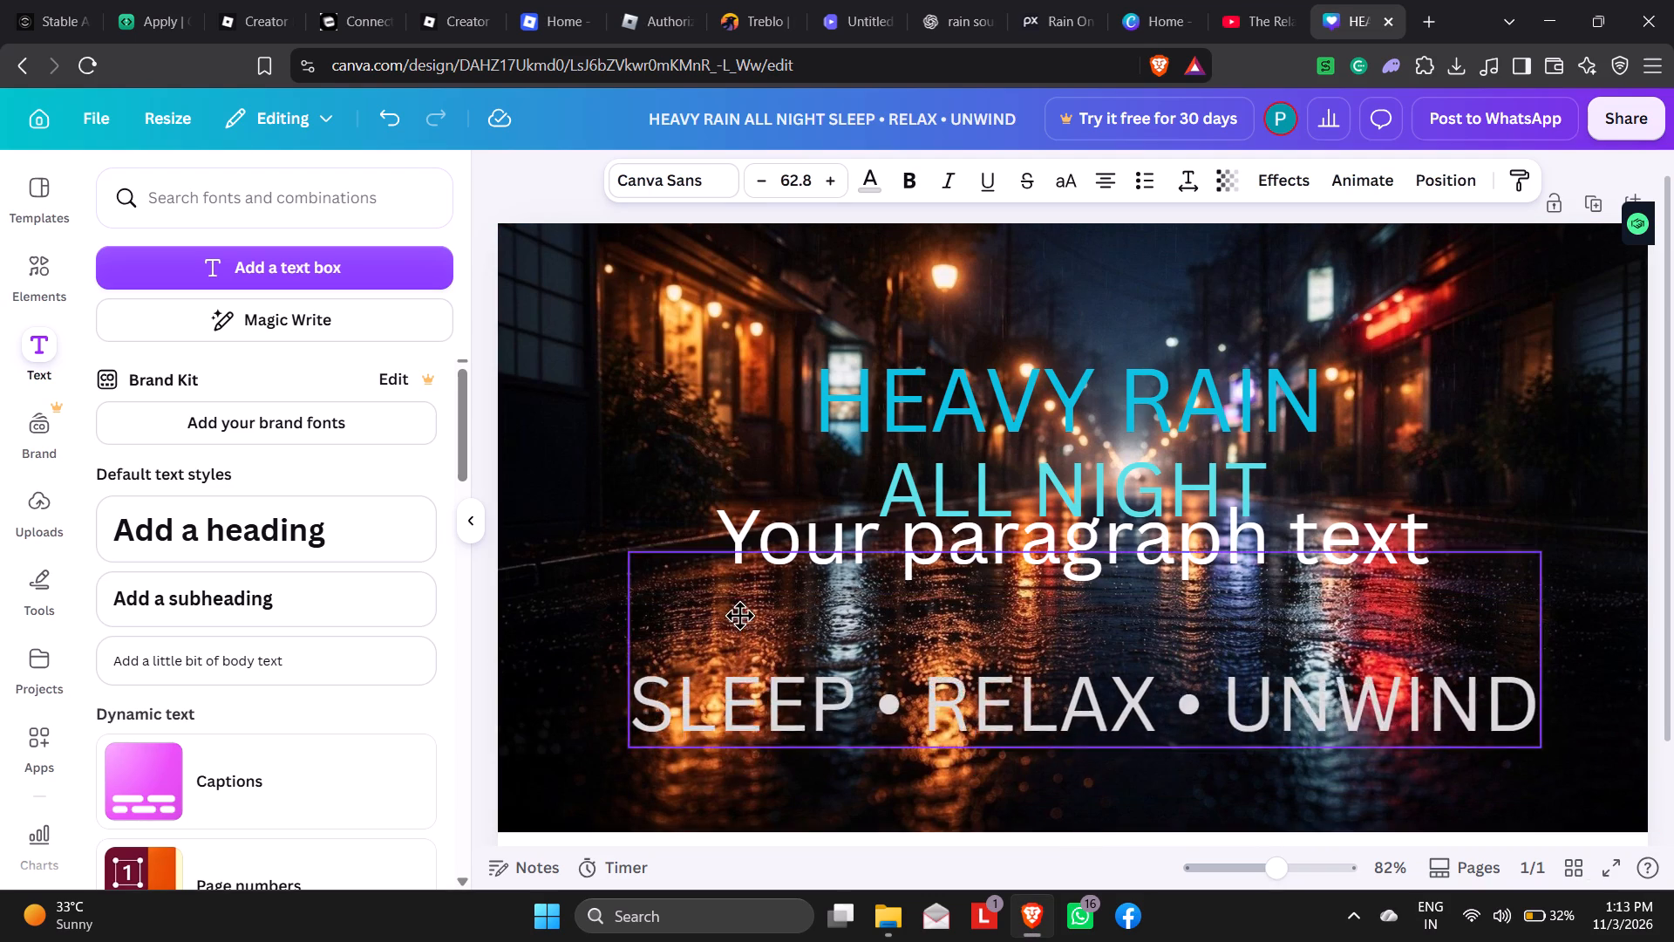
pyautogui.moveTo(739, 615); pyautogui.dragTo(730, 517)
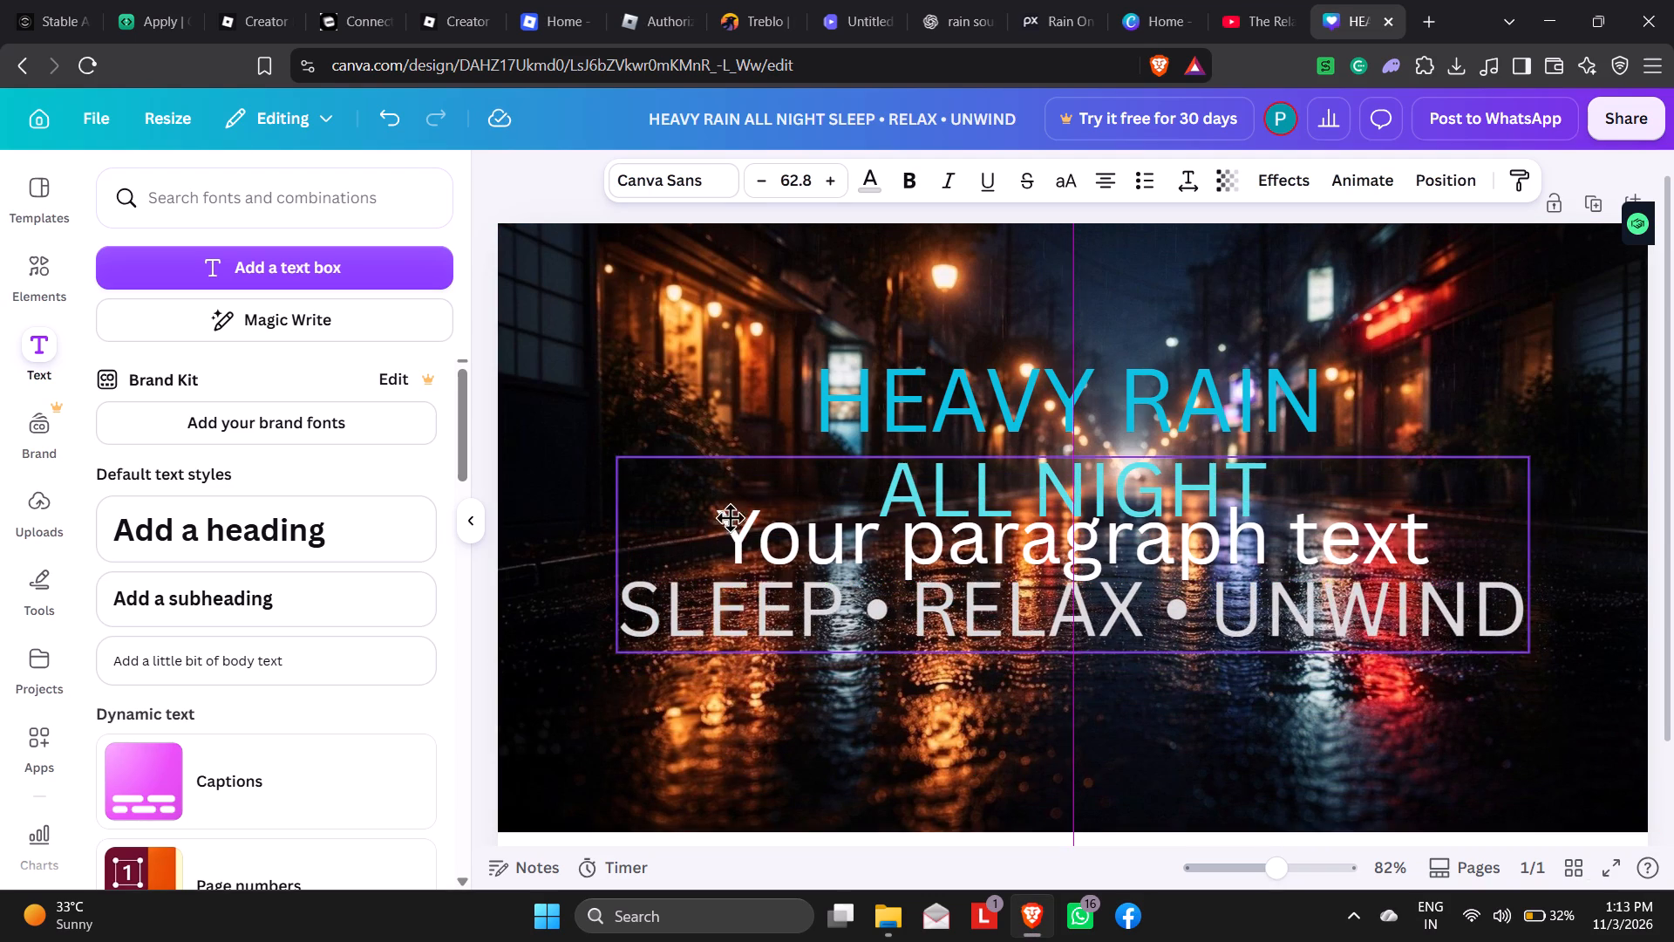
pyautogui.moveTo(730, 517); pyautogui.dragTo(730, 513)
# Move the "Your paragraph text" box below the "SLEEP • RELAX • UNWIND" line, near the page's lower edge.
pyautogui.click(745, 550)
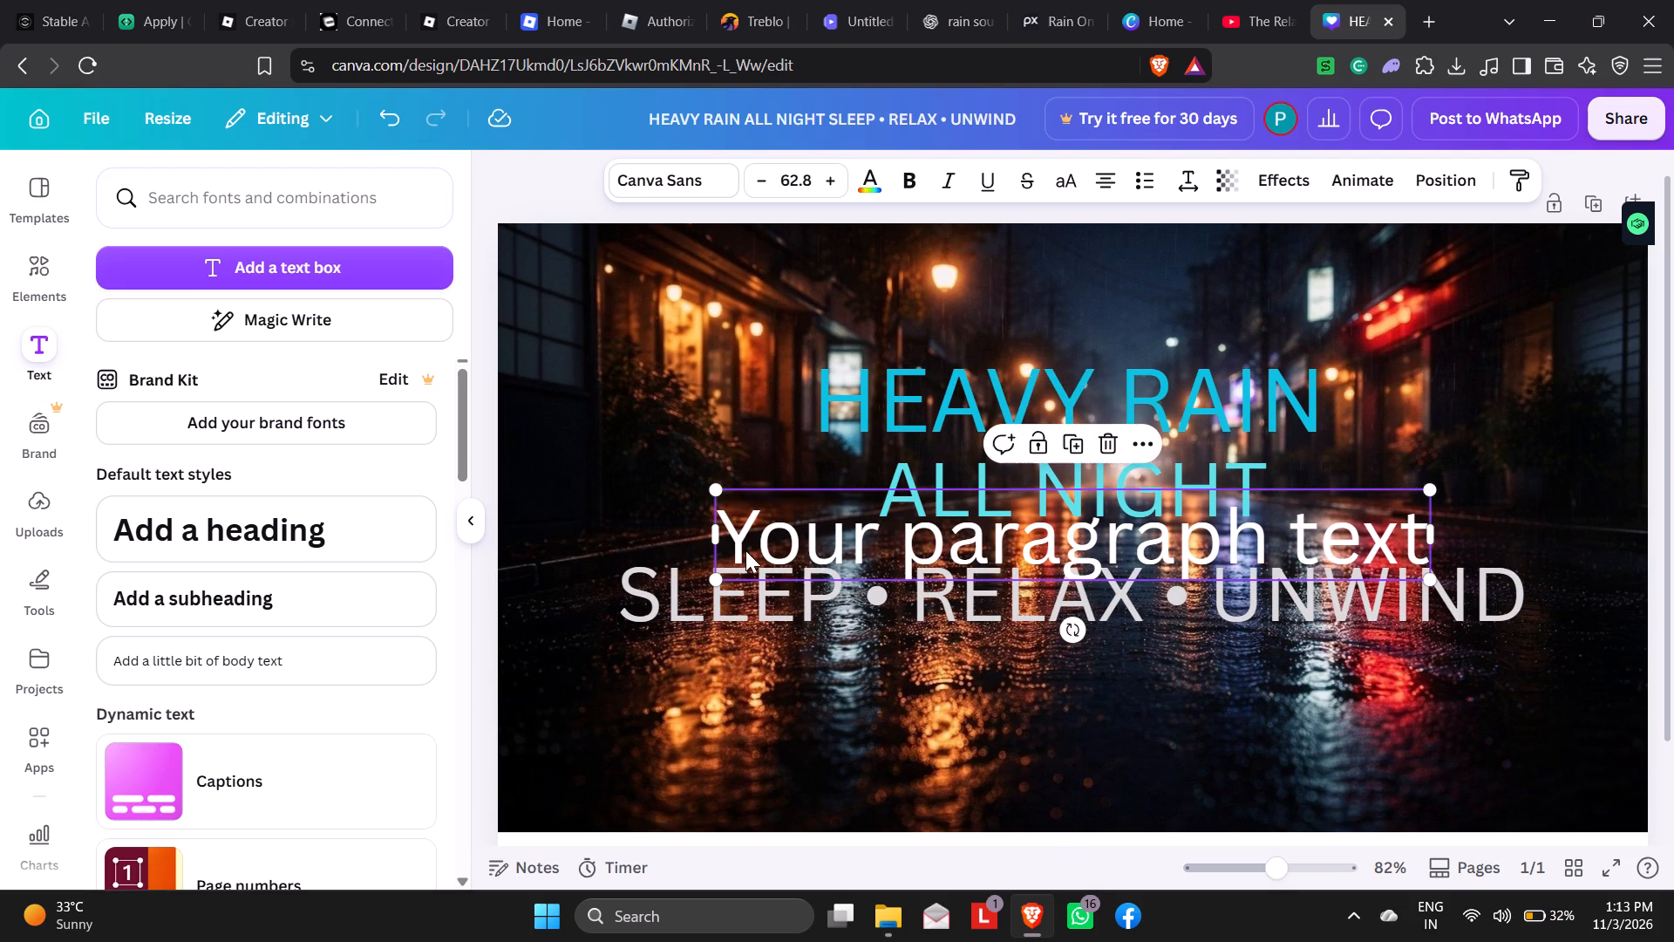
pyautogui.moveTo(745, 550); pyautogui.dragTo(765, 734)
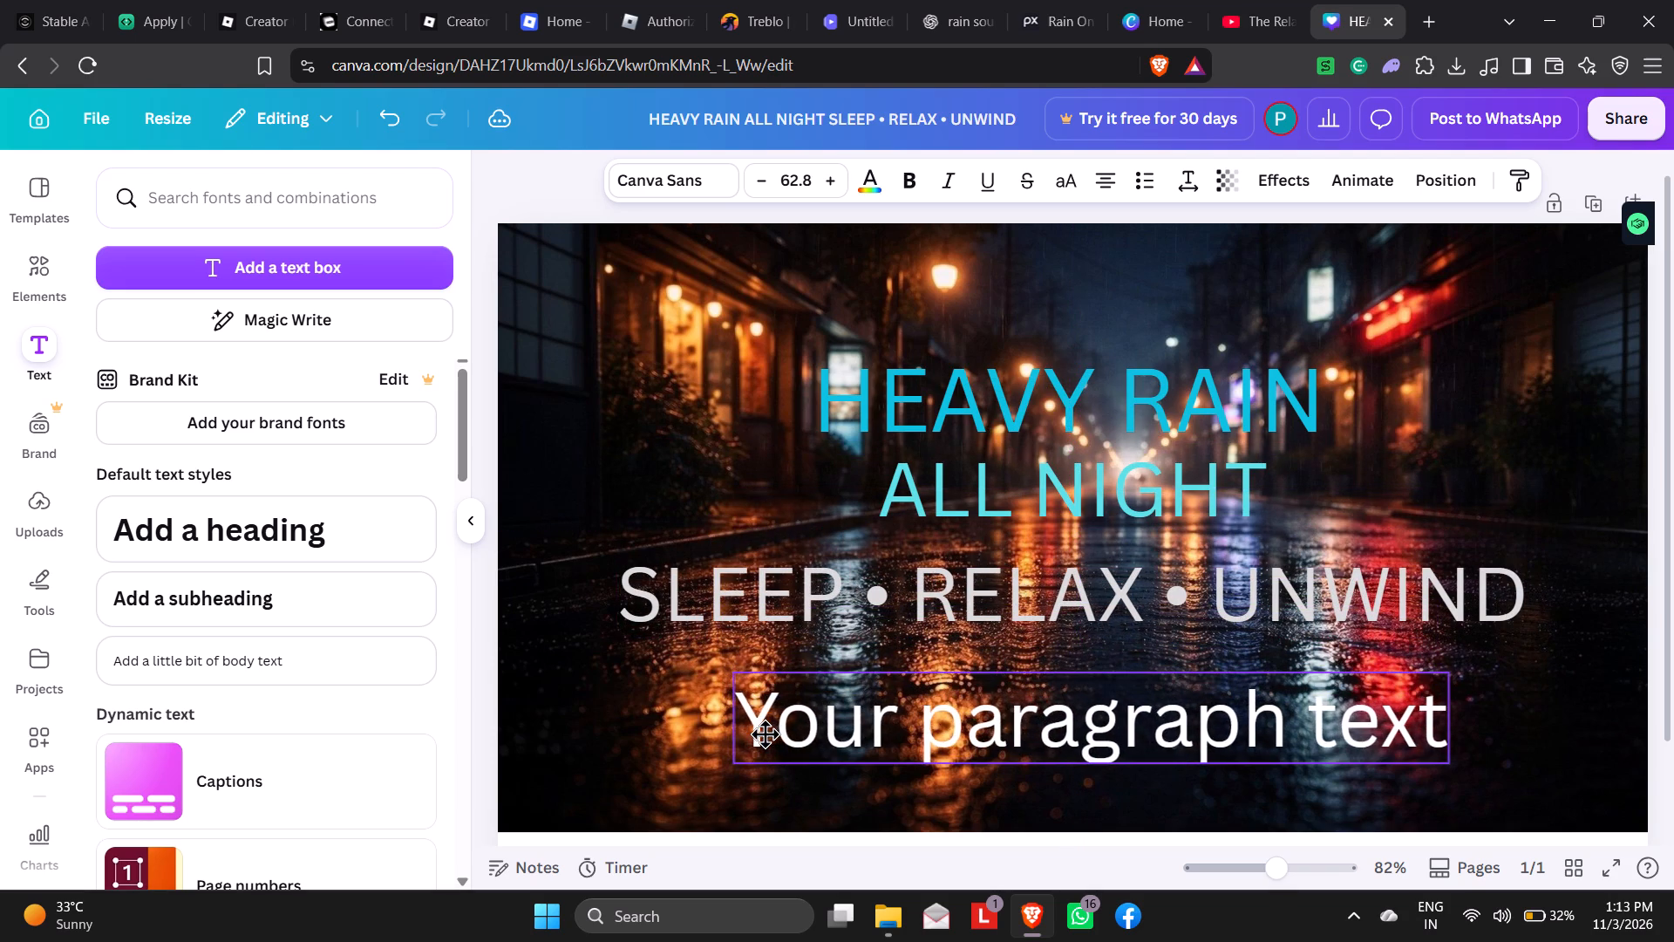
pyautogui.moveTo(765, 734); pyautogui.dragTo(764, 760)
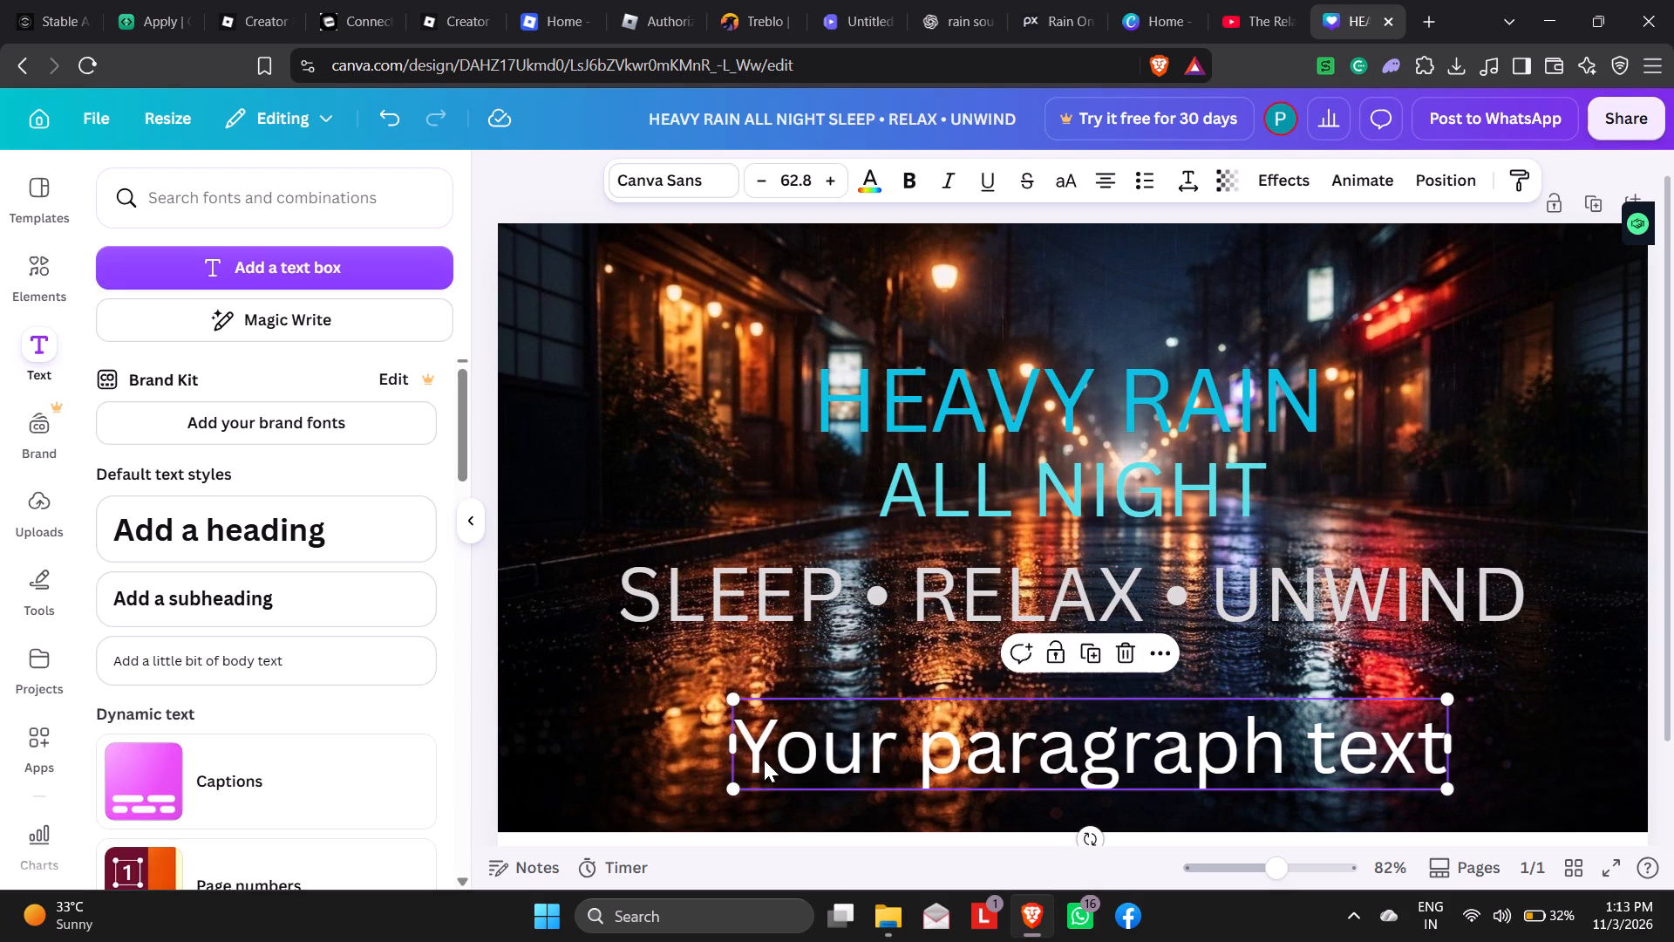
# Replace the placeholder "Your paragraph text" with "NO AI".
pyautogui.click(764, 760)
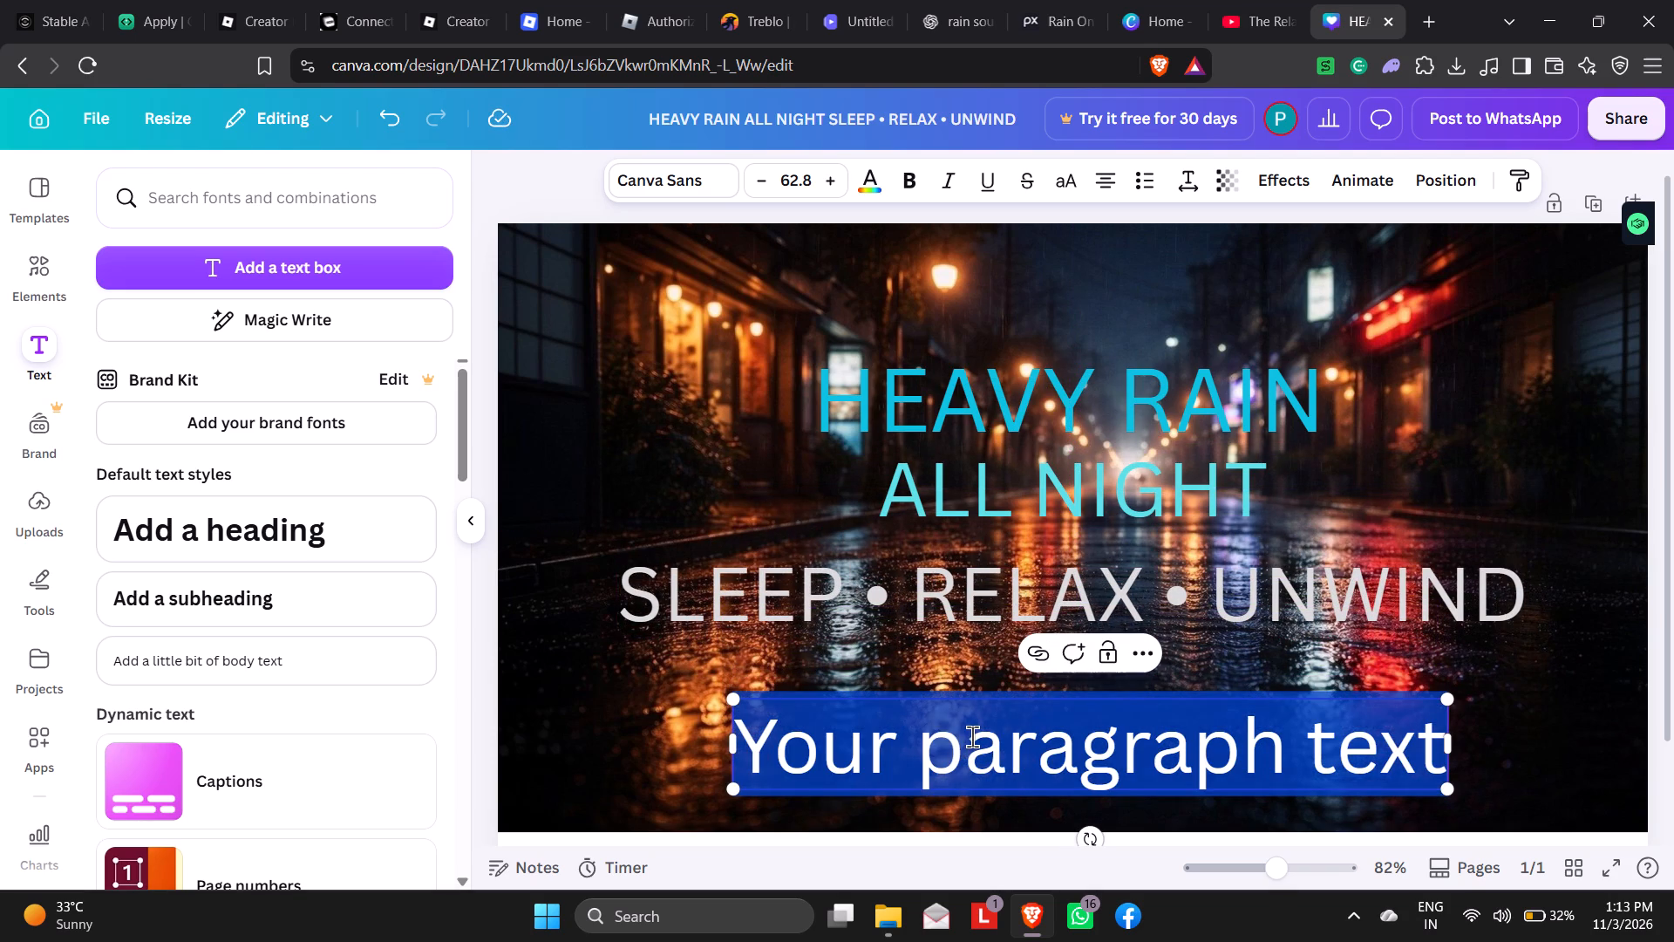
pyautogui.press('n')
pyautogui.press('BackSpace')
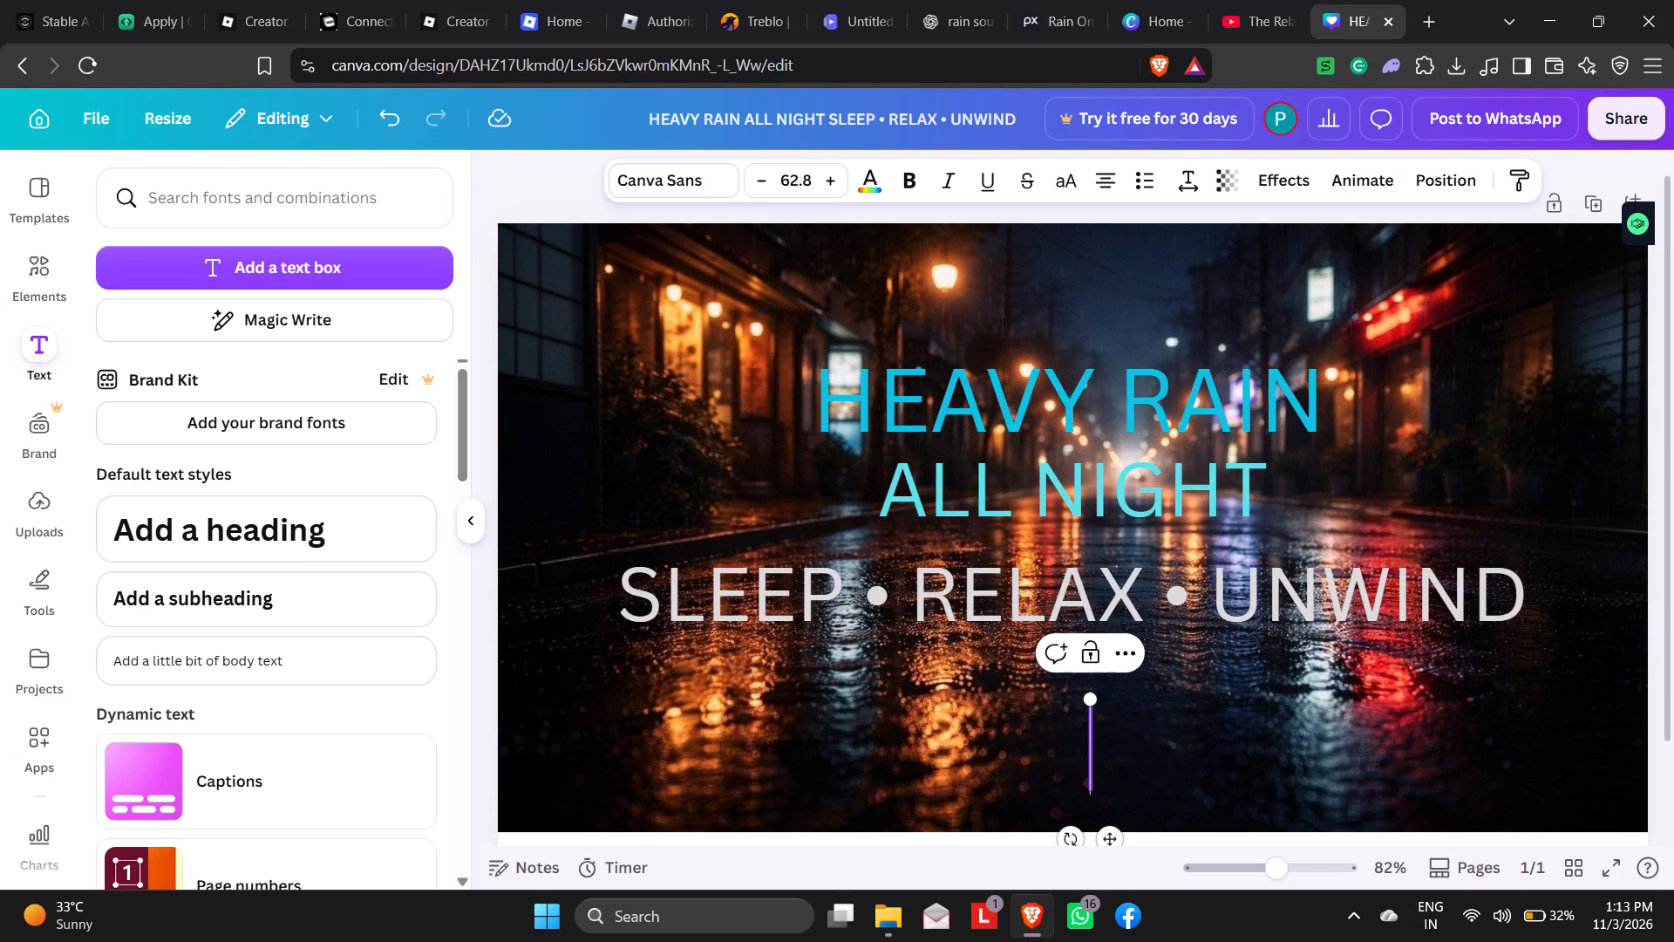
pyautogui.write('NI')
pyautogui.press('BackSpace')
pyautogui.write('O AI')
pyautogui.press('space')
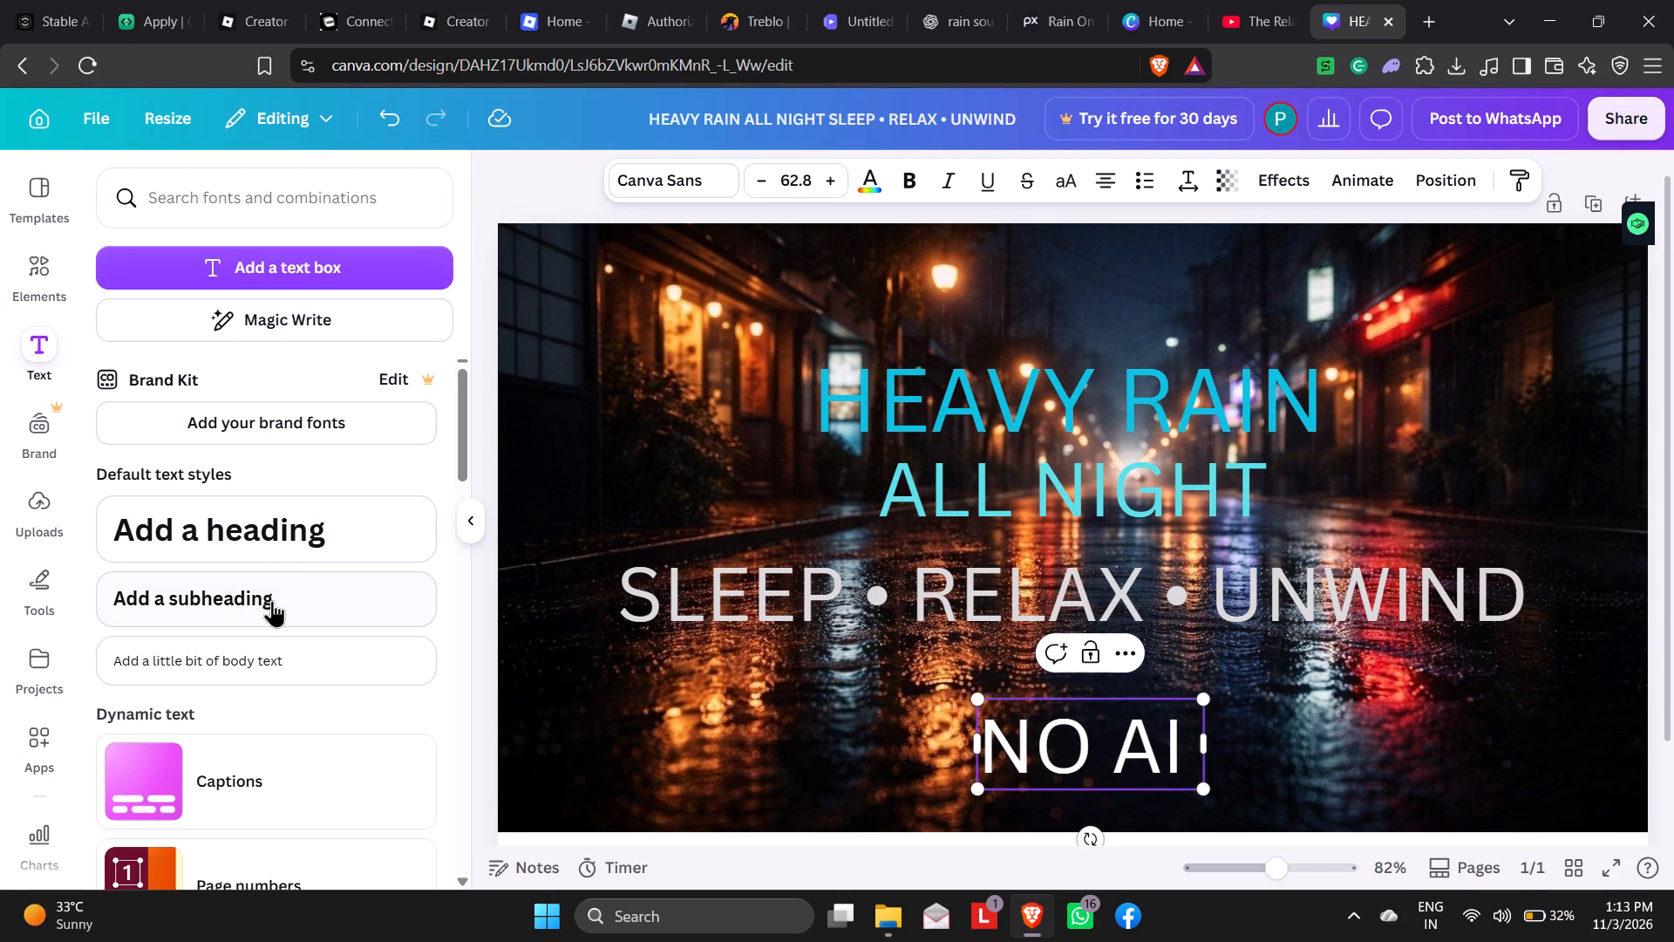
# Open the text colour choices for the "NO AI" text.
pyautogui.click(871, 175)
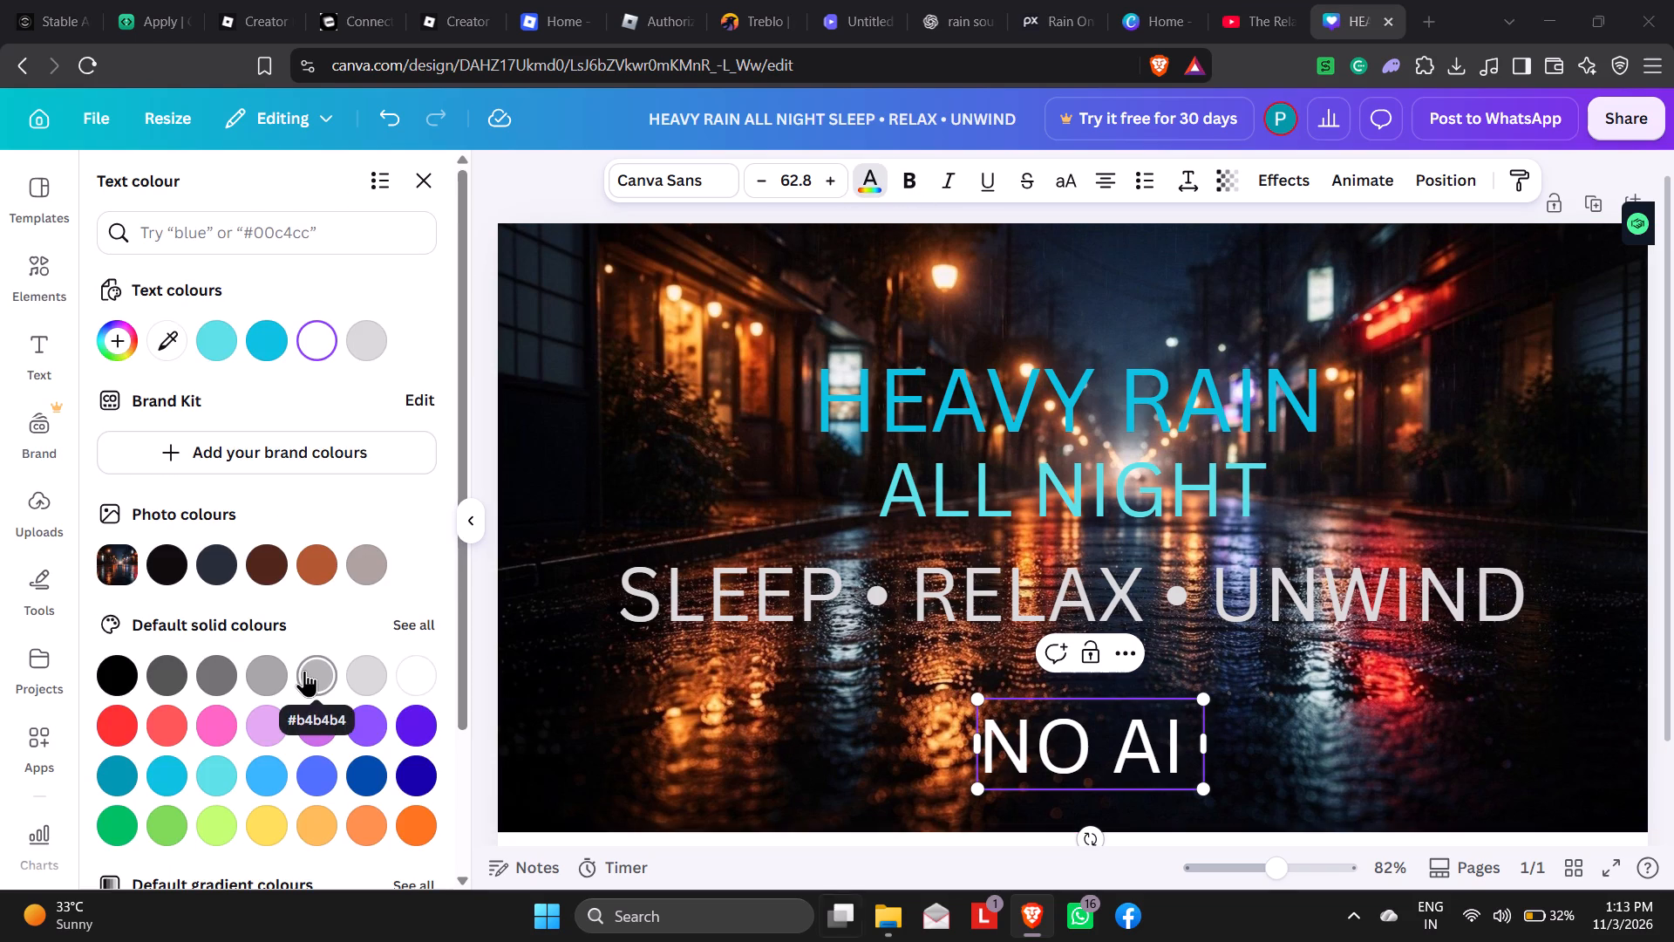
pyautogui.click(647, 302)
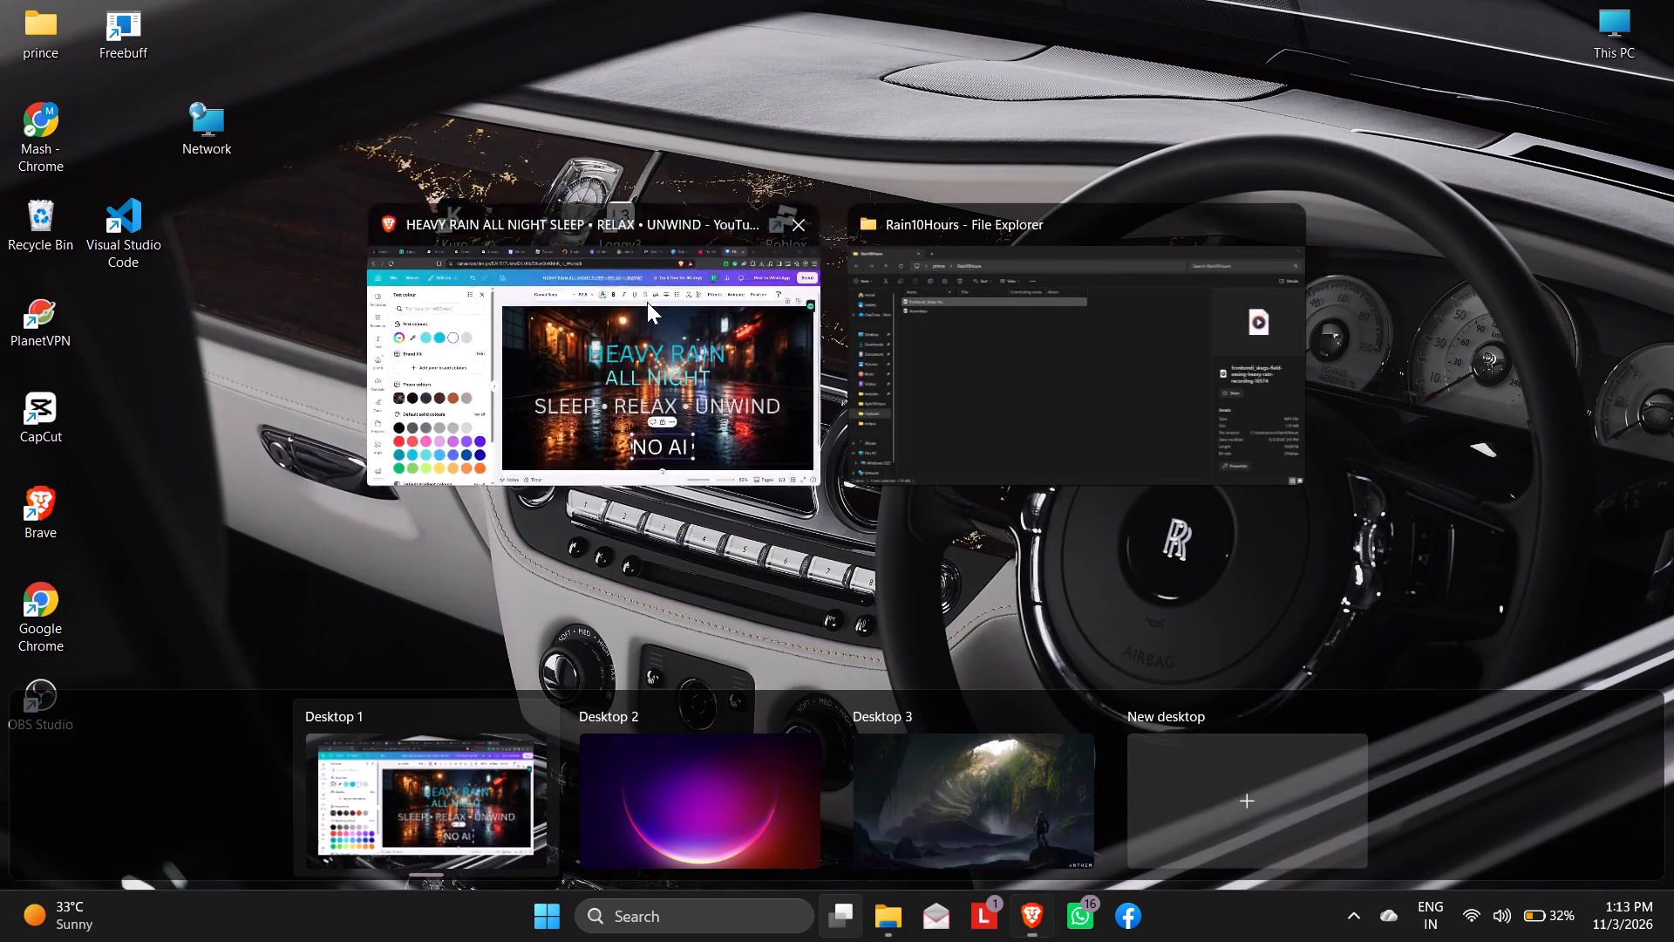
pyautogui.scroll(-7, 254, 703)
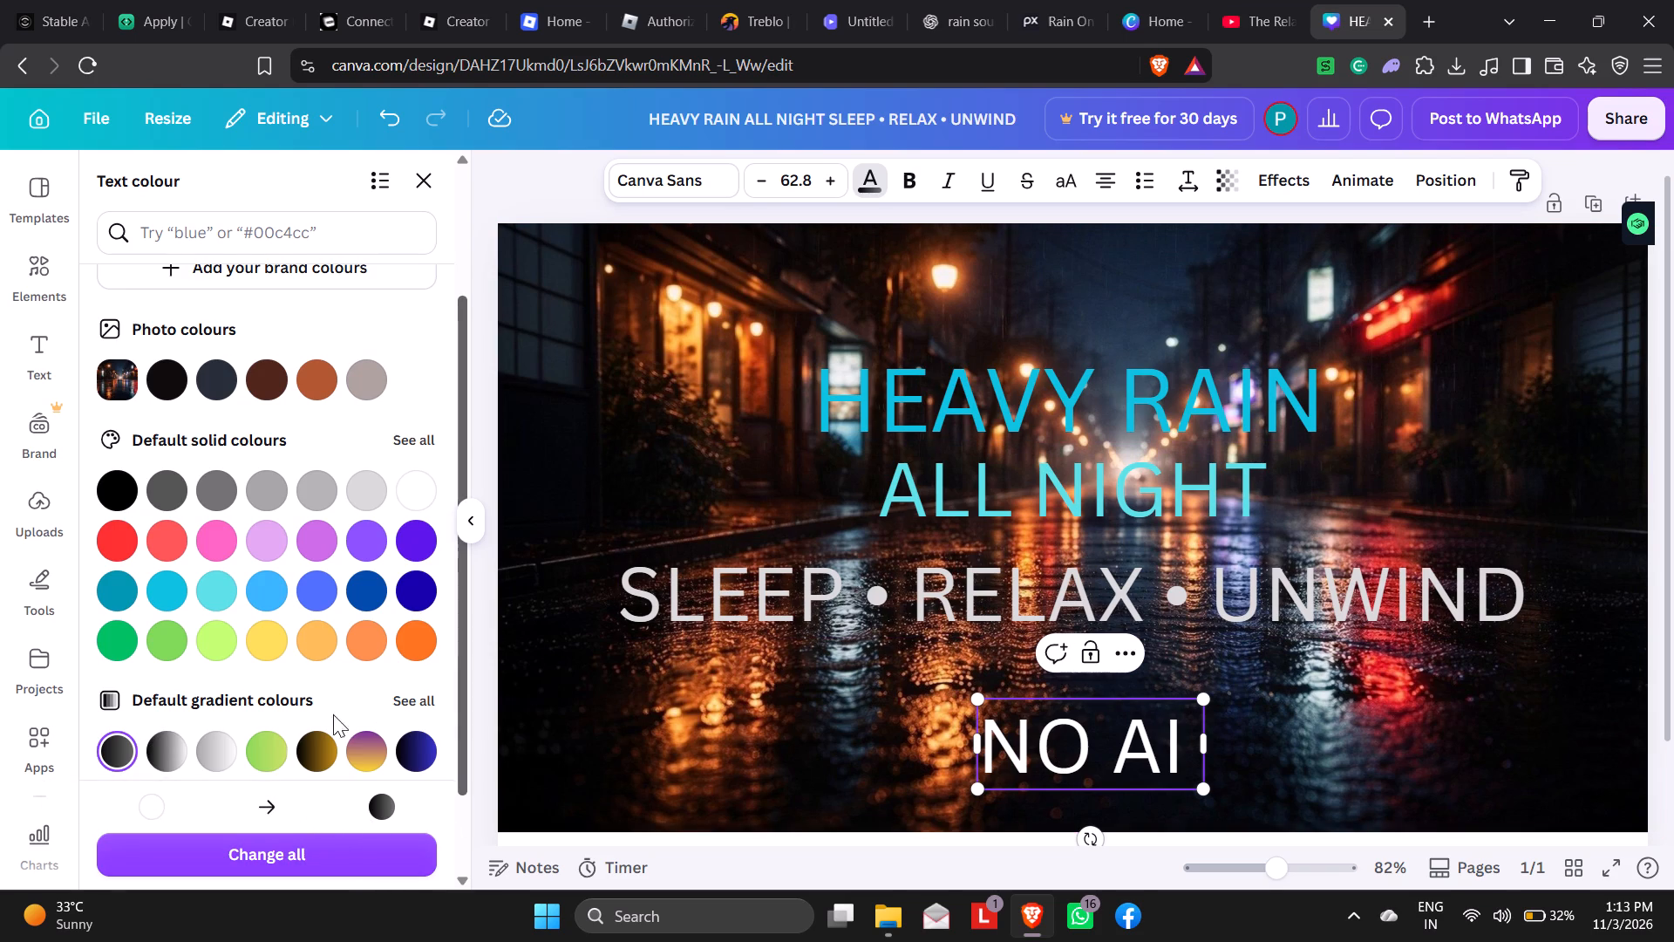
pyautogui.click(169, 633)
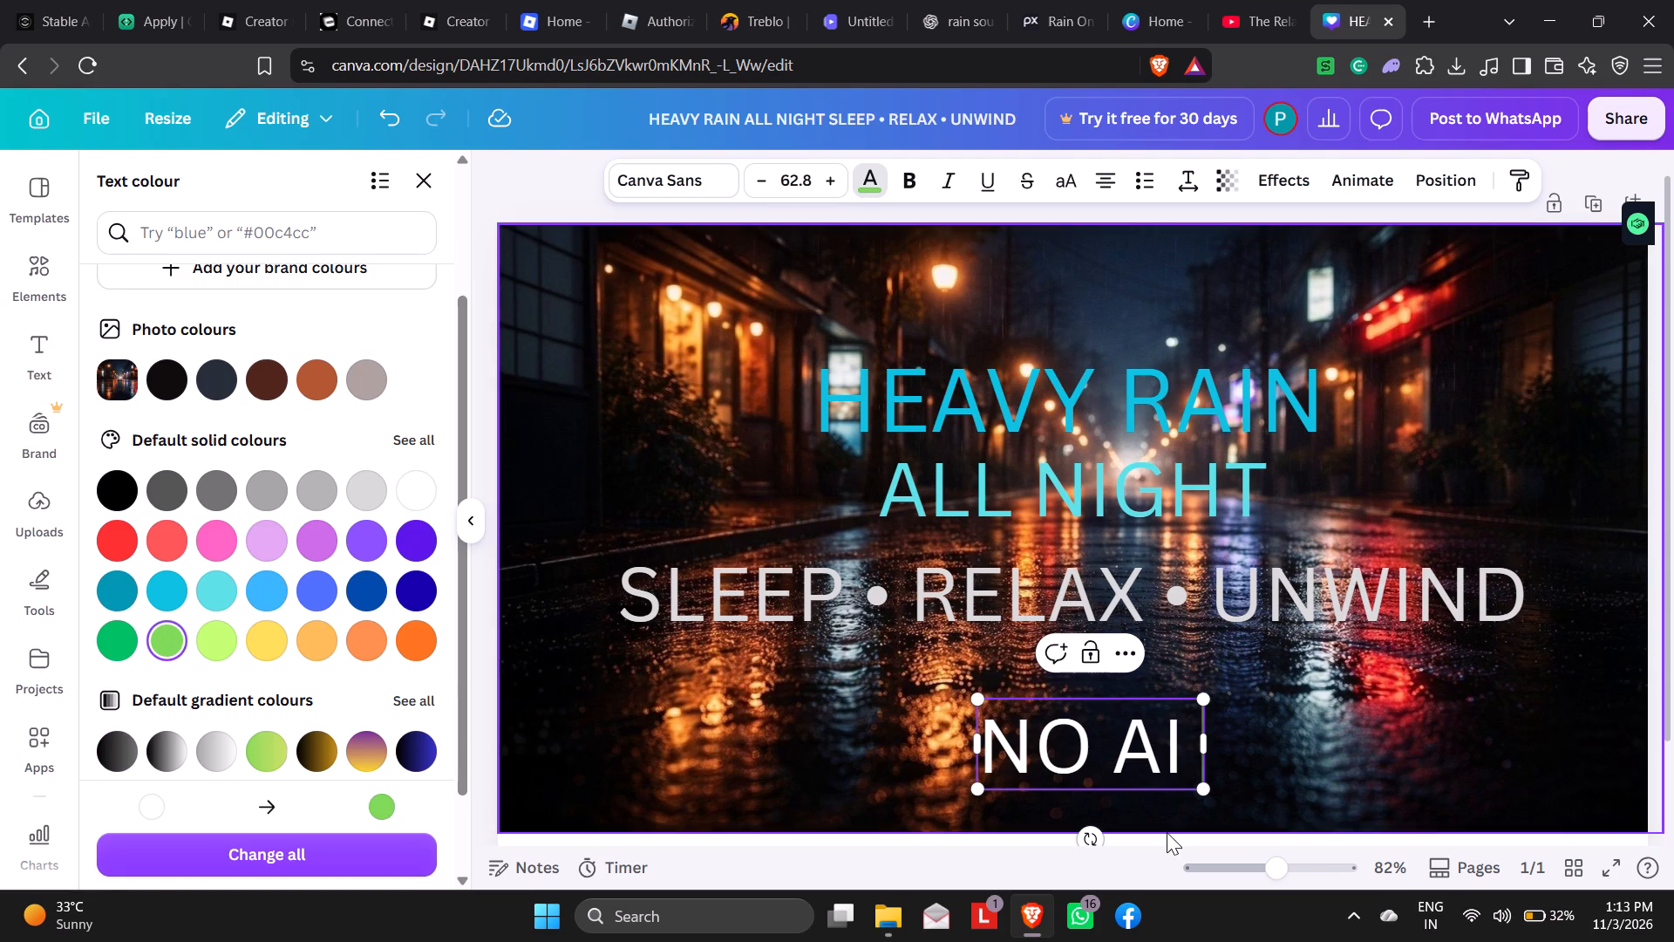
# Reselect the "NO AI" text and give it the black-to-white gradient after trying dark grey-pink, navy and purple.
pyautogui.click(1295, 775)
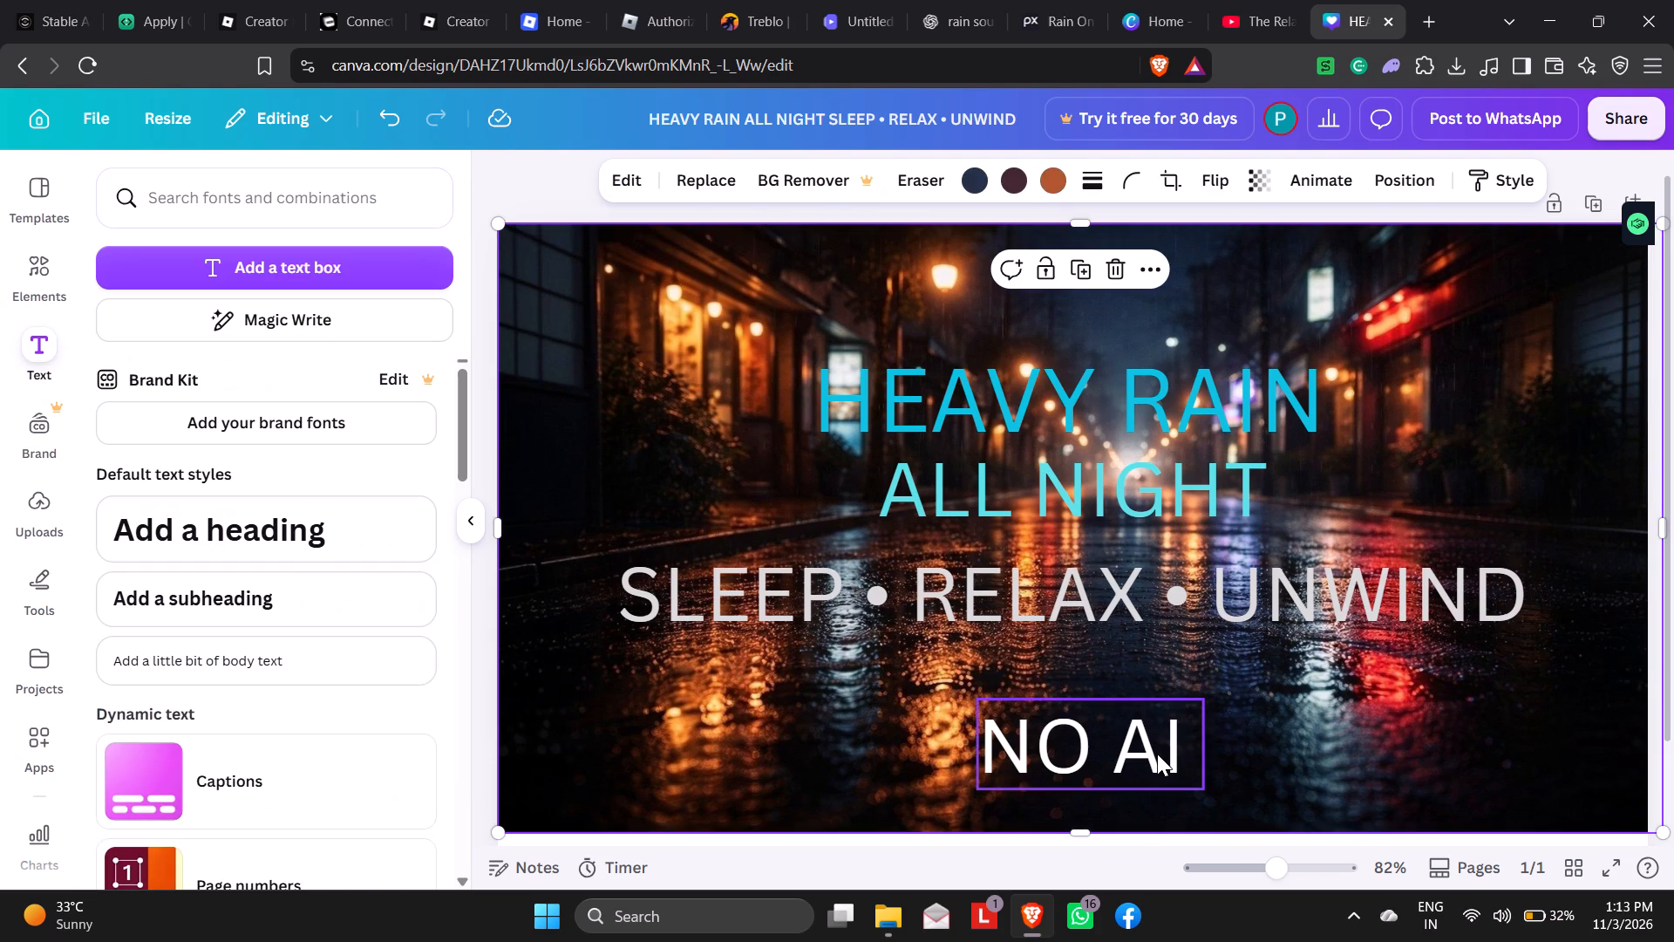
pyautogui.click(1157, 754)
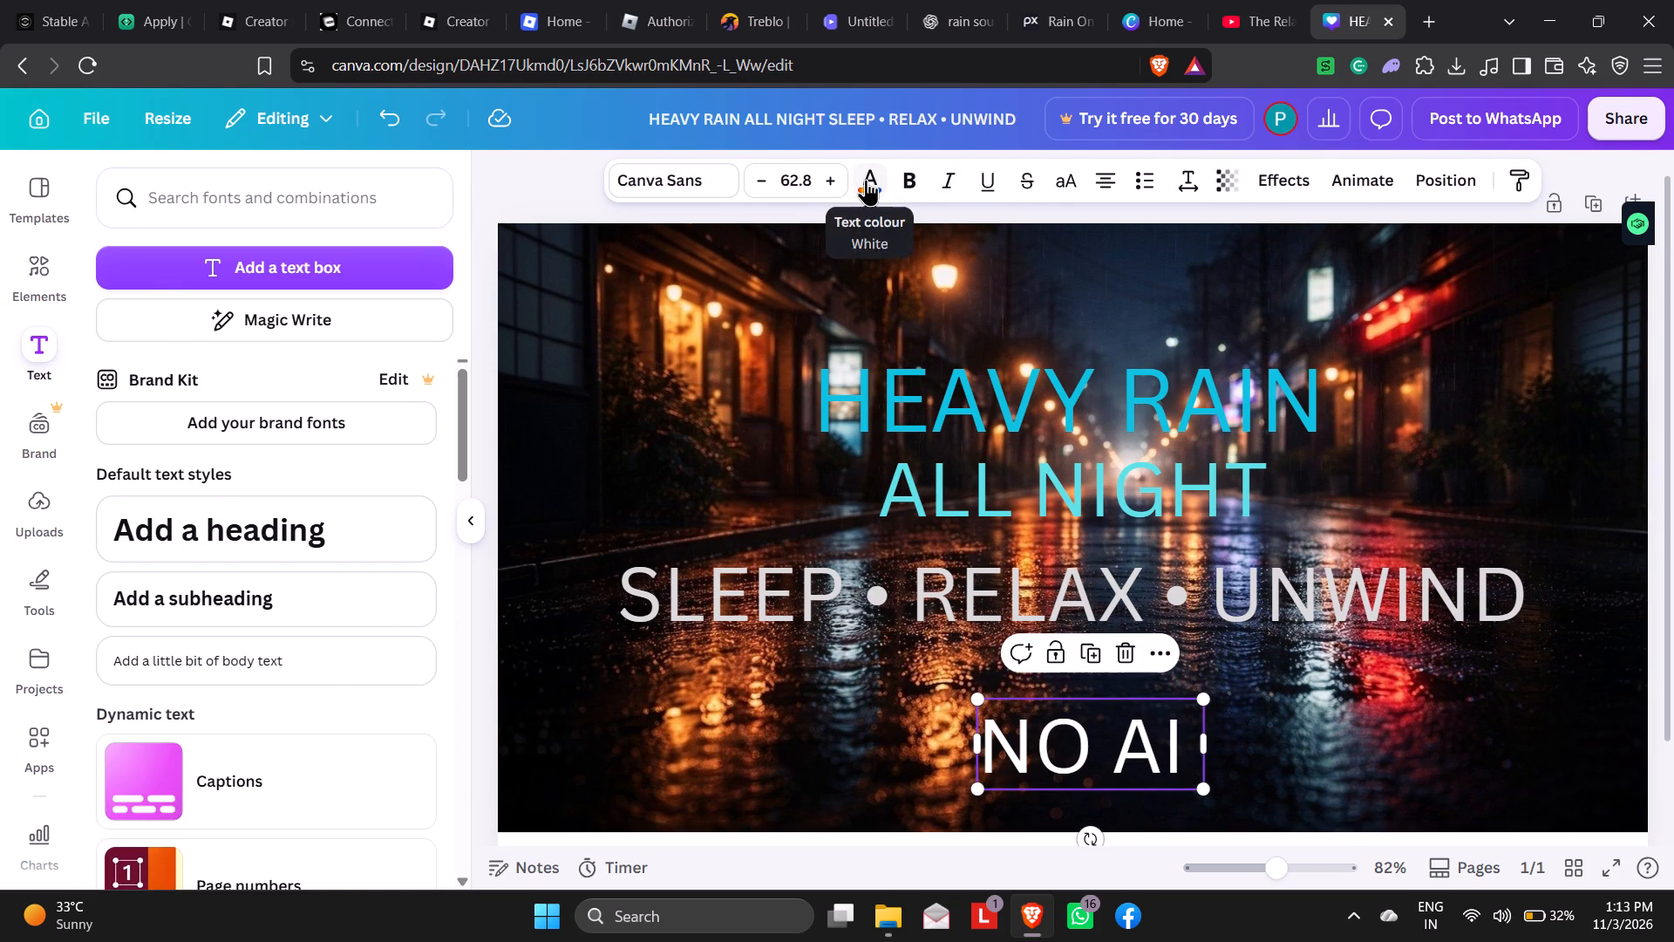
pyautogui.click(866, 179)
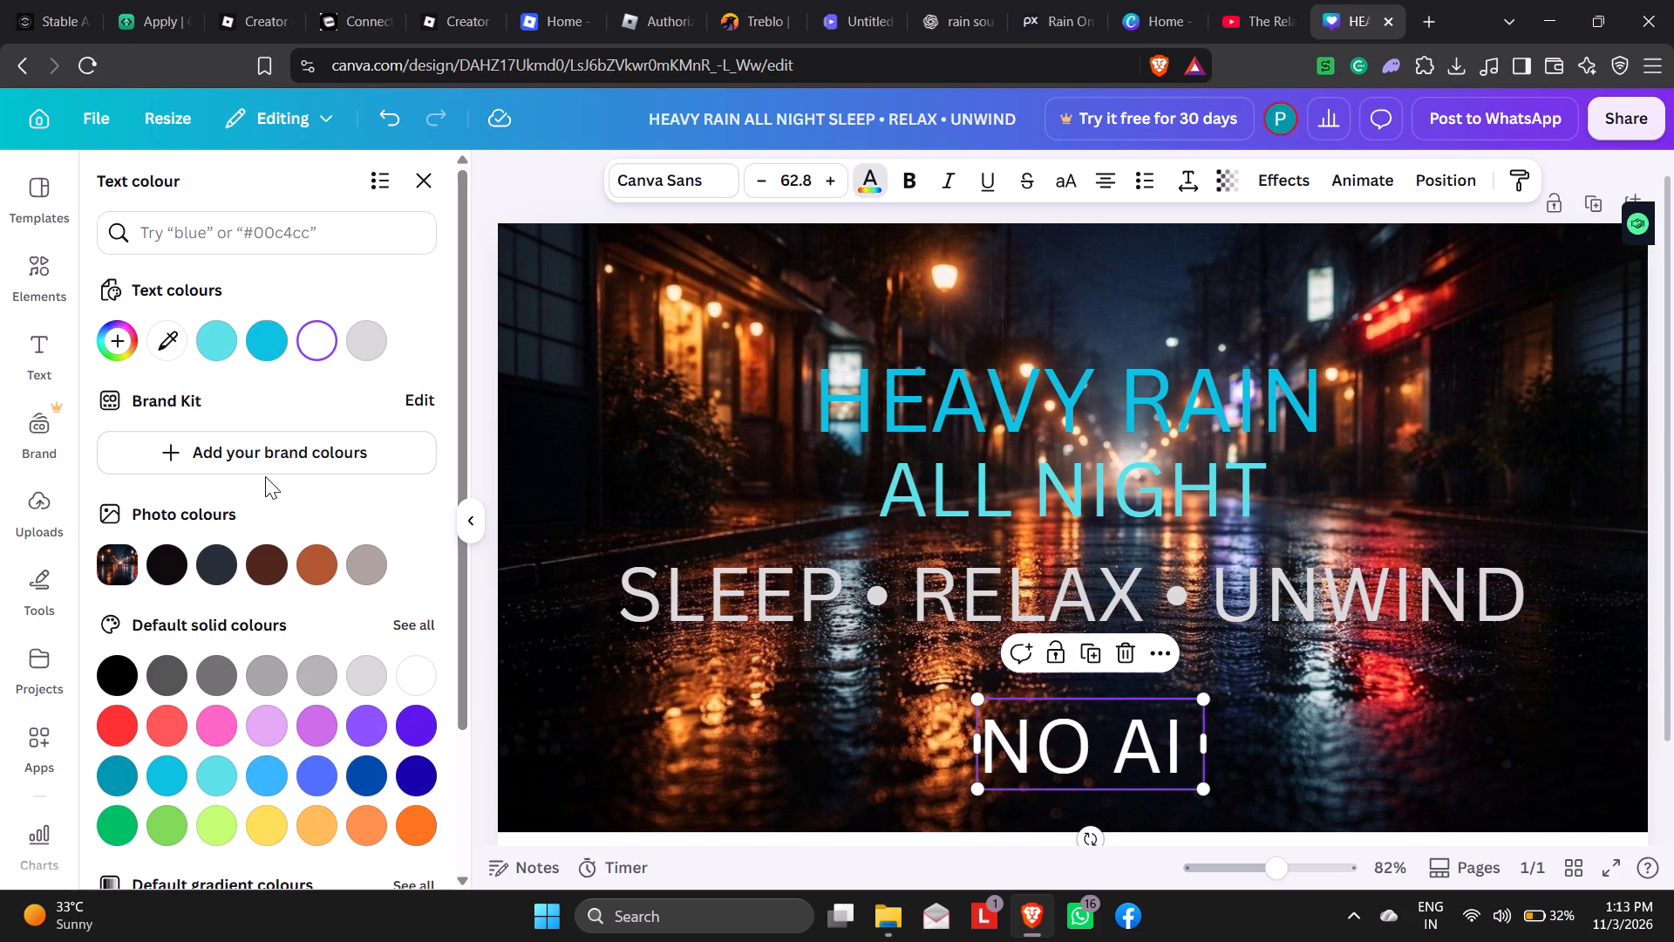
pyautogui.click(177, 570)
pyautogui.click(223, 576)
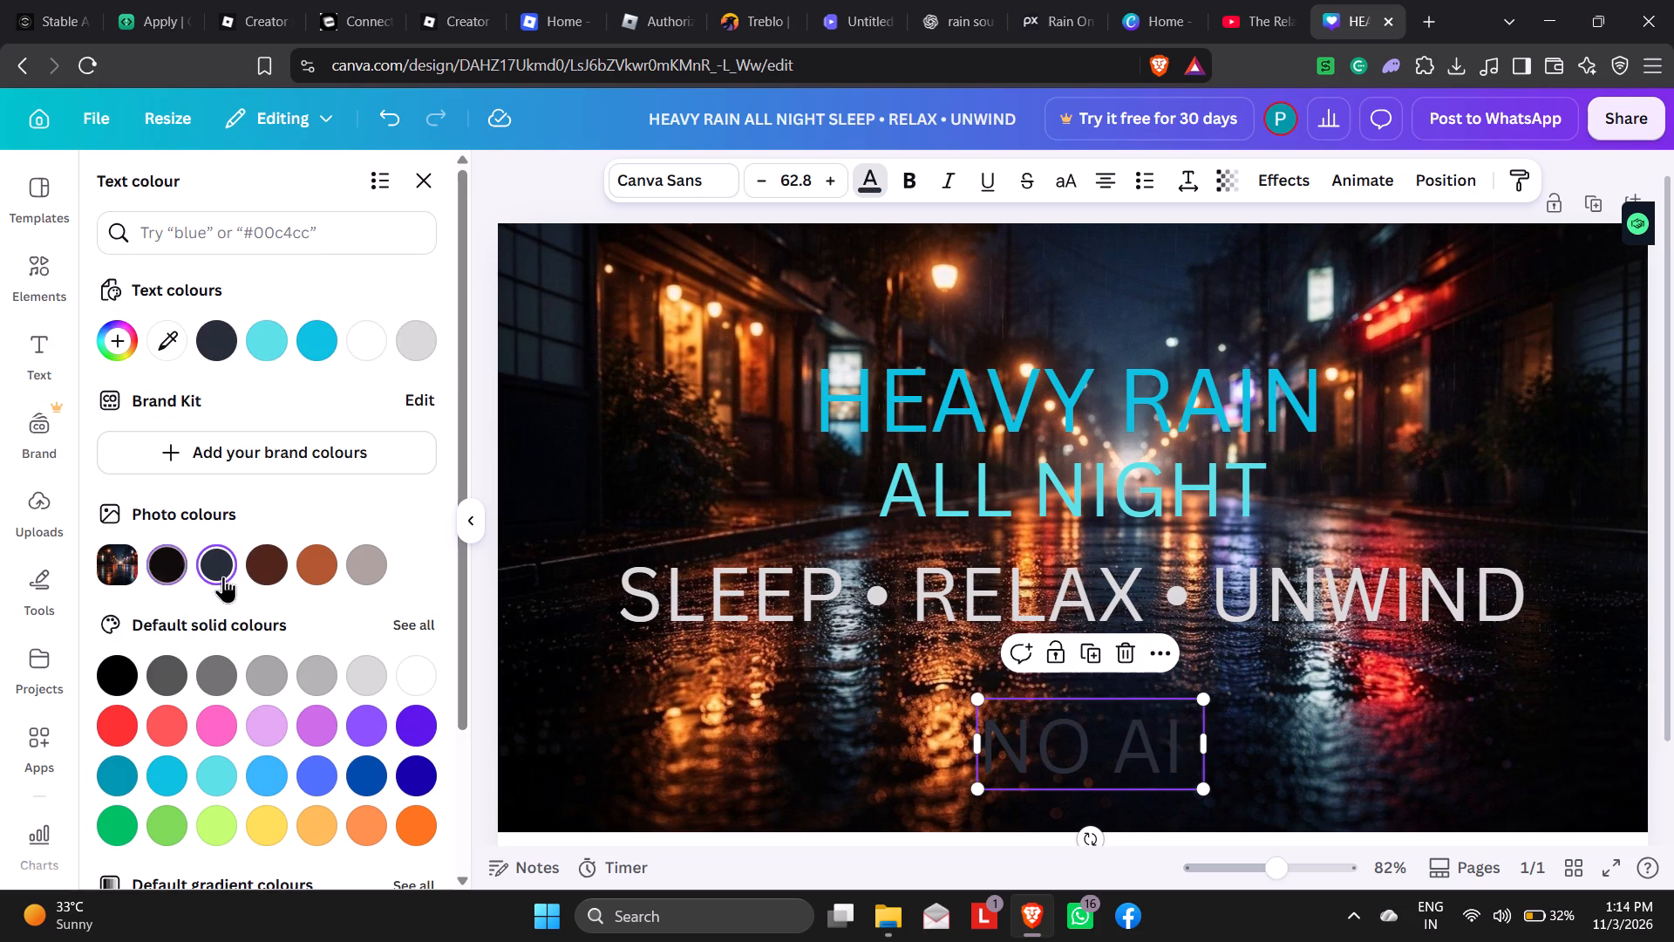
pyautogui.click(409, 726)
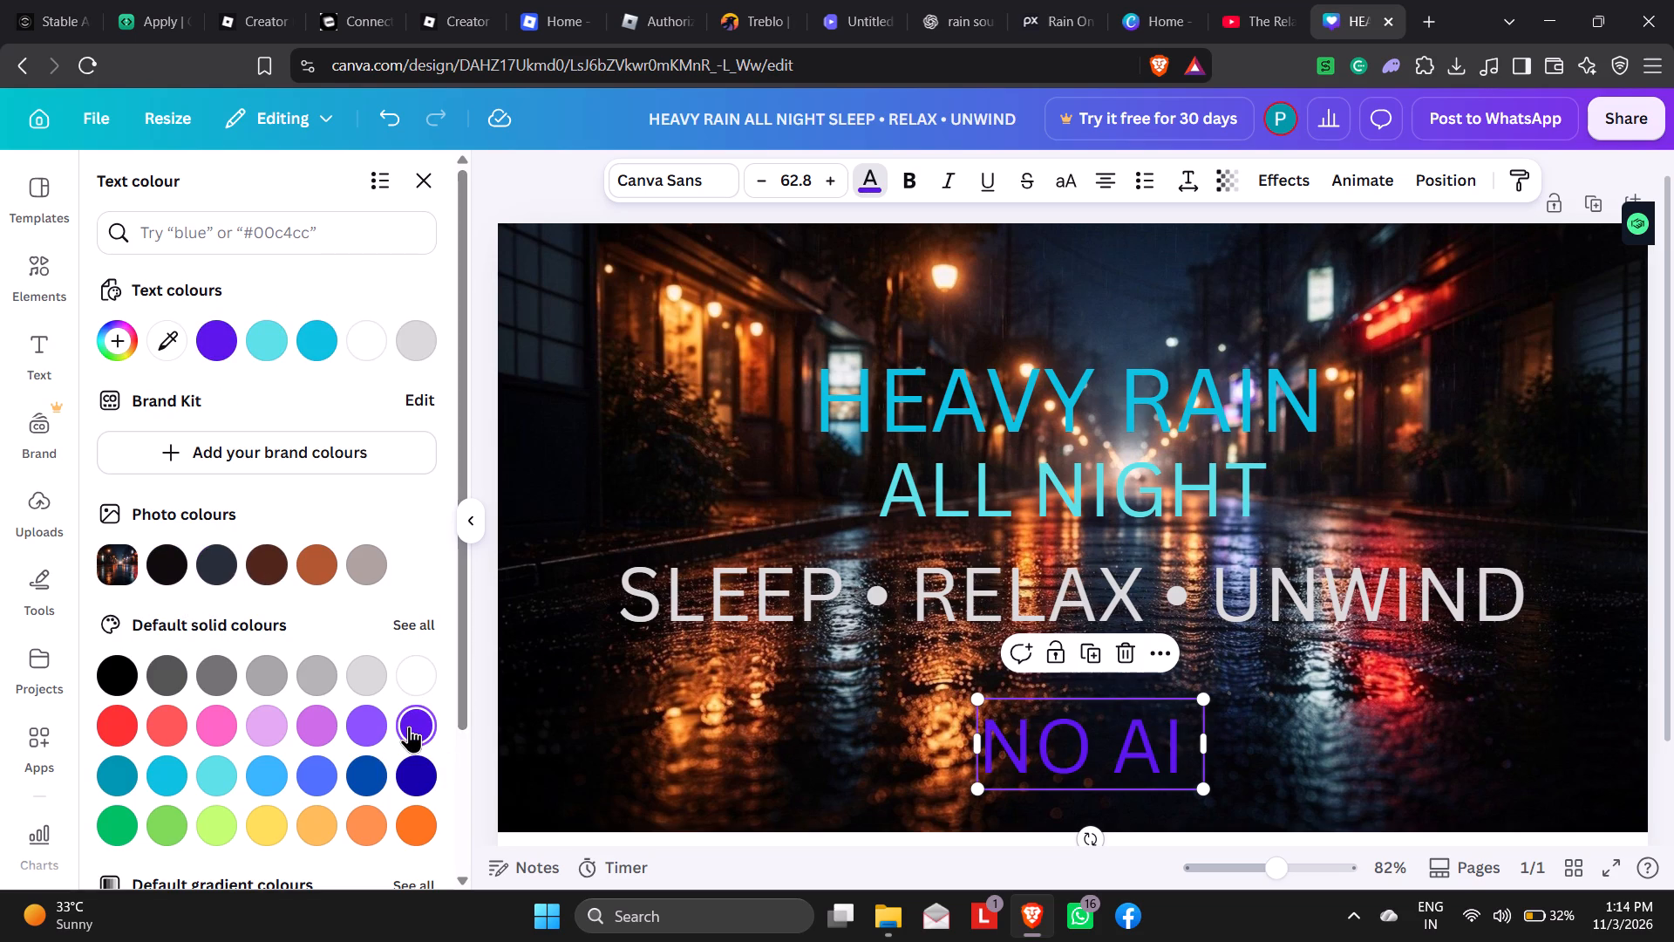
pyautogui.scroll(-1, 359, 768)
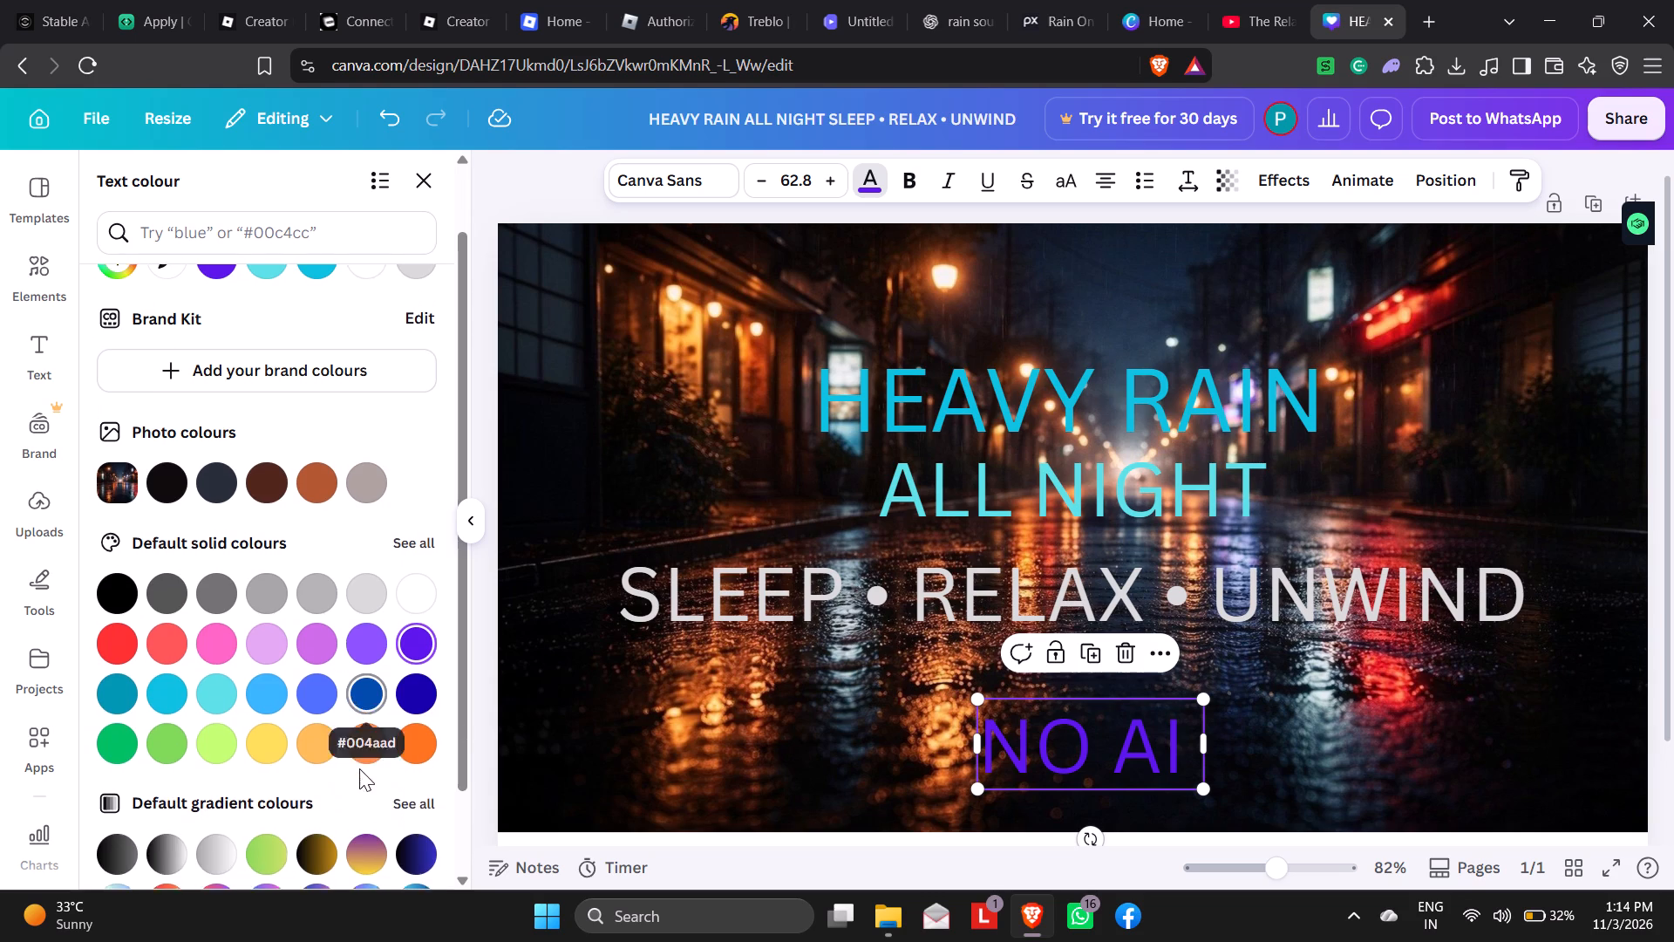
pyautogui.scroll(-2, 200, 588)
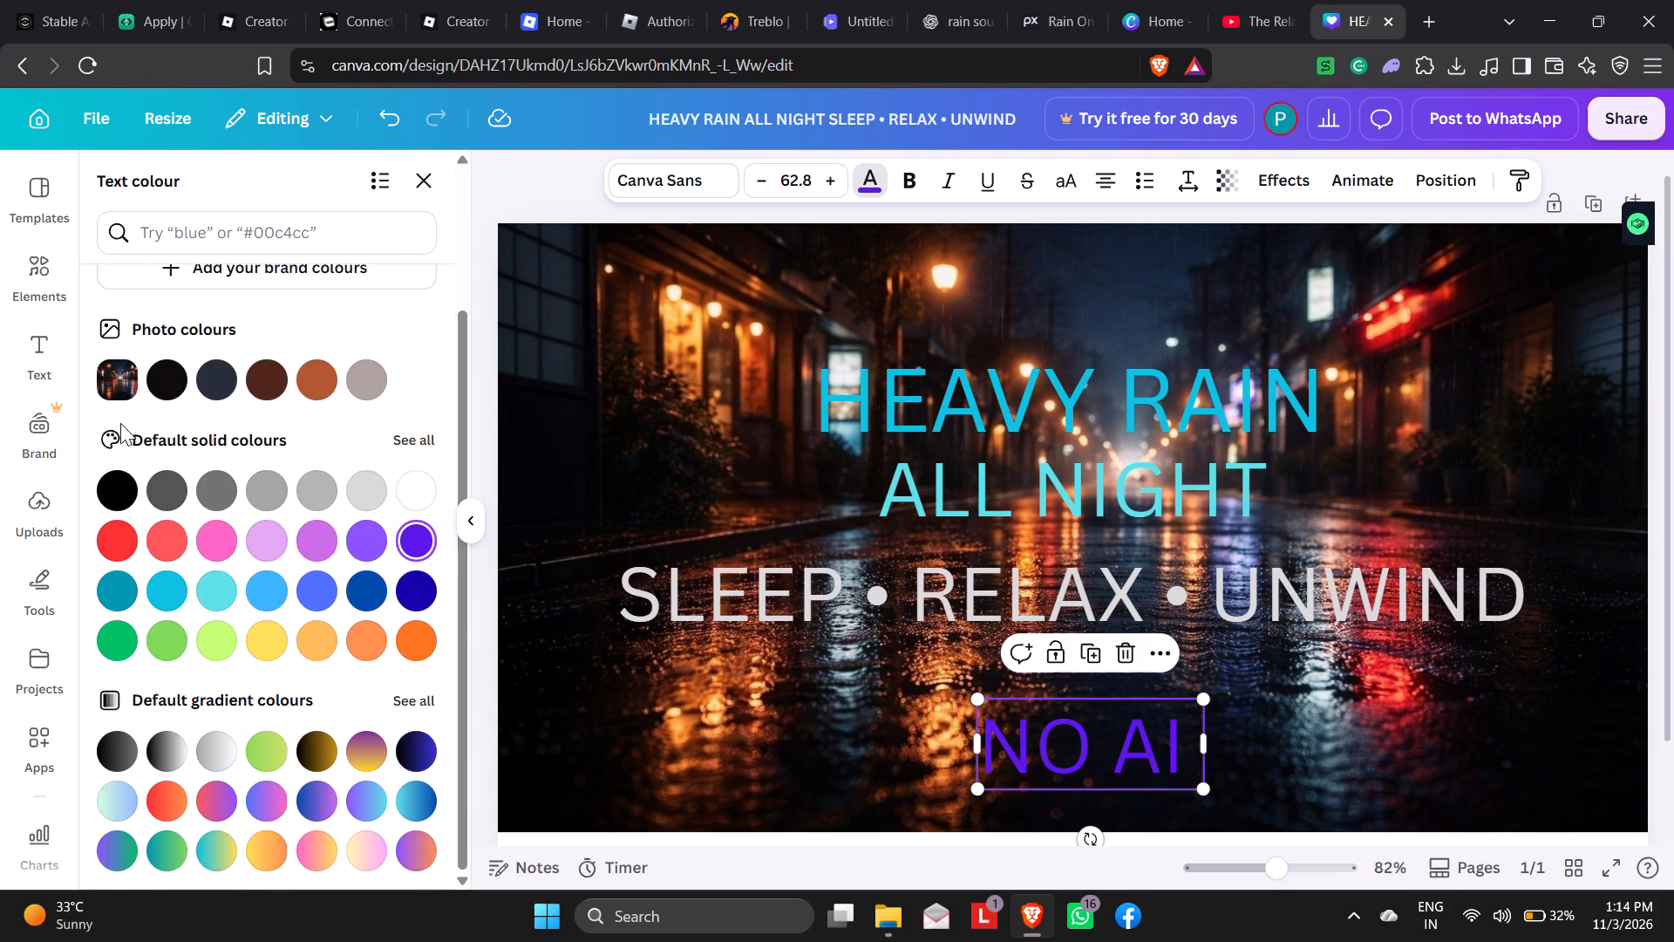
pyautogui.click(116, 381)
pyautogui.scroll(-2, 300, 632)
pyautogui.click(165, 745)
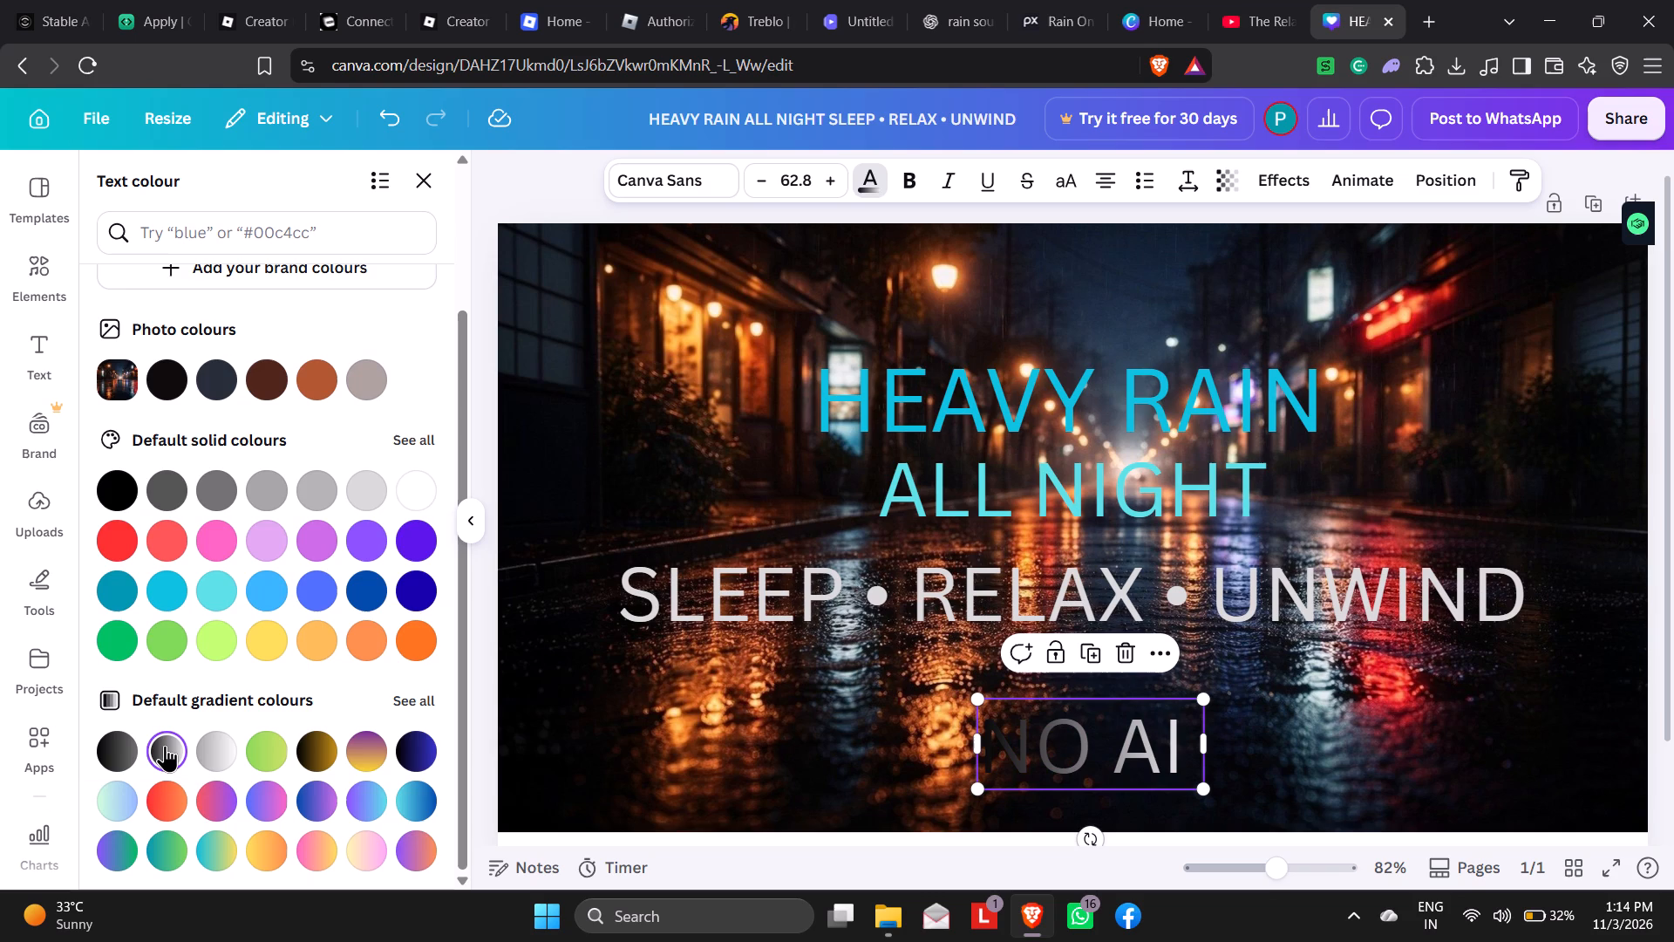
# Move the "NO AI" text slightly down and to the left, near the bottom edge of the page.
pyautogui.moveTo(1092, 727); pyautogui.dragTo(1075, 725)
pyautogui.moveTo(1075, 725); pyautogui.dragTo(1035, 749)
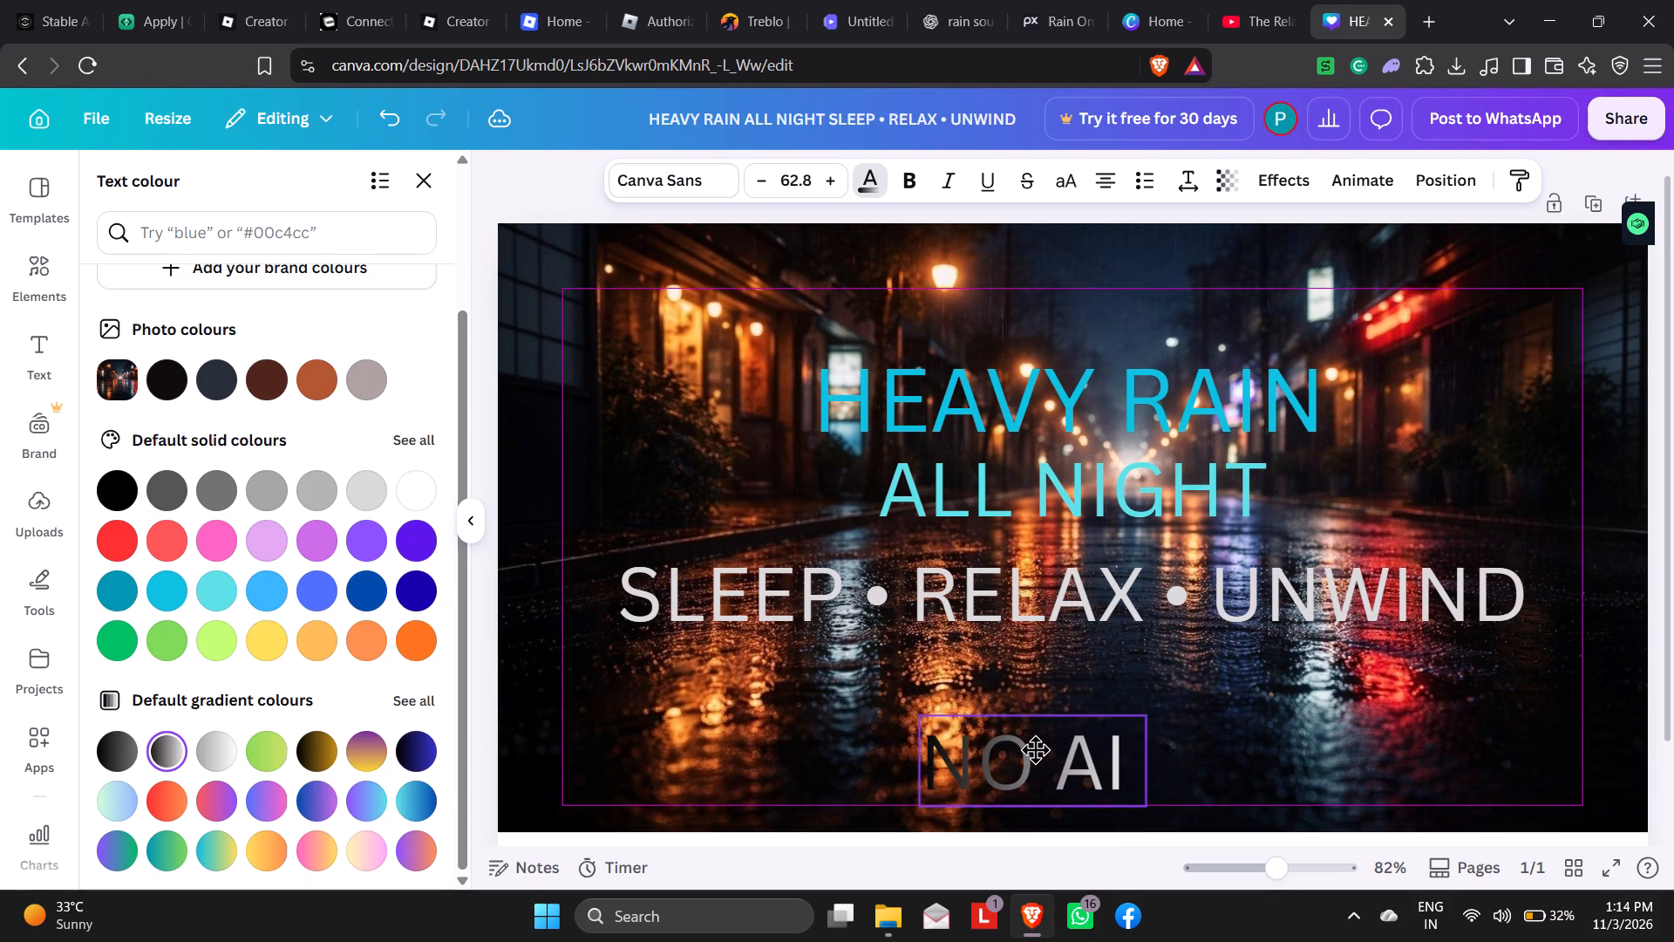
pyautogui.moveTo(1035, 749); pyautogui.dragTo(1056, 754)
# Nudge the "SLEEP • RELAX • UNWIND" text horizontally to centre it beneath "ALL NIGHT", and deselect it.
pyautogui.moveTo(1066, 612); pyautogui.dragTo(1081, 611)
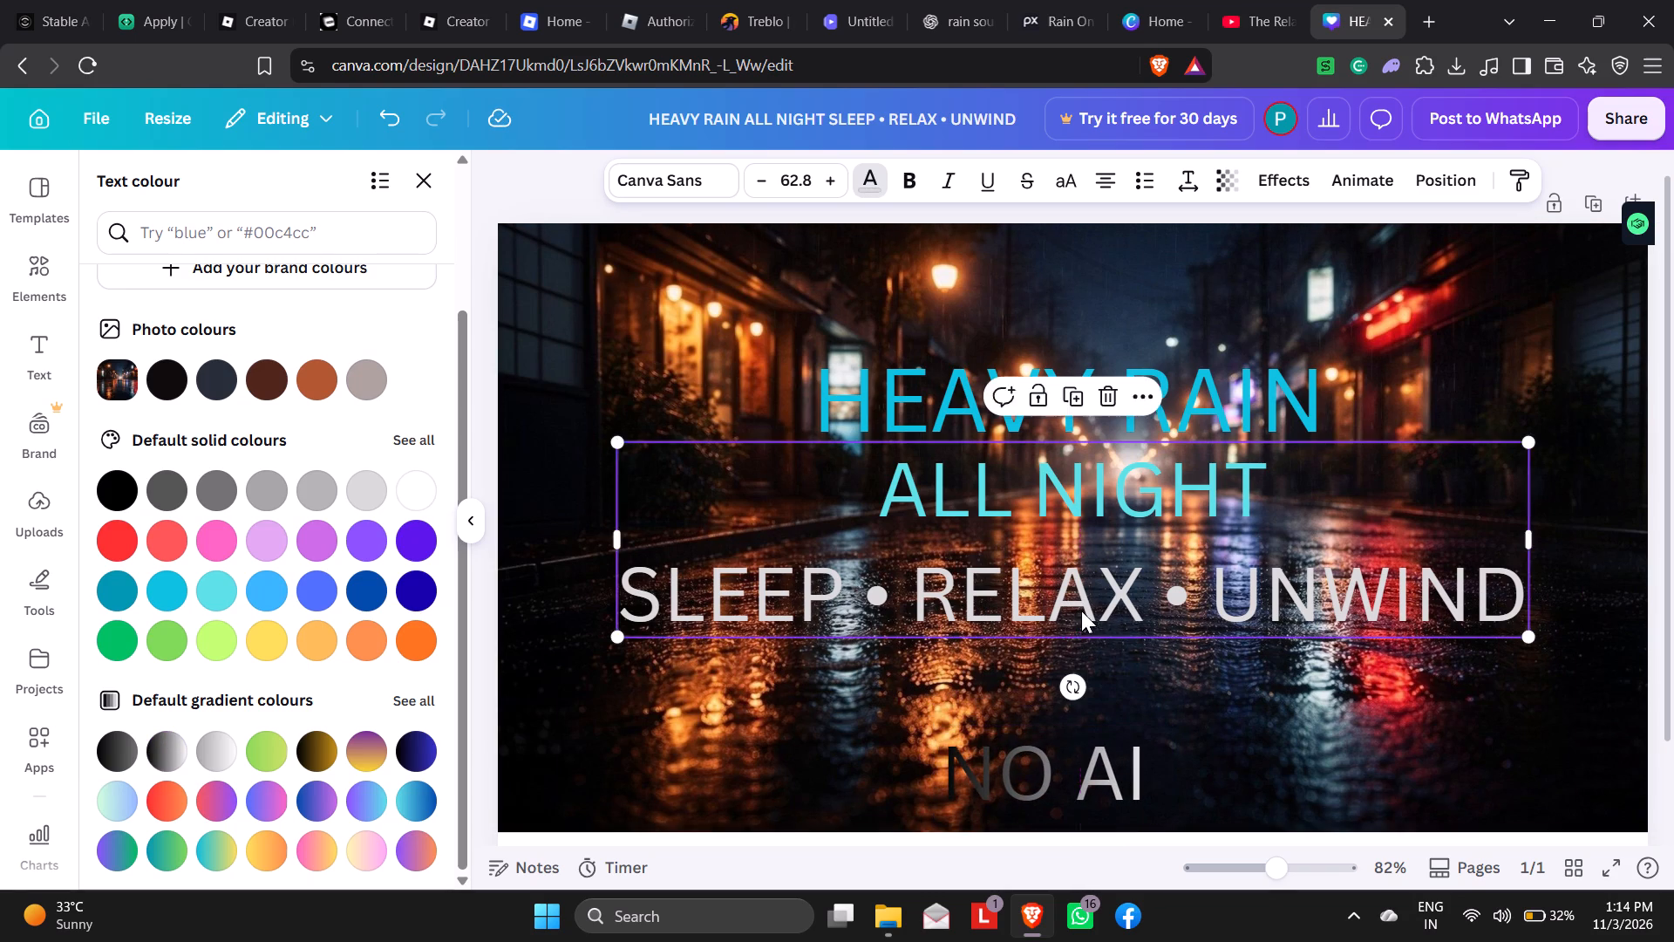
pyautogui.moveTo(1081, 611); pyautogui.dragTo(1075, 610)
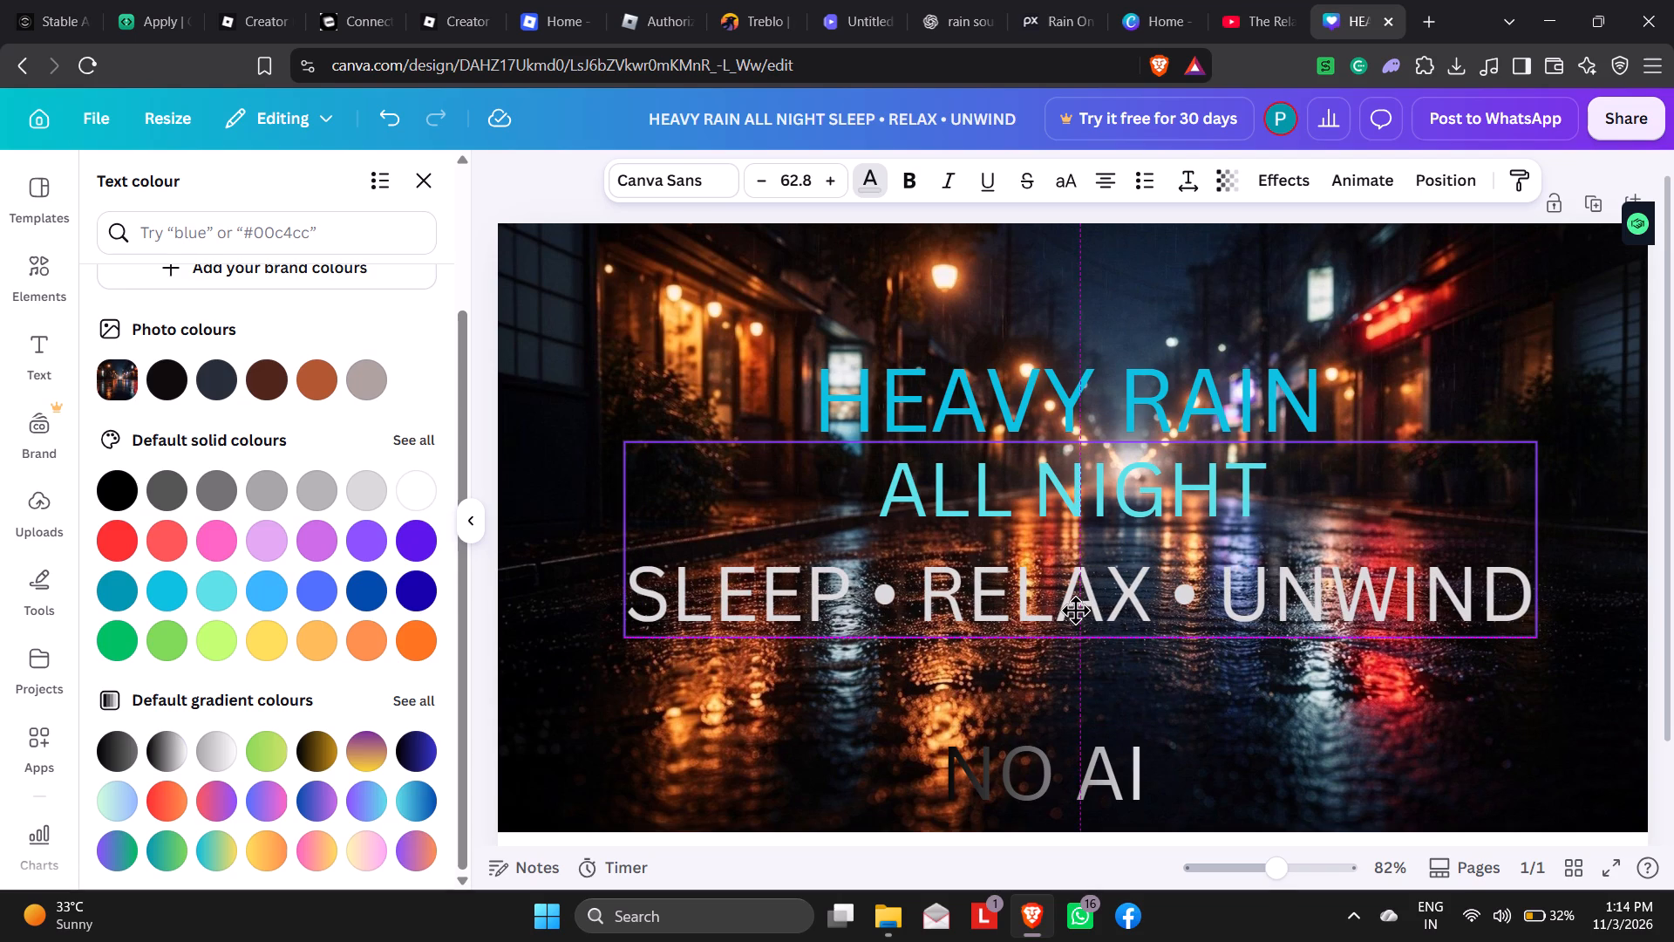
pyautogui.moveTo(1075, 610); pyautogui.dragTo(1082, 608)
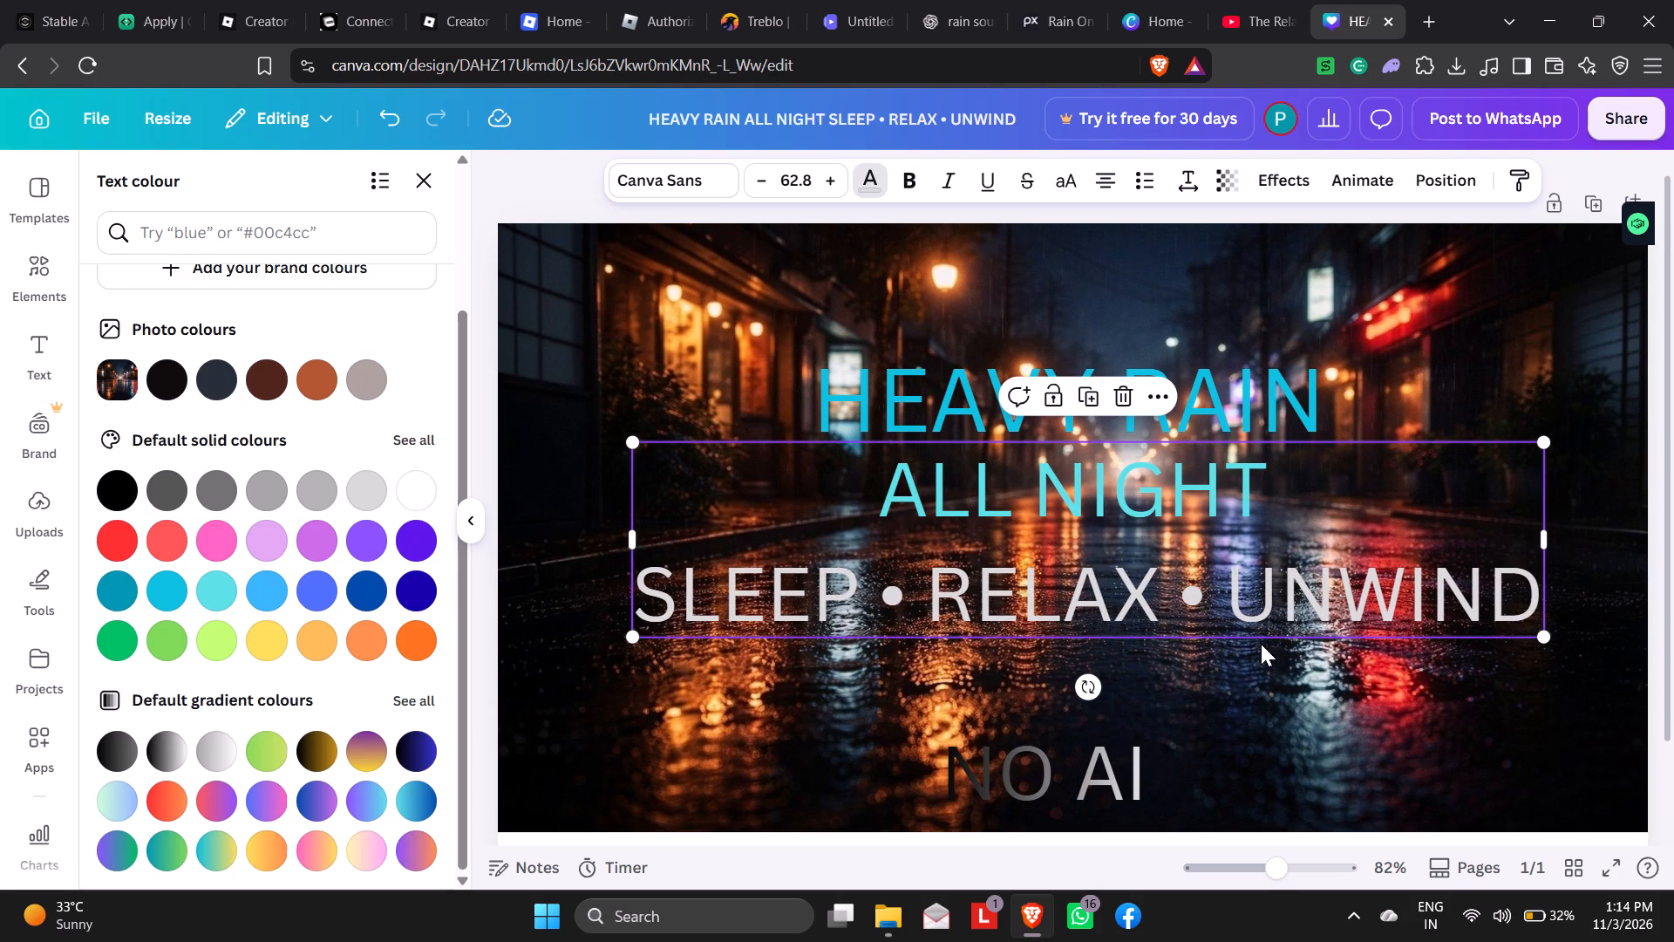
pyautogui.moveTo(1253, 600); pyautogui.dragTo(1233, 602)
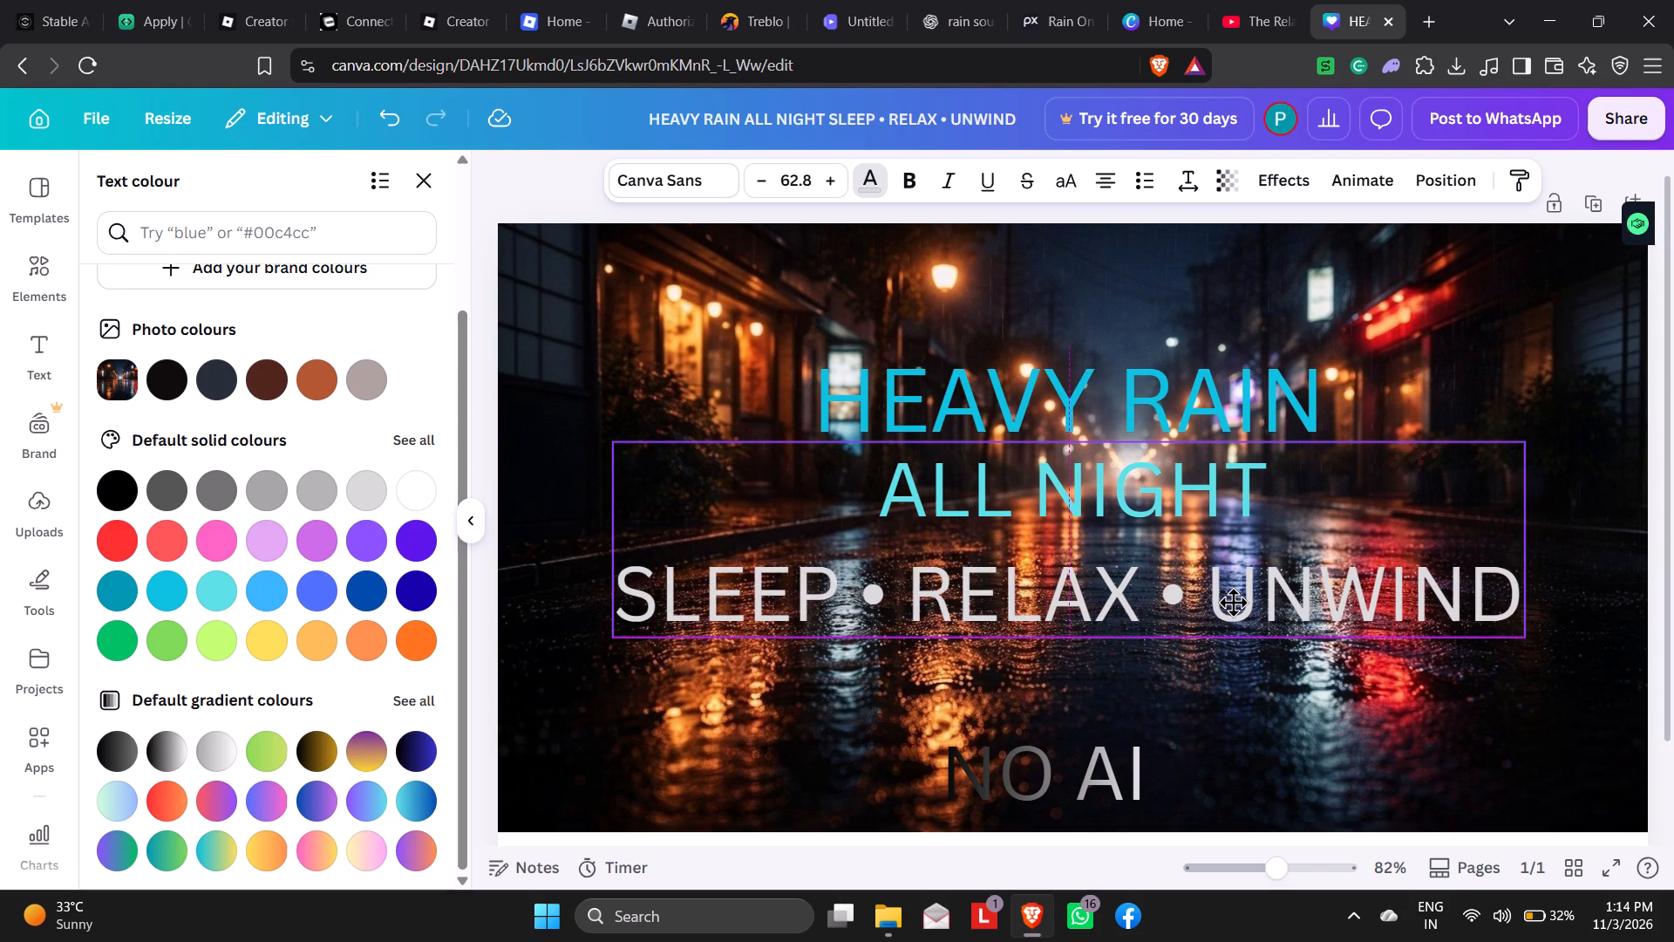
pyautogui.moveTo(1233, 602); pyautogui.dragTo(1233, 603)
pyautogui.click(1357, 682)
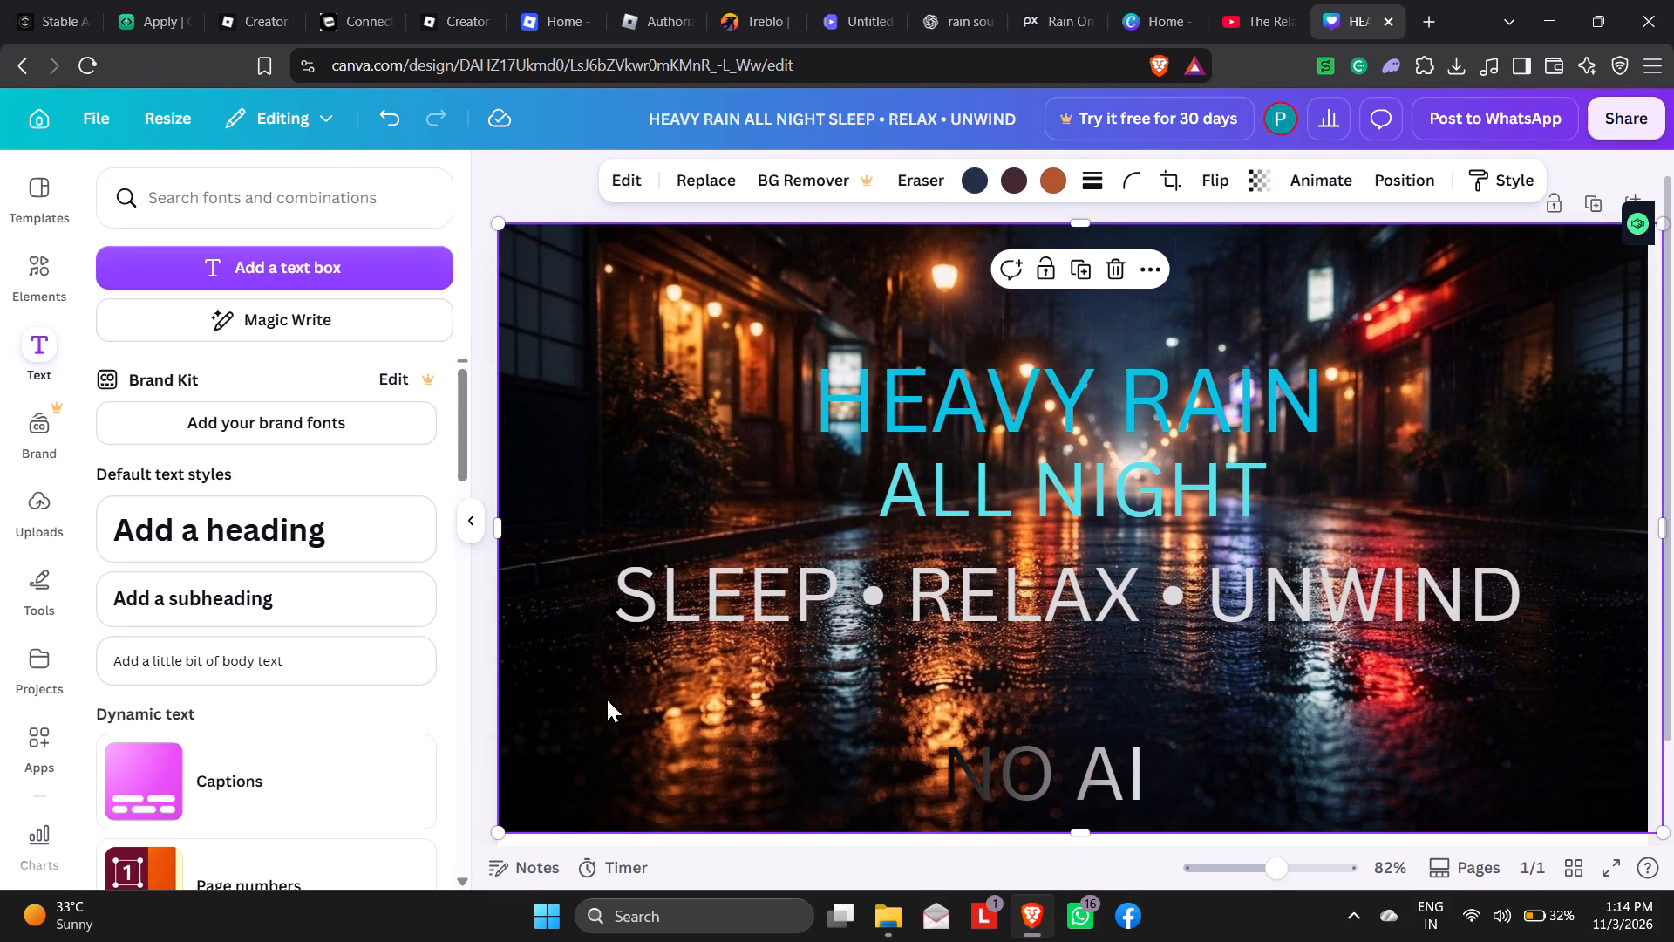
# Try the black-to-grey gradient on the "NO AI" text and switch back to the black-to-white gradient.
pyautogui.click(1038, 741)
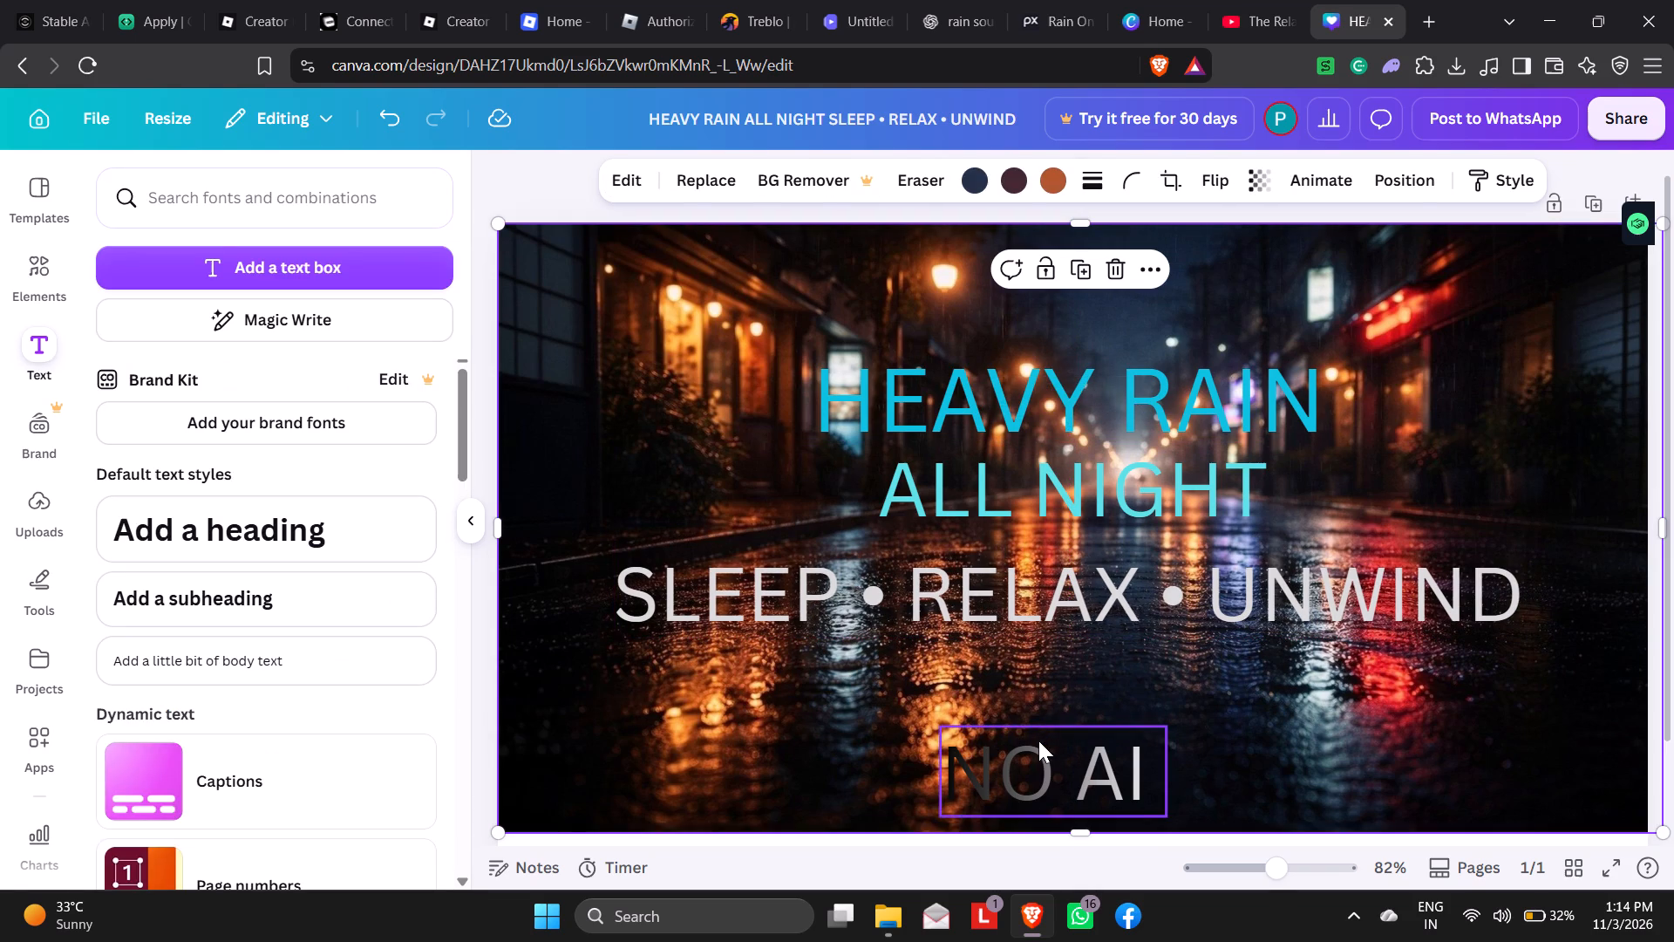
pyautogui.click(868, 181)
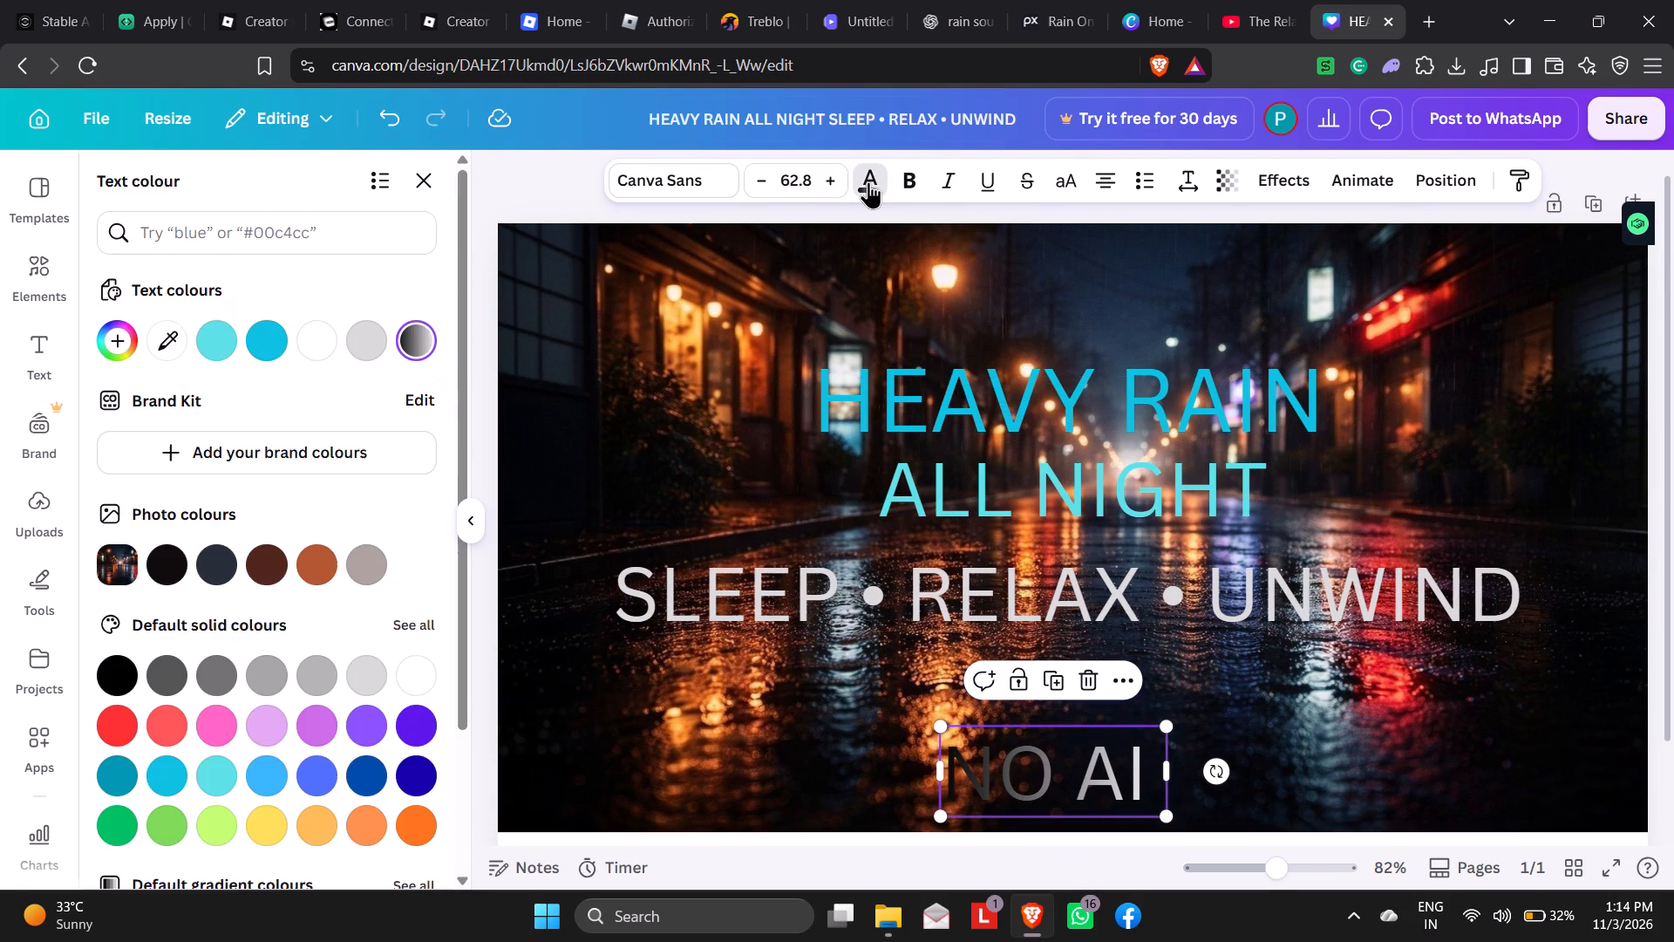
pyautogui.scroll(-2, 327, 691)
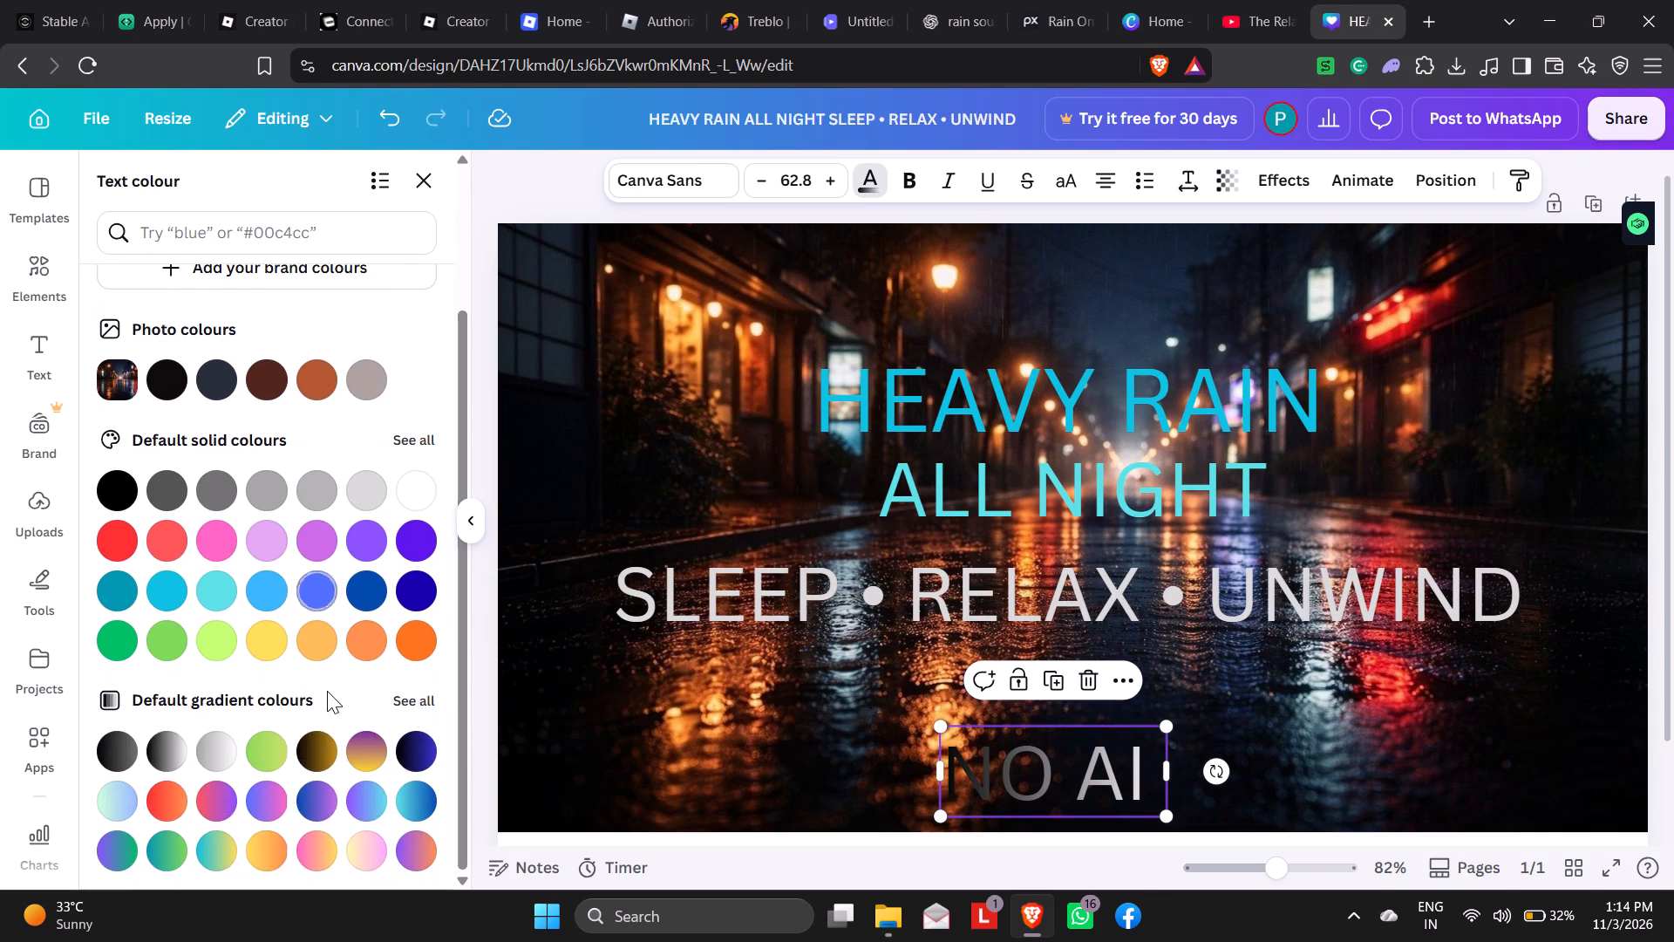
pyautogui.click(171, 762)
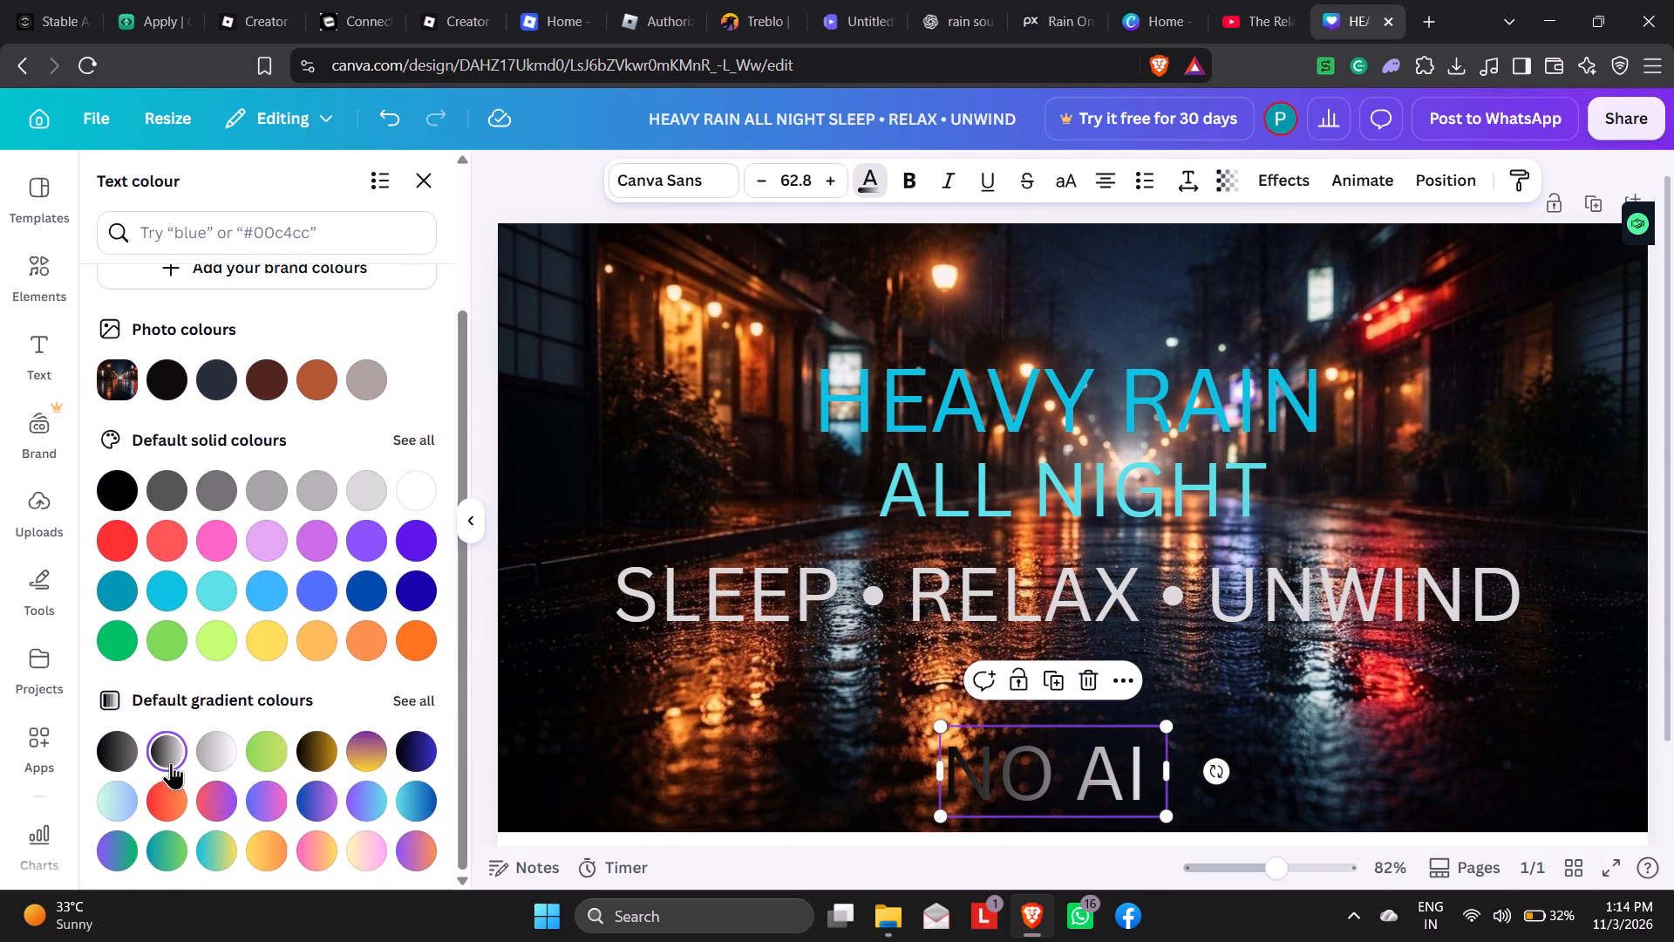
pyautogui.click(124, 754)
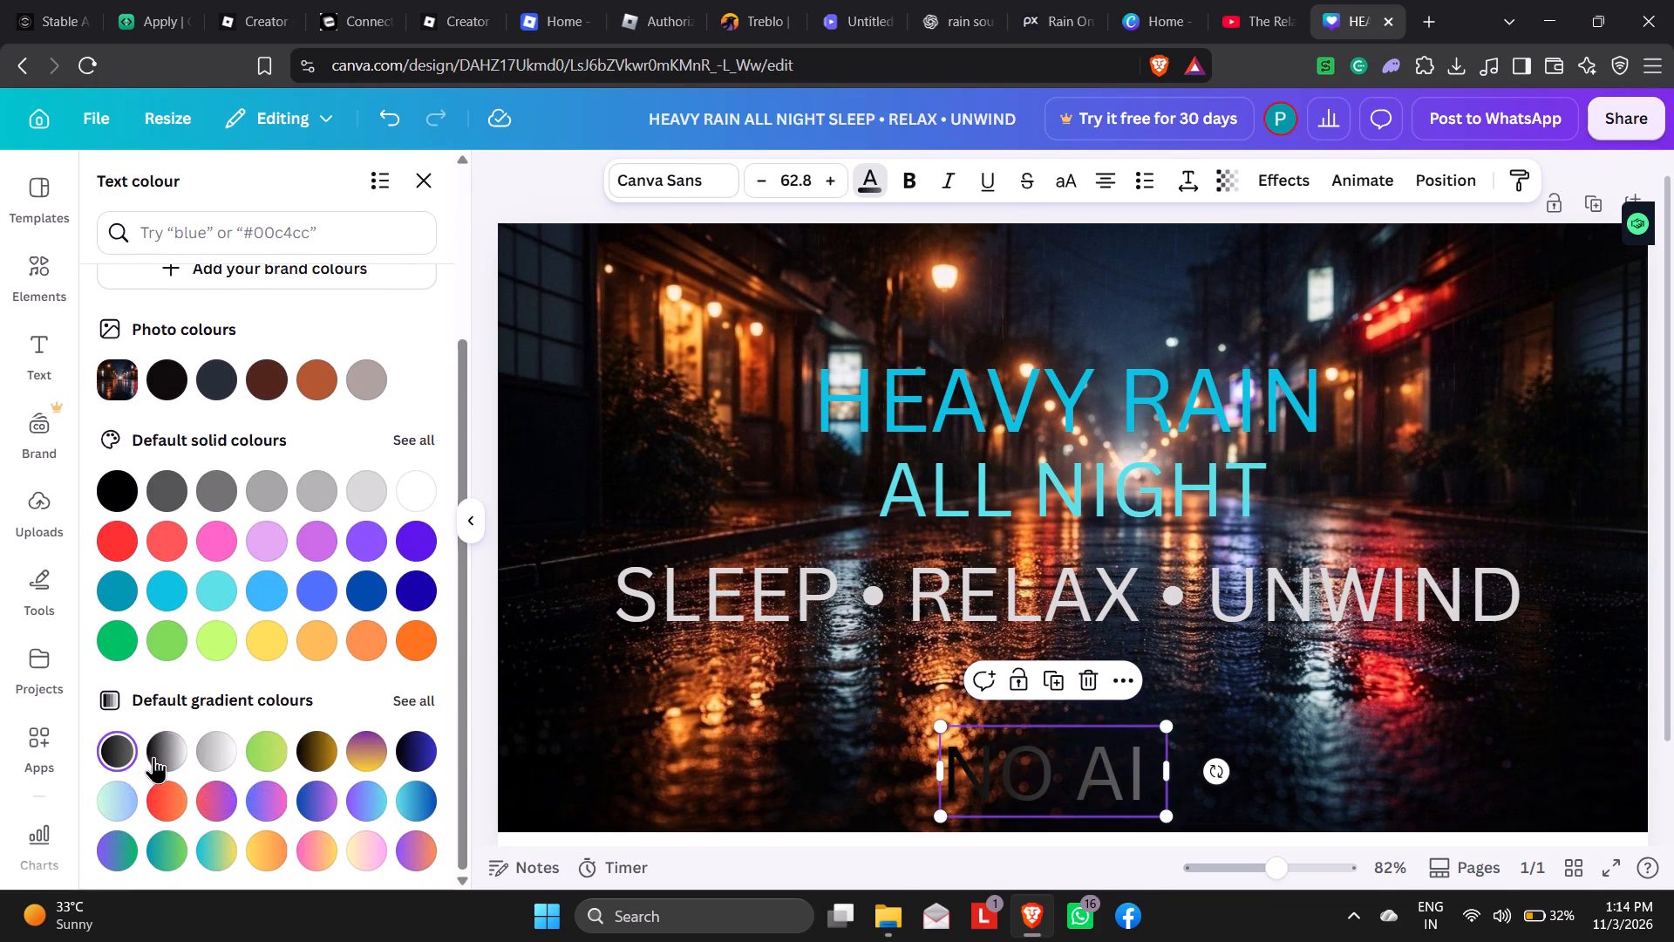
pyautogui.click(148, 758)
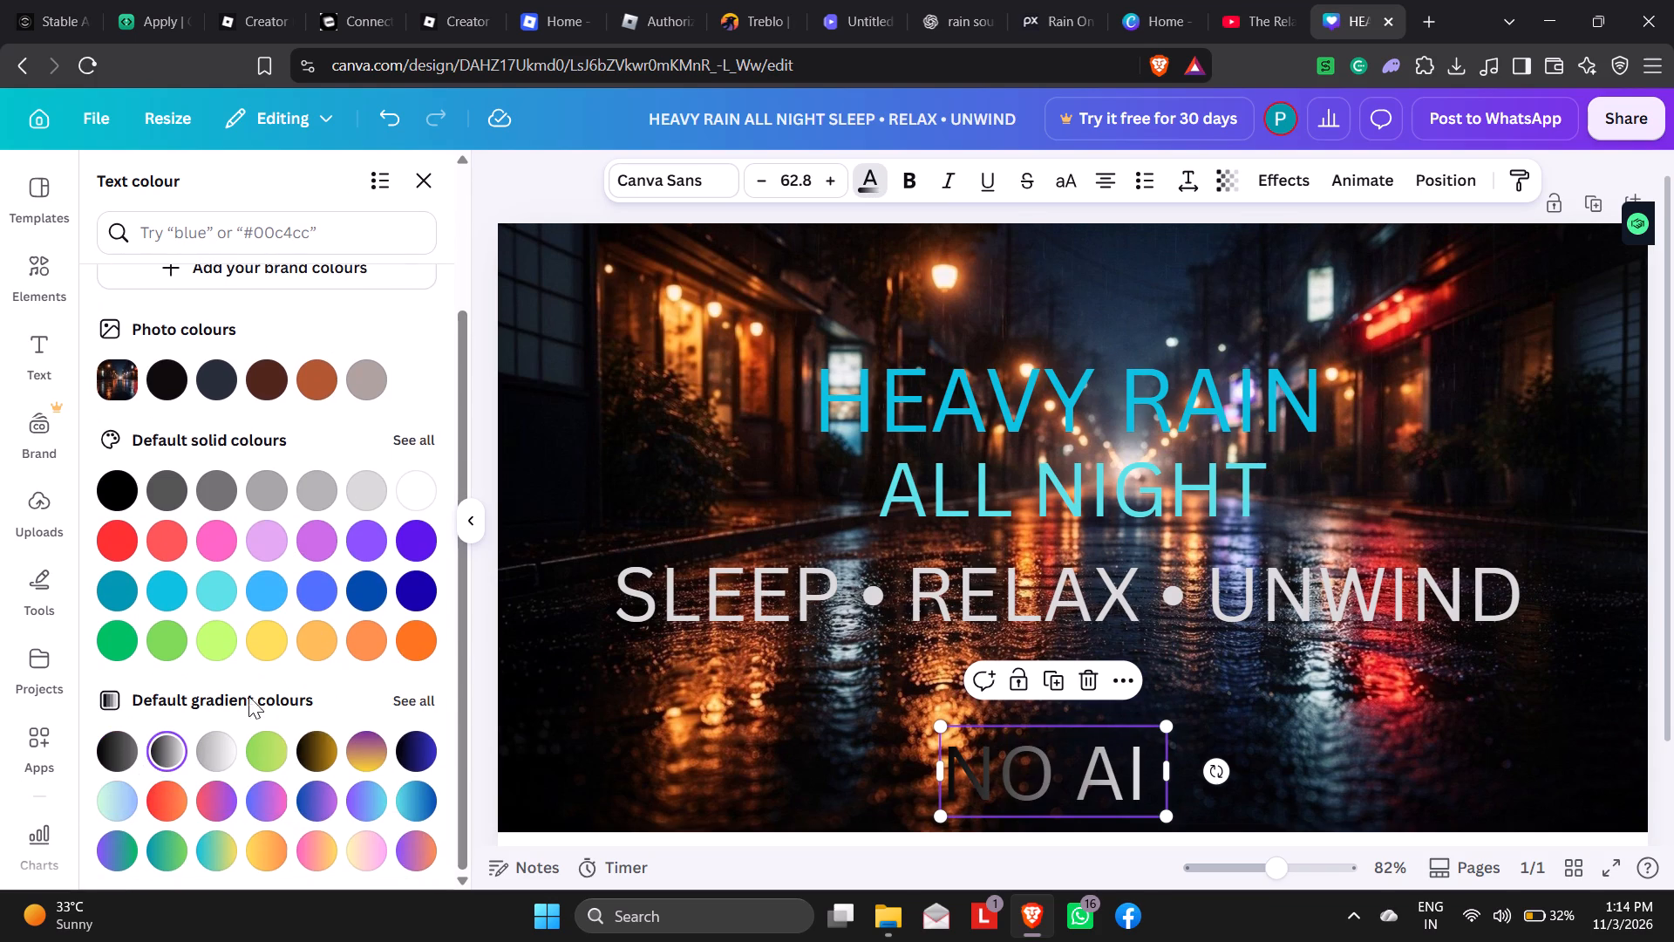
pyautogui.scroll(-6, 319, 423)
# Reduce the "NO AI" text's transparency value to about 75.
pyautogui.click(1223, 190)
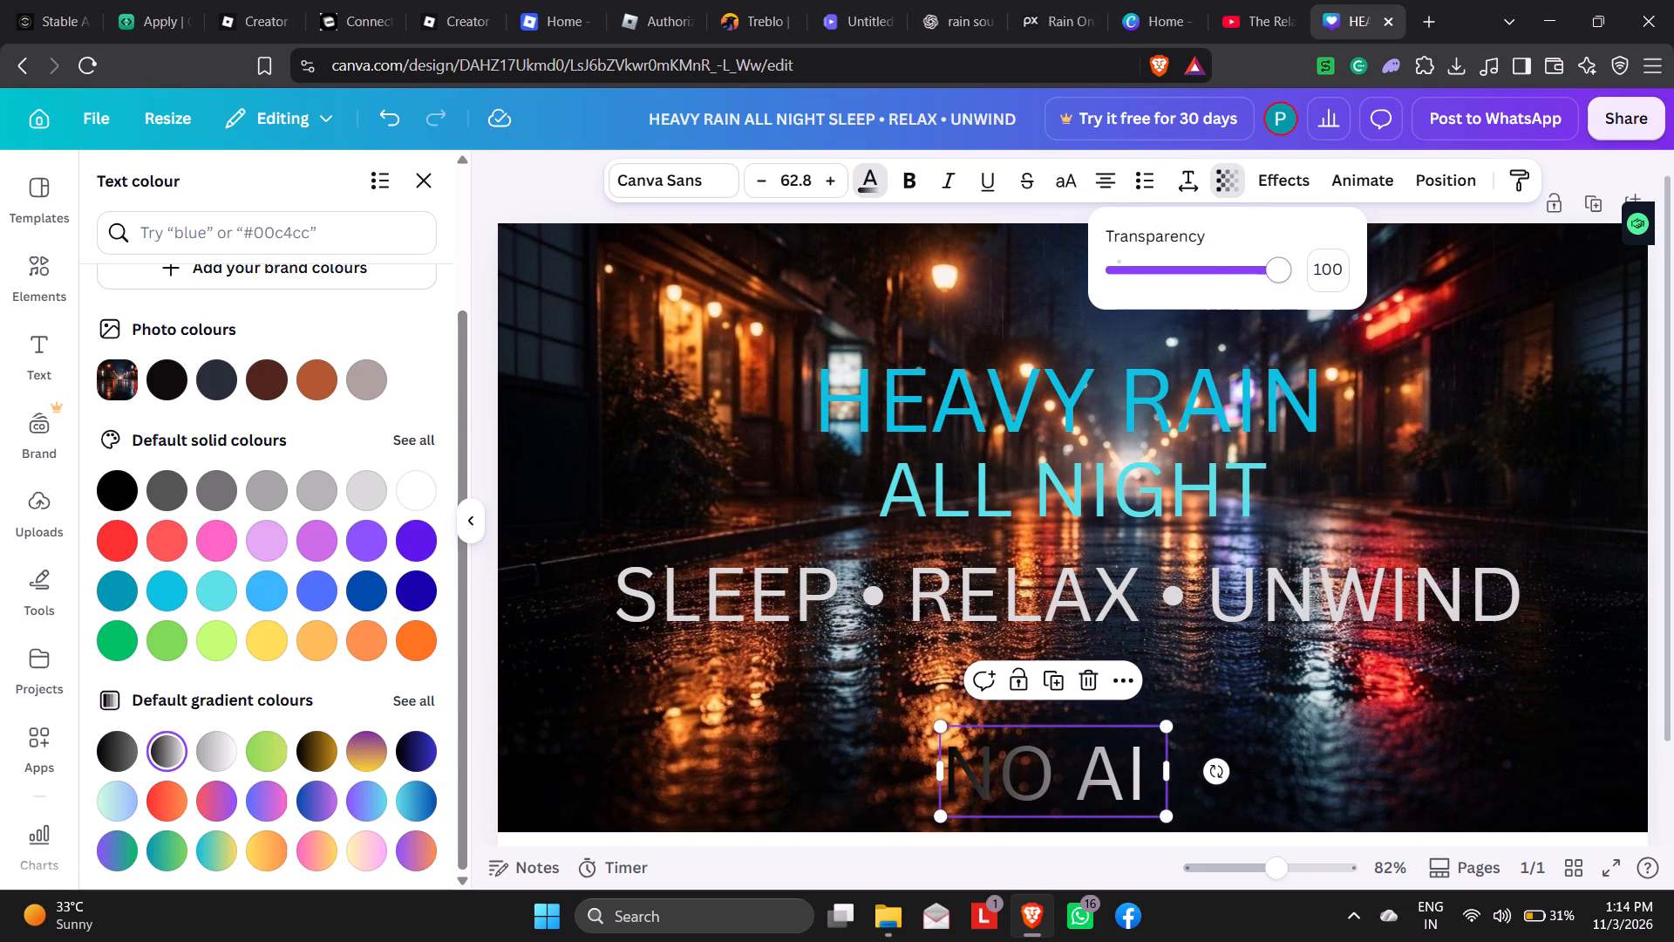
pyautogui.moveTo(1277, 269); pyautogui.dragTo(1240, 293)
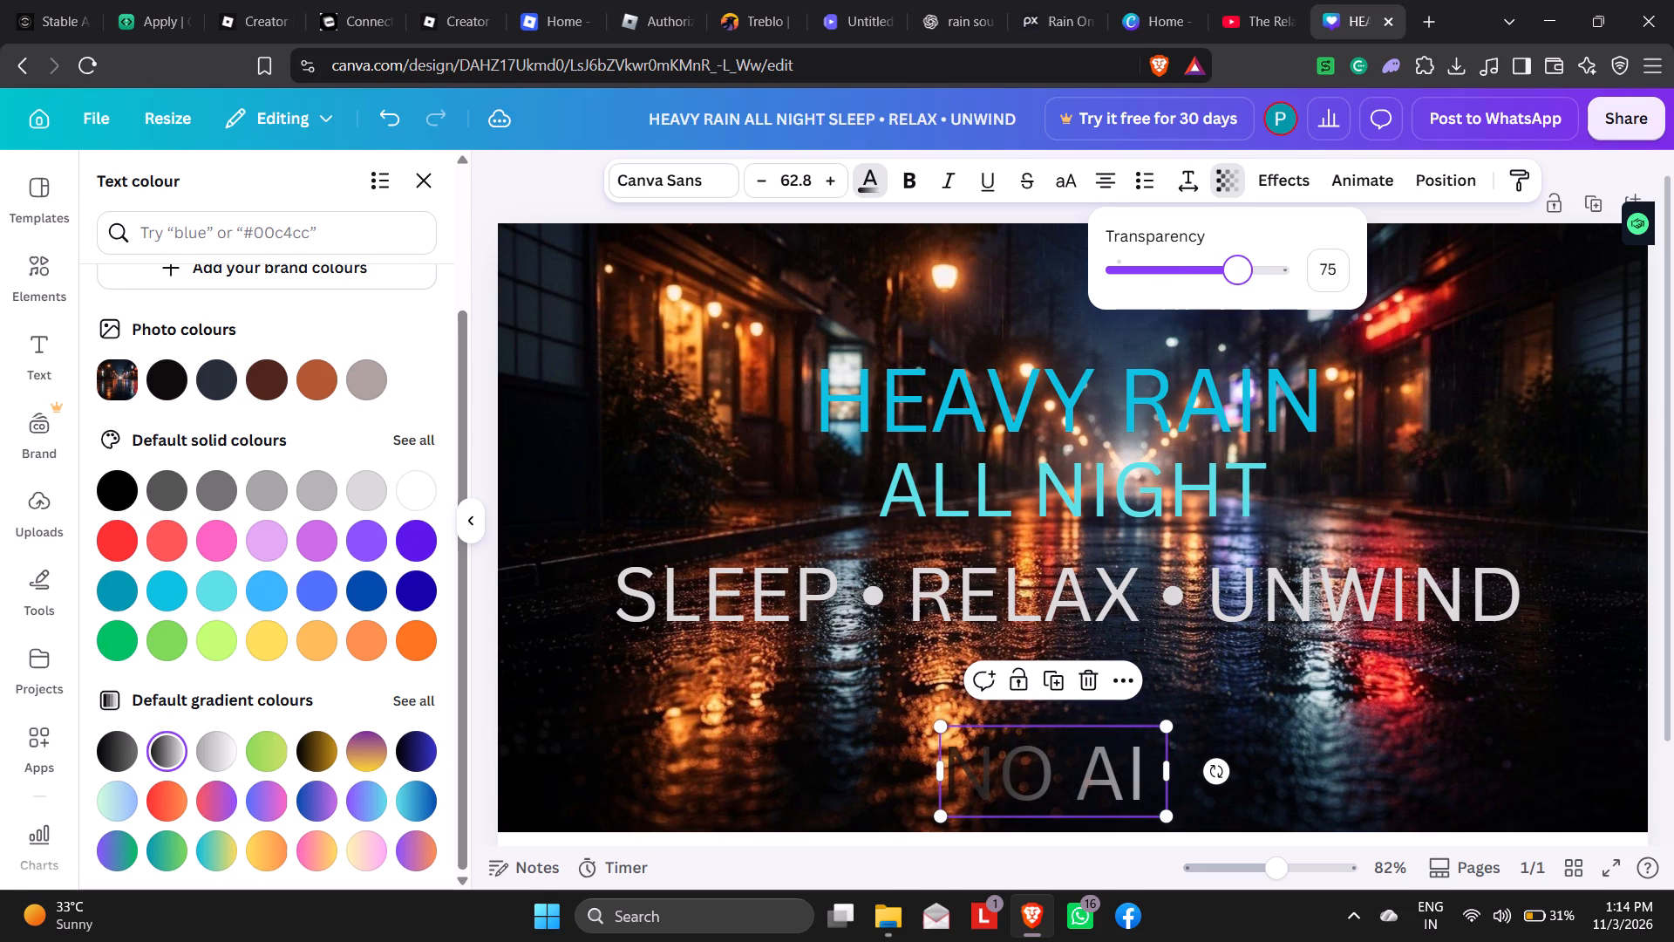
pyautogui.moveTo(1240, 293); pyautogui.dragTo(1241, 293)
pyautogui.click(1559, 360)
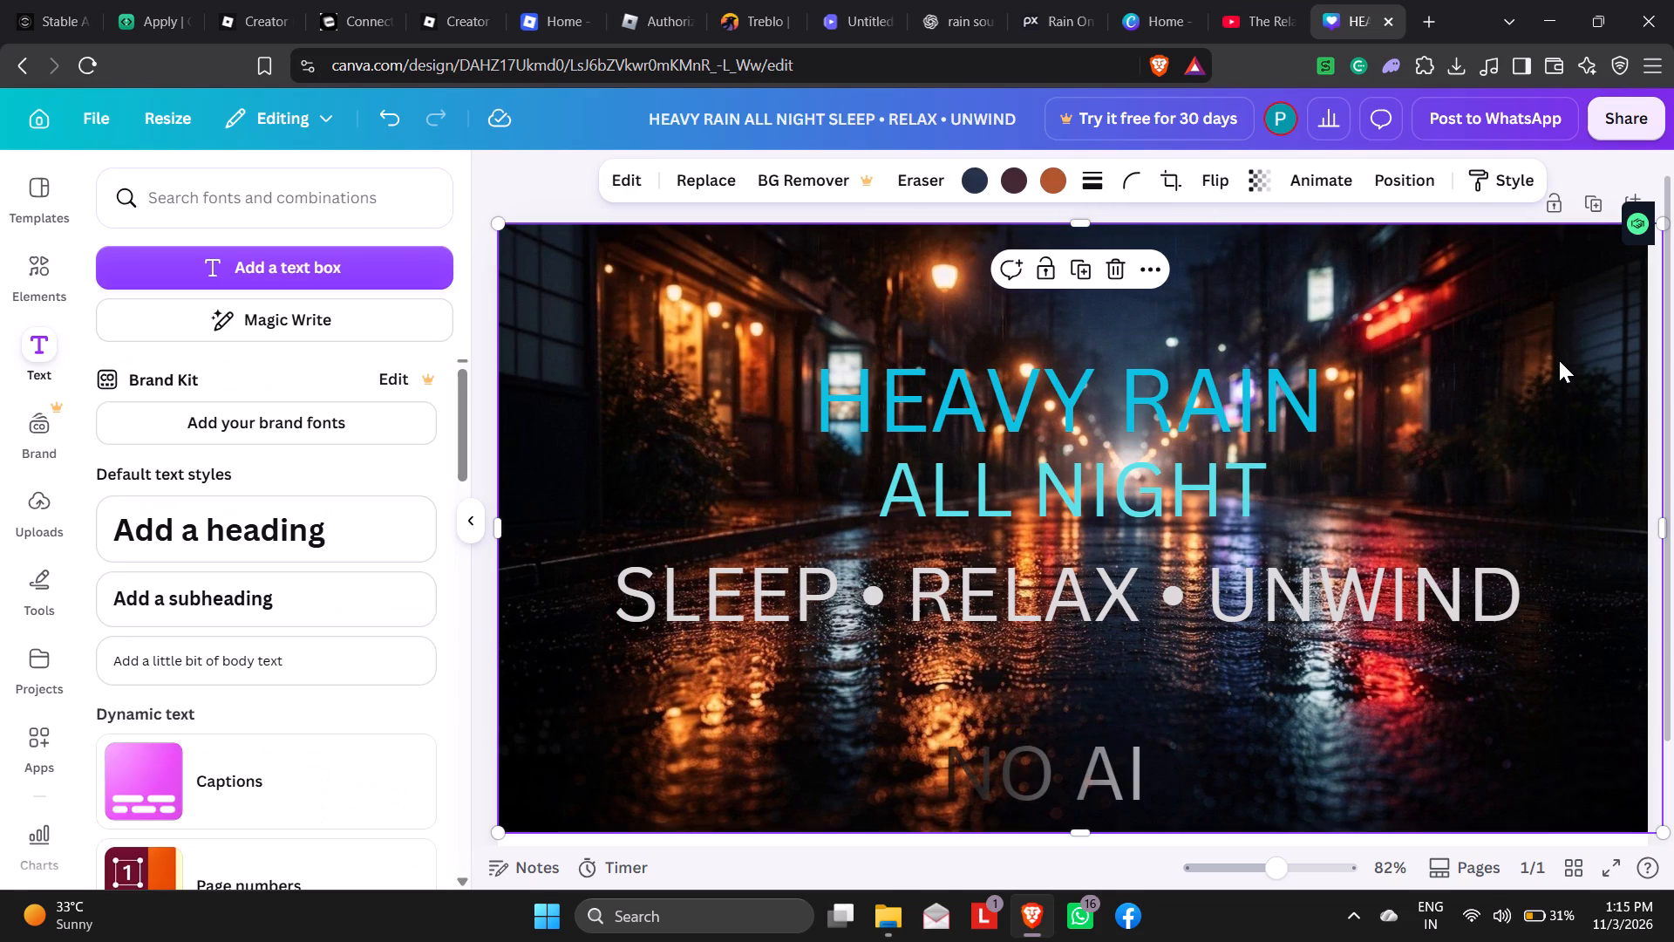
# Nudge the faded "NO AI" text slightly upward.
pyautogui.click(1075, 747)
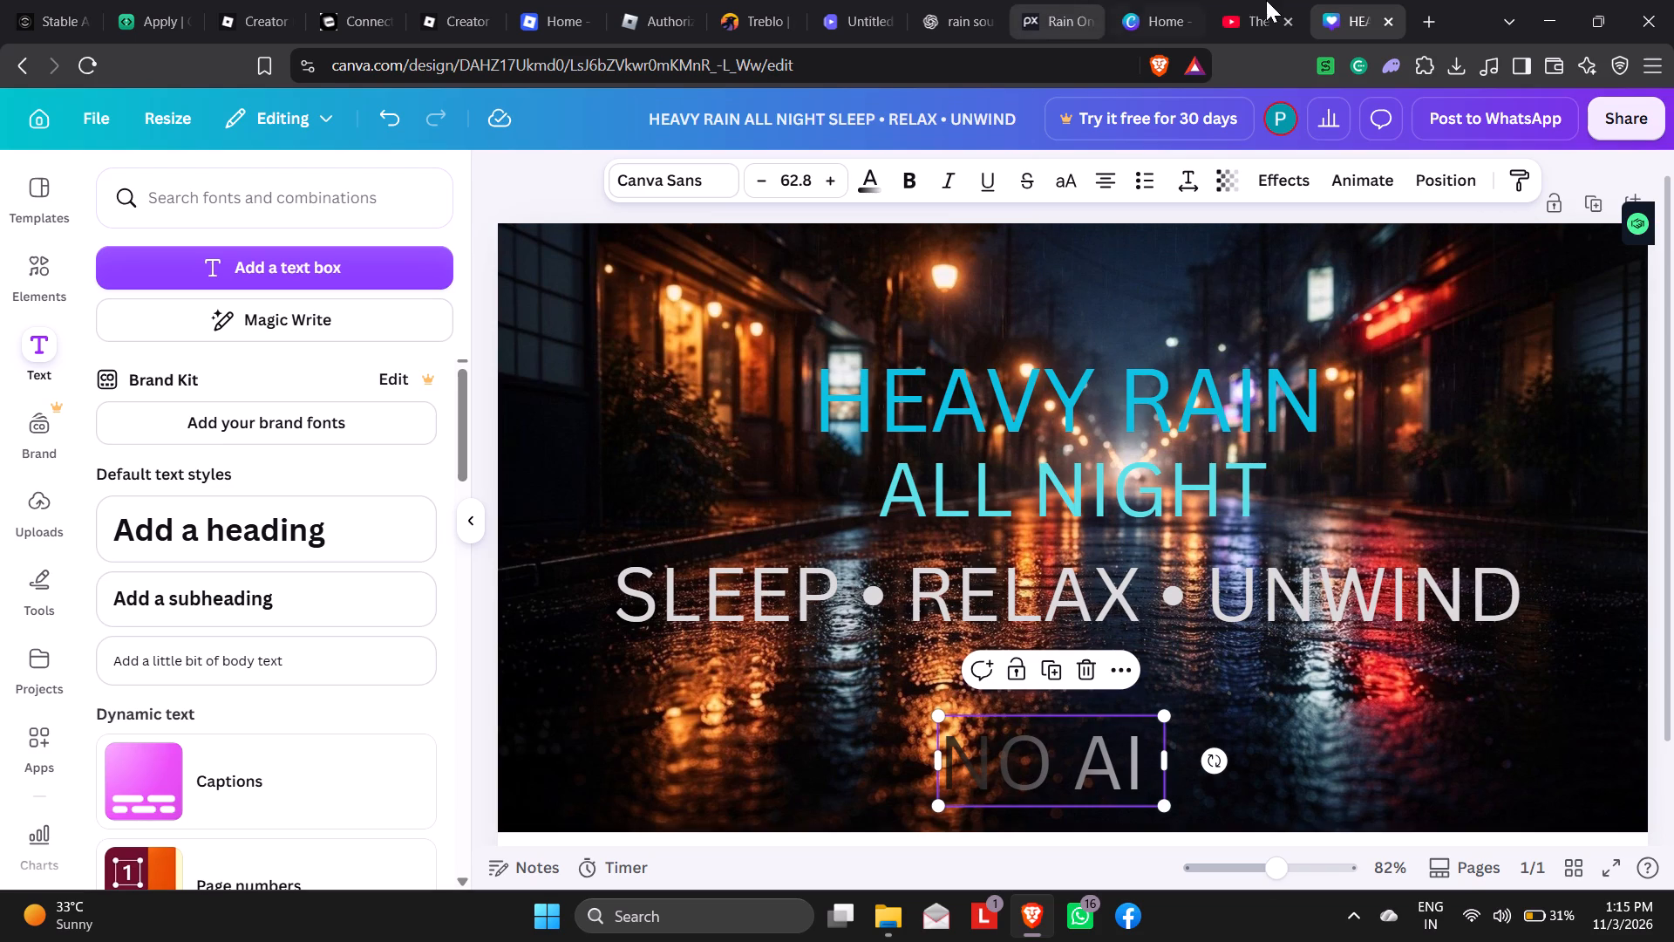
# Open a new browser tab and close the whole browser window.
pyautogui.click(1435, 24)
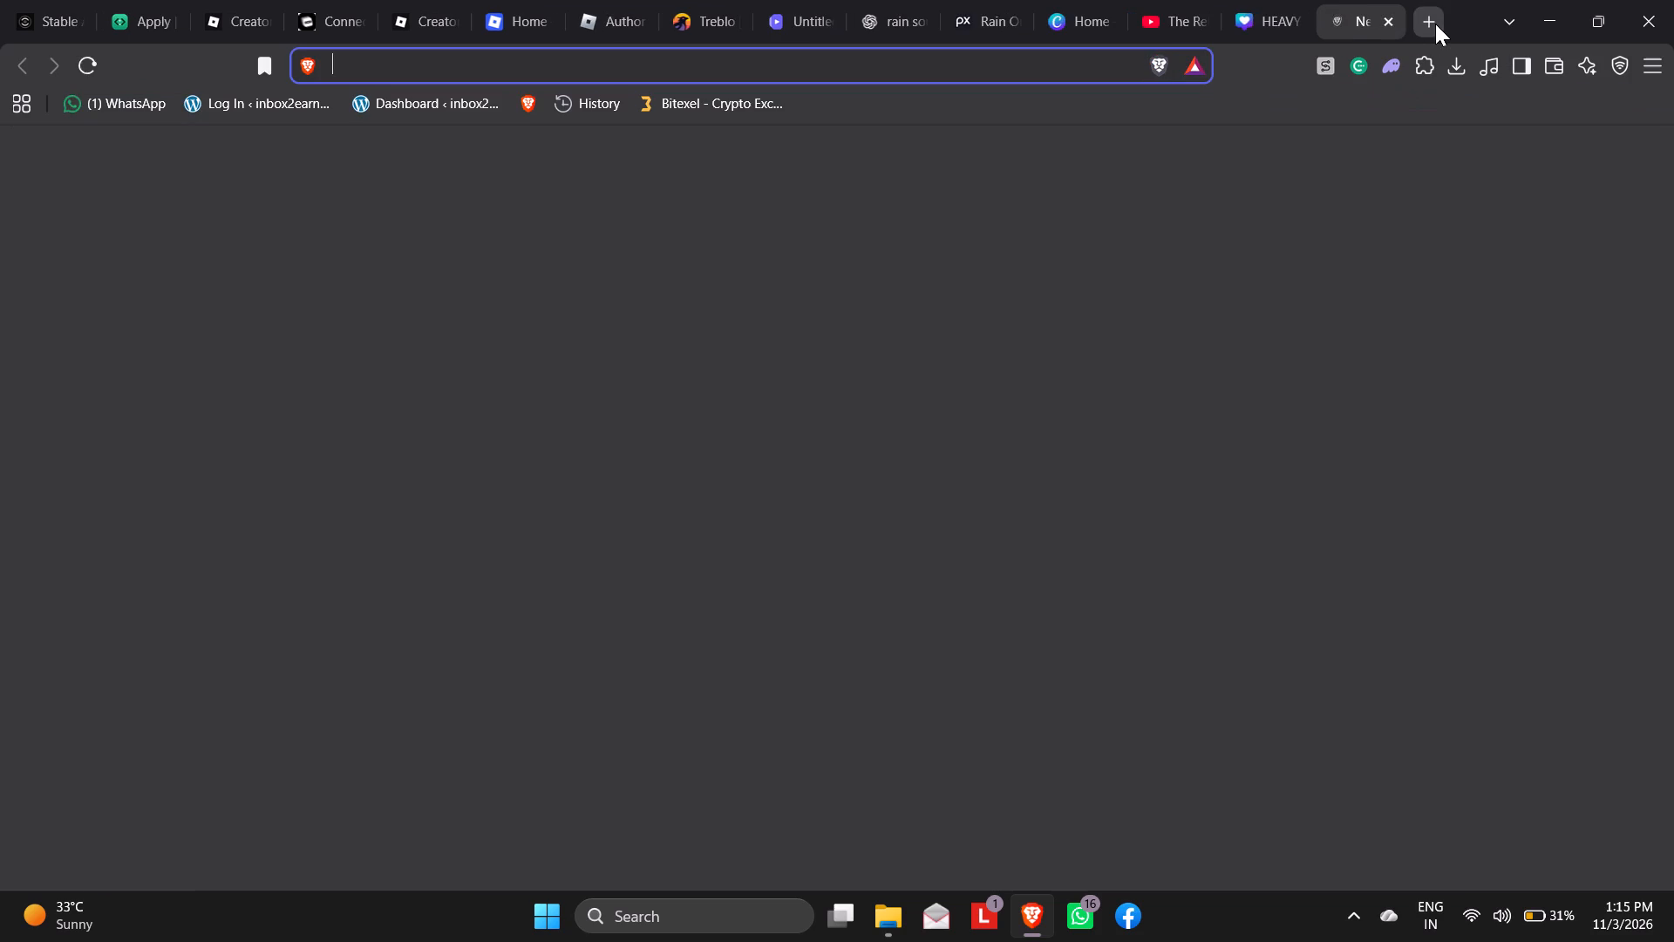
pyautogui.click(1666, 0)
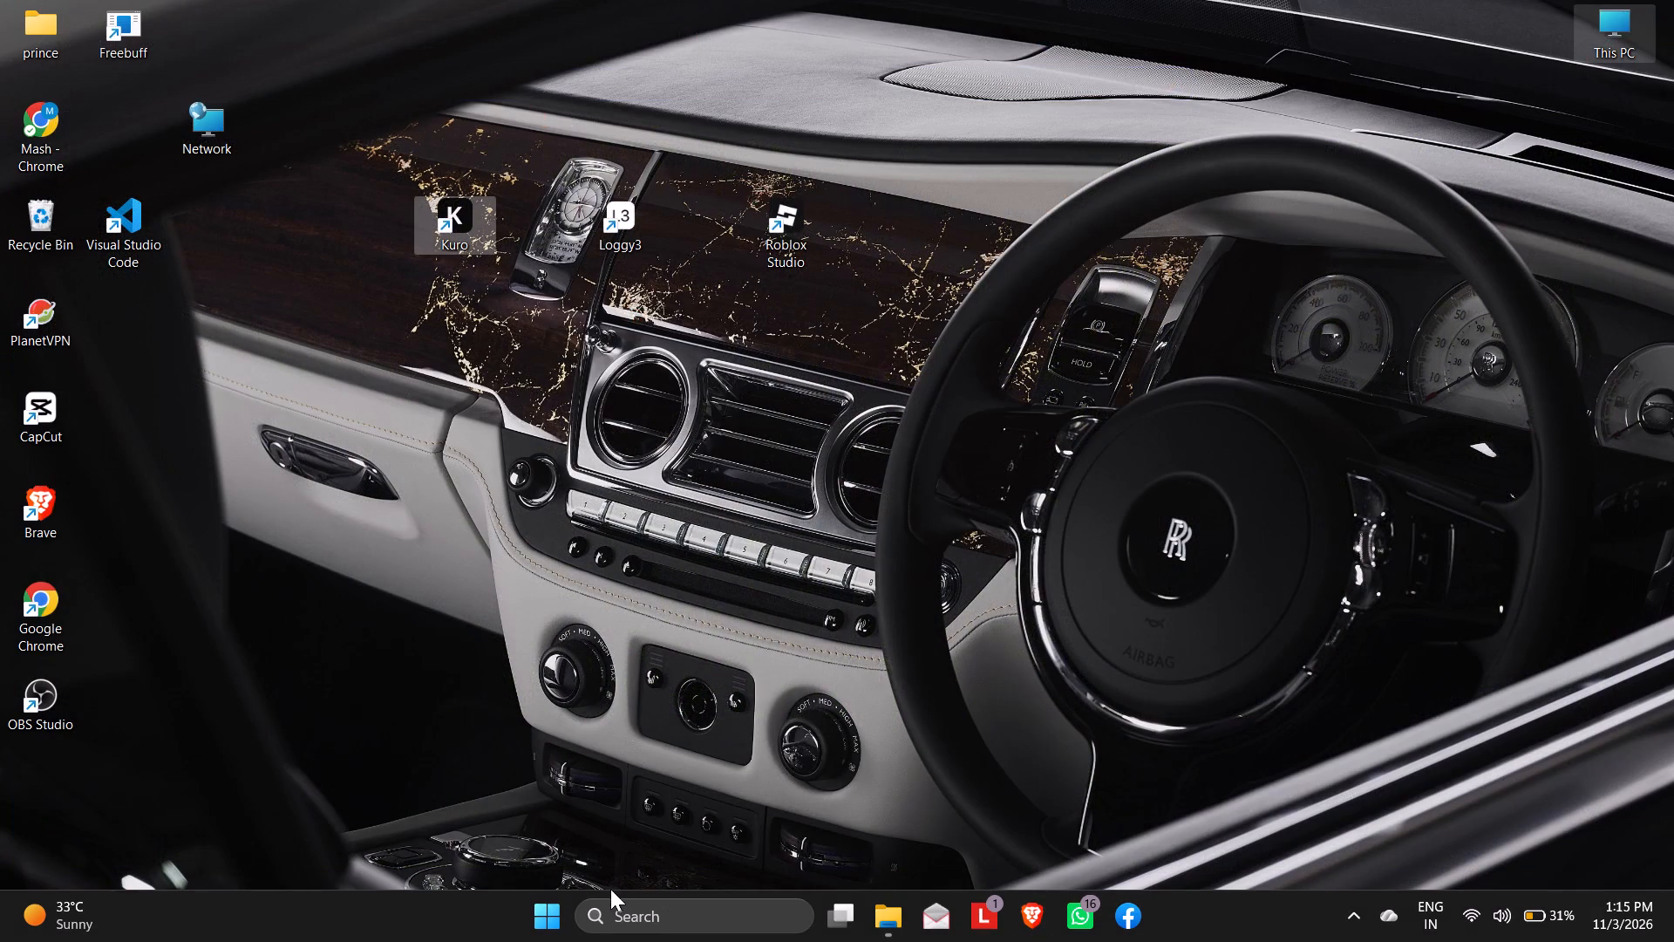
# Open the computer's power options and choose one to end the session.
pyautogui.click(551, 902)
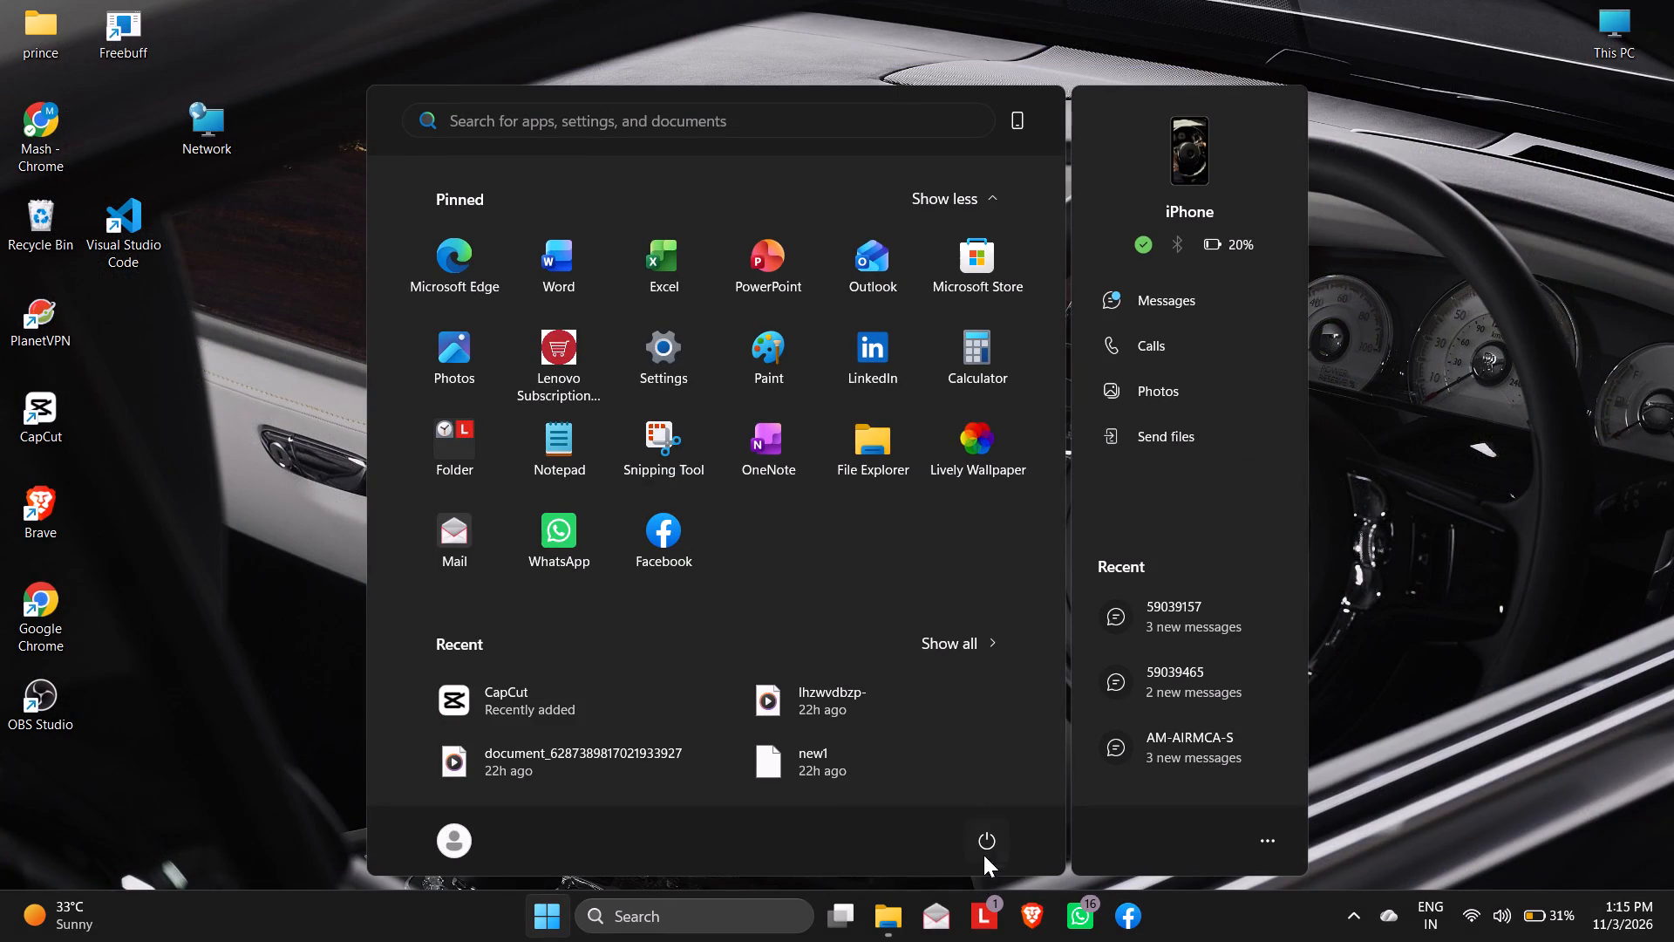
pyautogui.click(984, 846)
pyautogui.click(1002, 751)
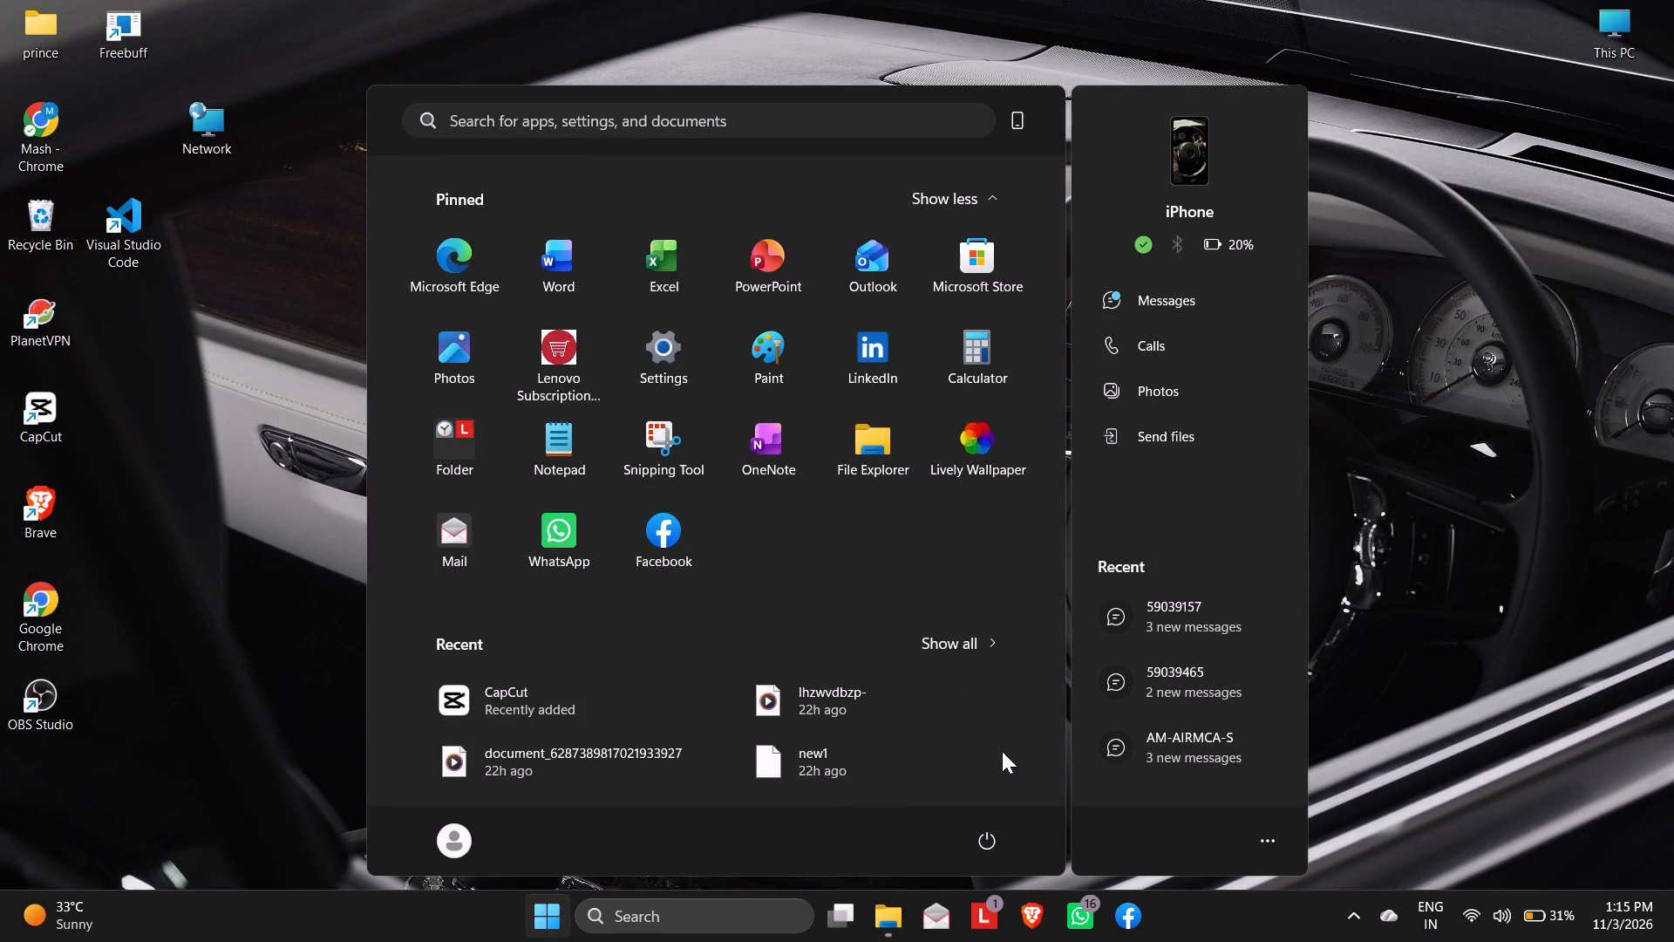